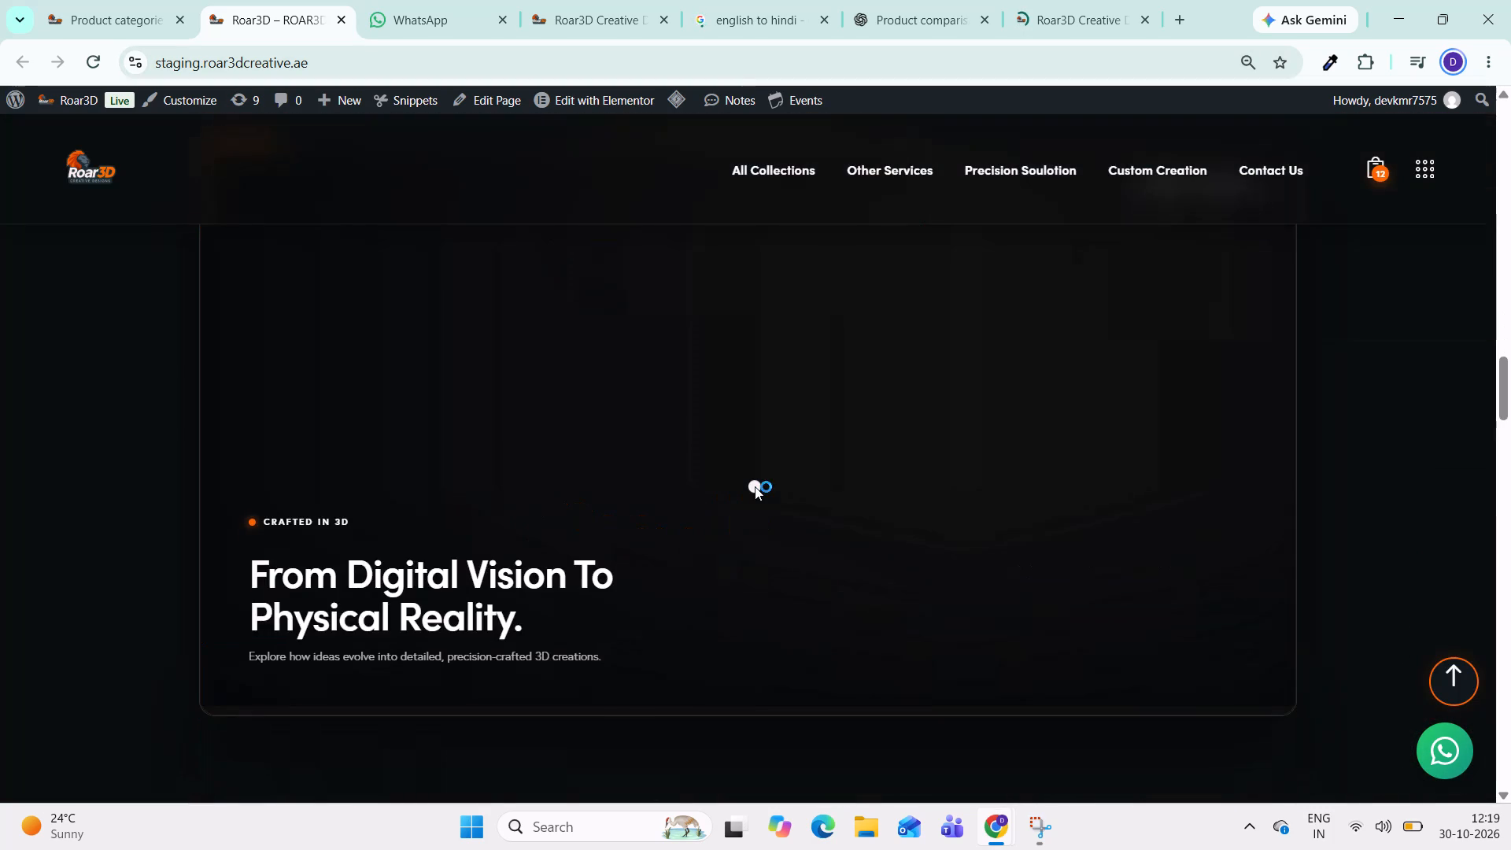
# Review the staging homepage's sections down to Latest News From Roar3D and open the full article list from there.
pyautogui.scroll(-20, 755, 486)
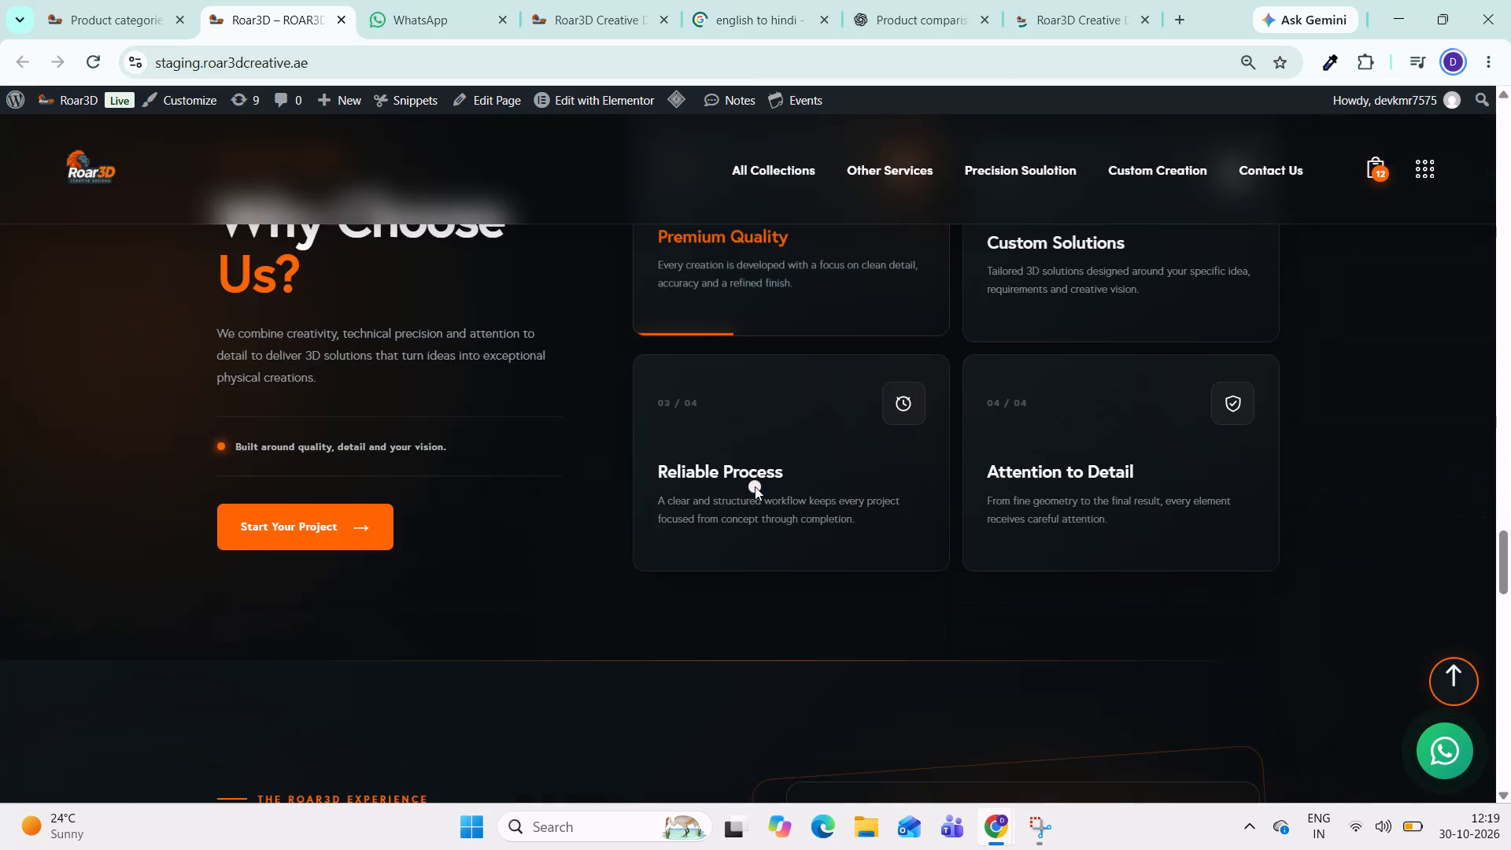
pyautogui.scroll(-6, 755, 486)
pyautogui.scroll(5, 874, 493)
pyautogui.scroll(-3, 900, 505)
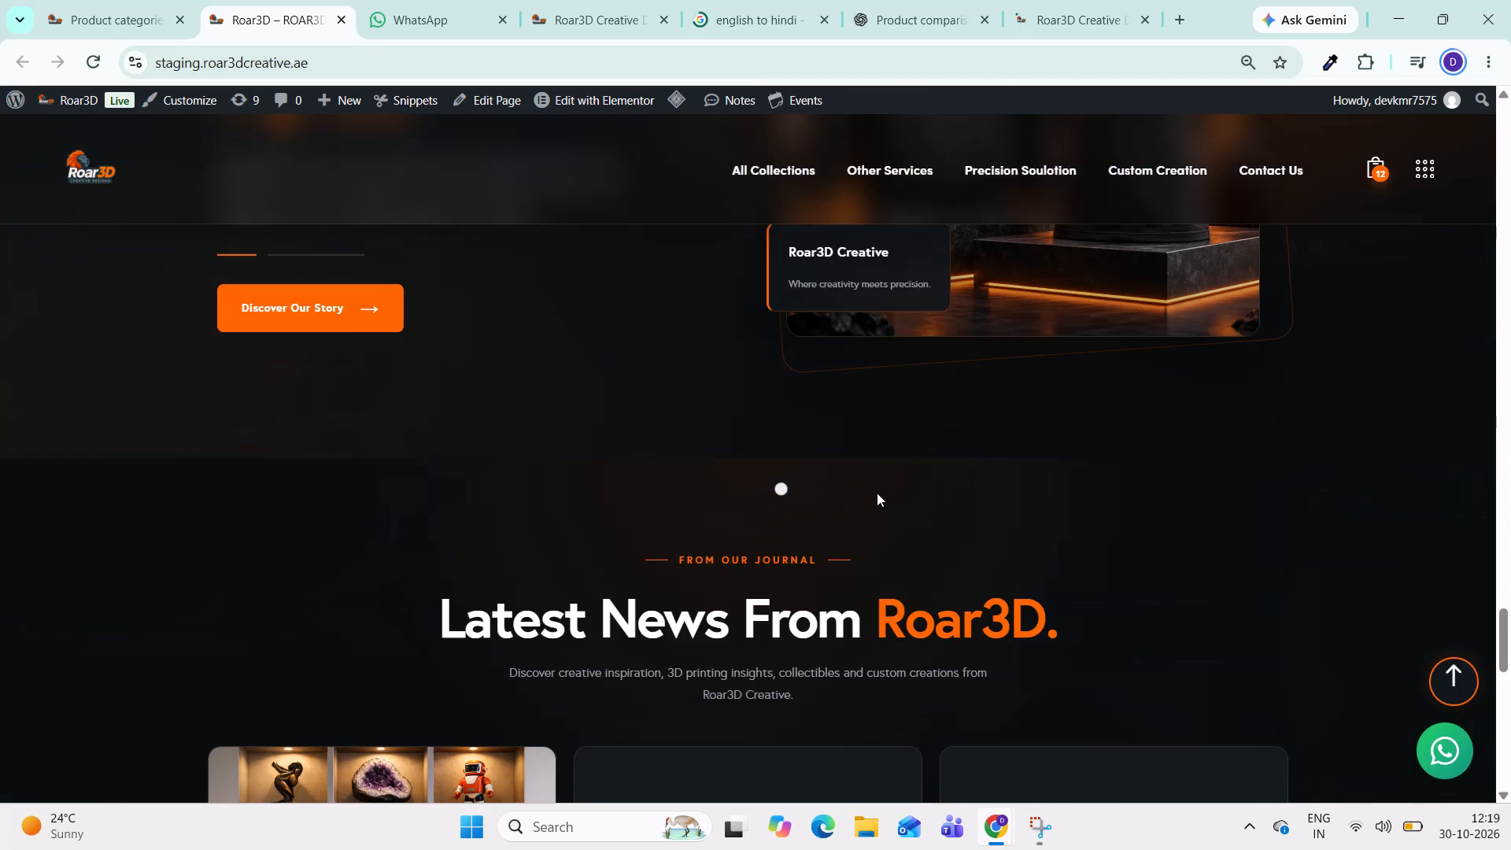
pyautogui.scroll(-10, 877, 493)
pyautogui.scroll(2, 895, 508)
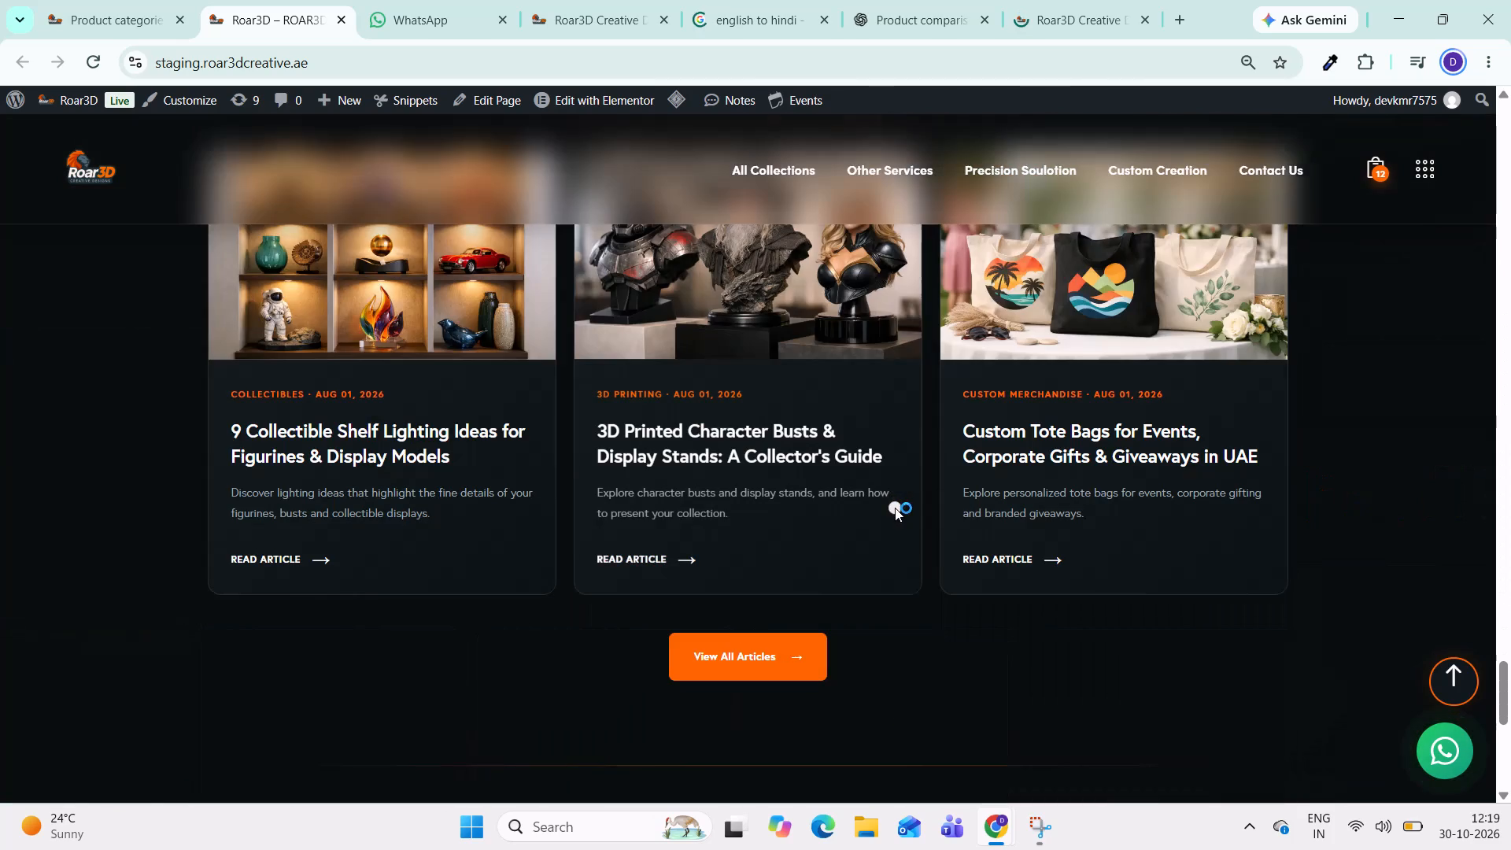
pyautogui.scroll(1, 1076, 442)
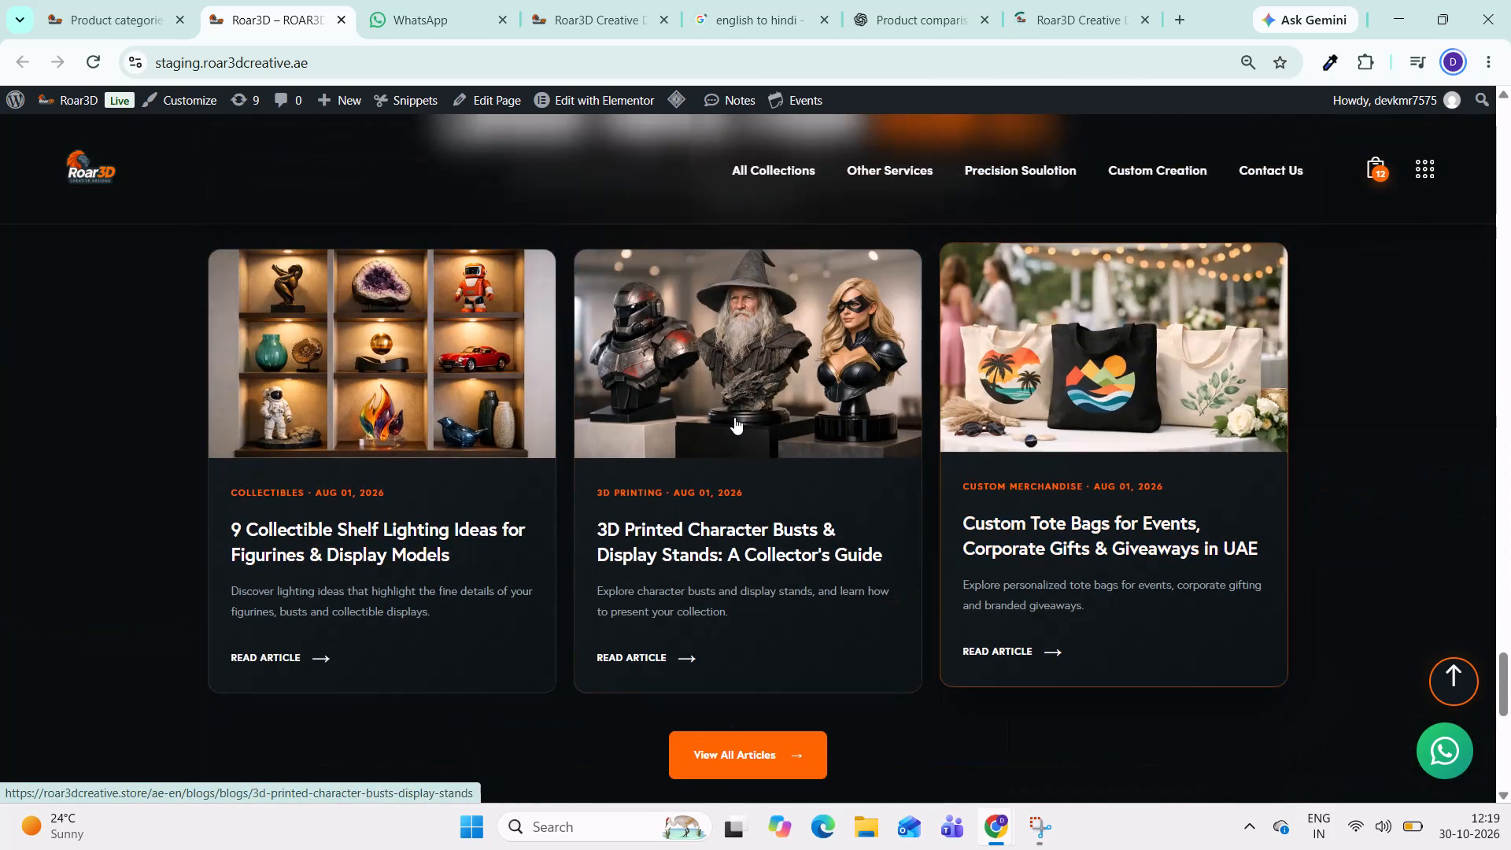
pyautogui.scroll(1, 722, 413)
pyautogui.scroll(1, 546, 434)
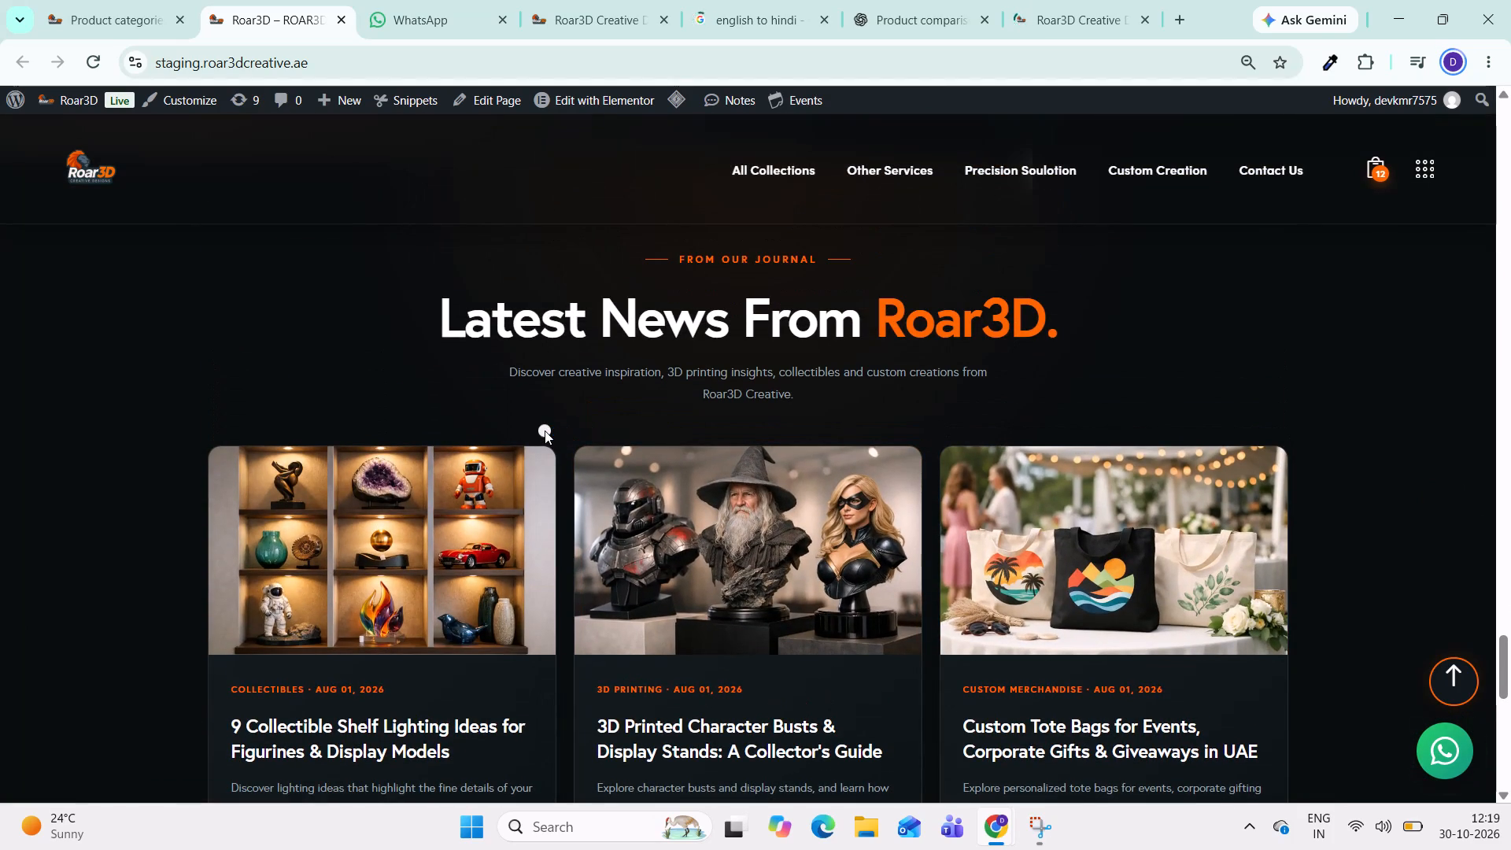
pyautogui.scroll(-3, 560, 387)
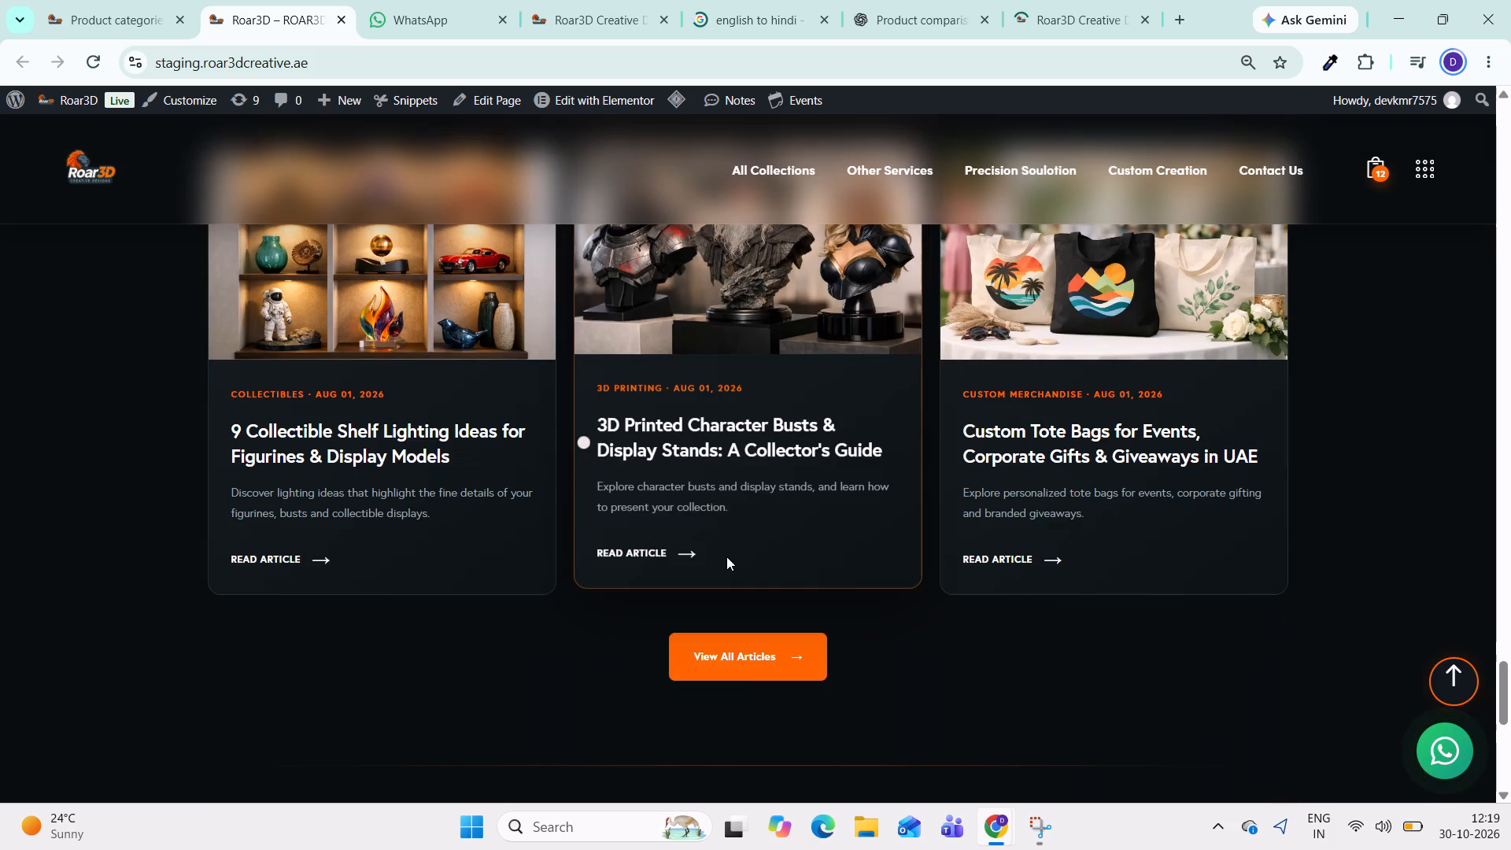
pyautogui.click(748, 657)
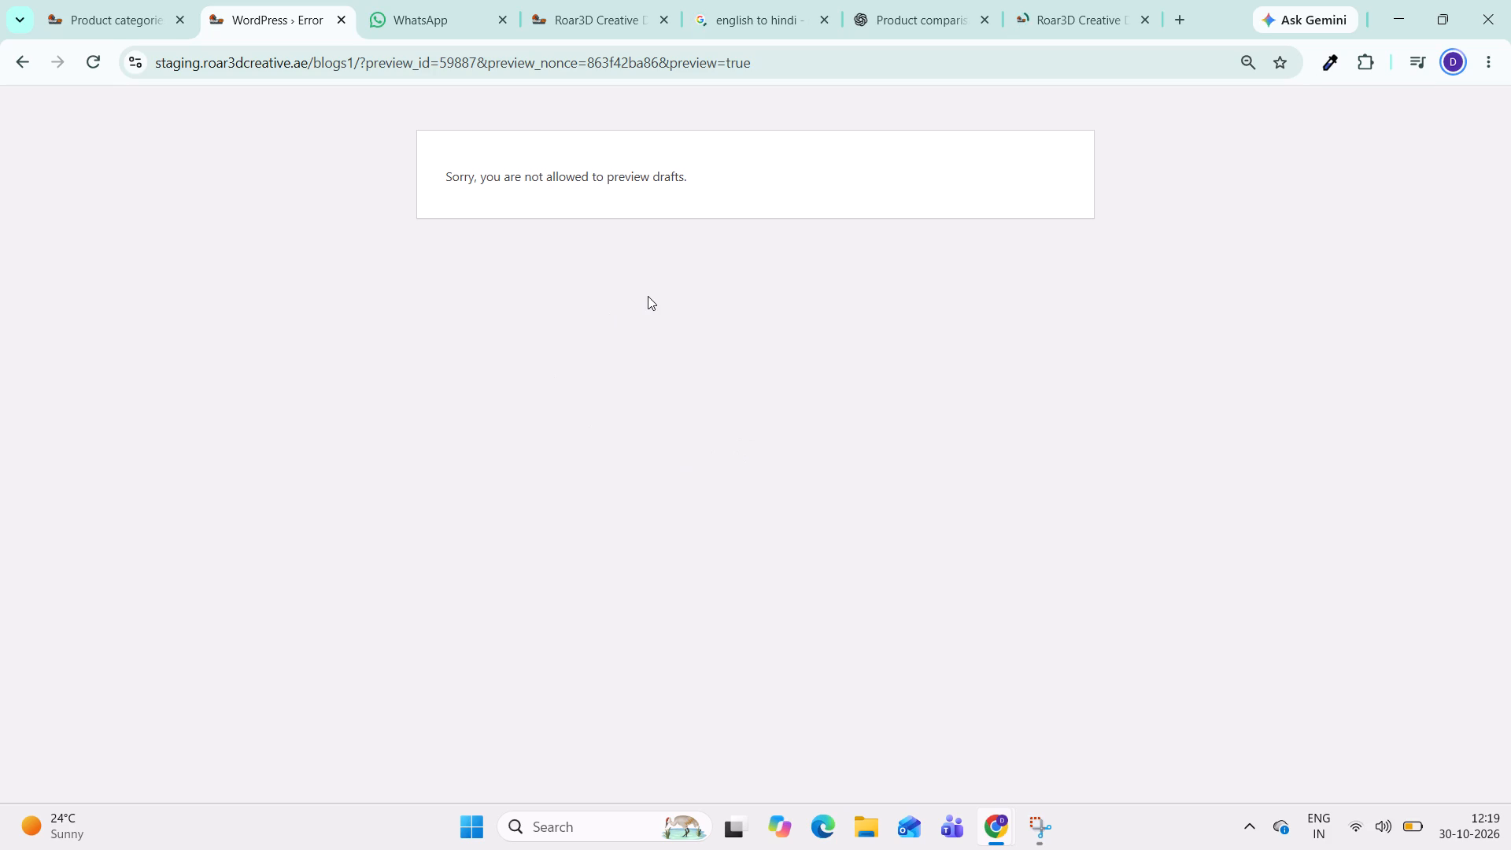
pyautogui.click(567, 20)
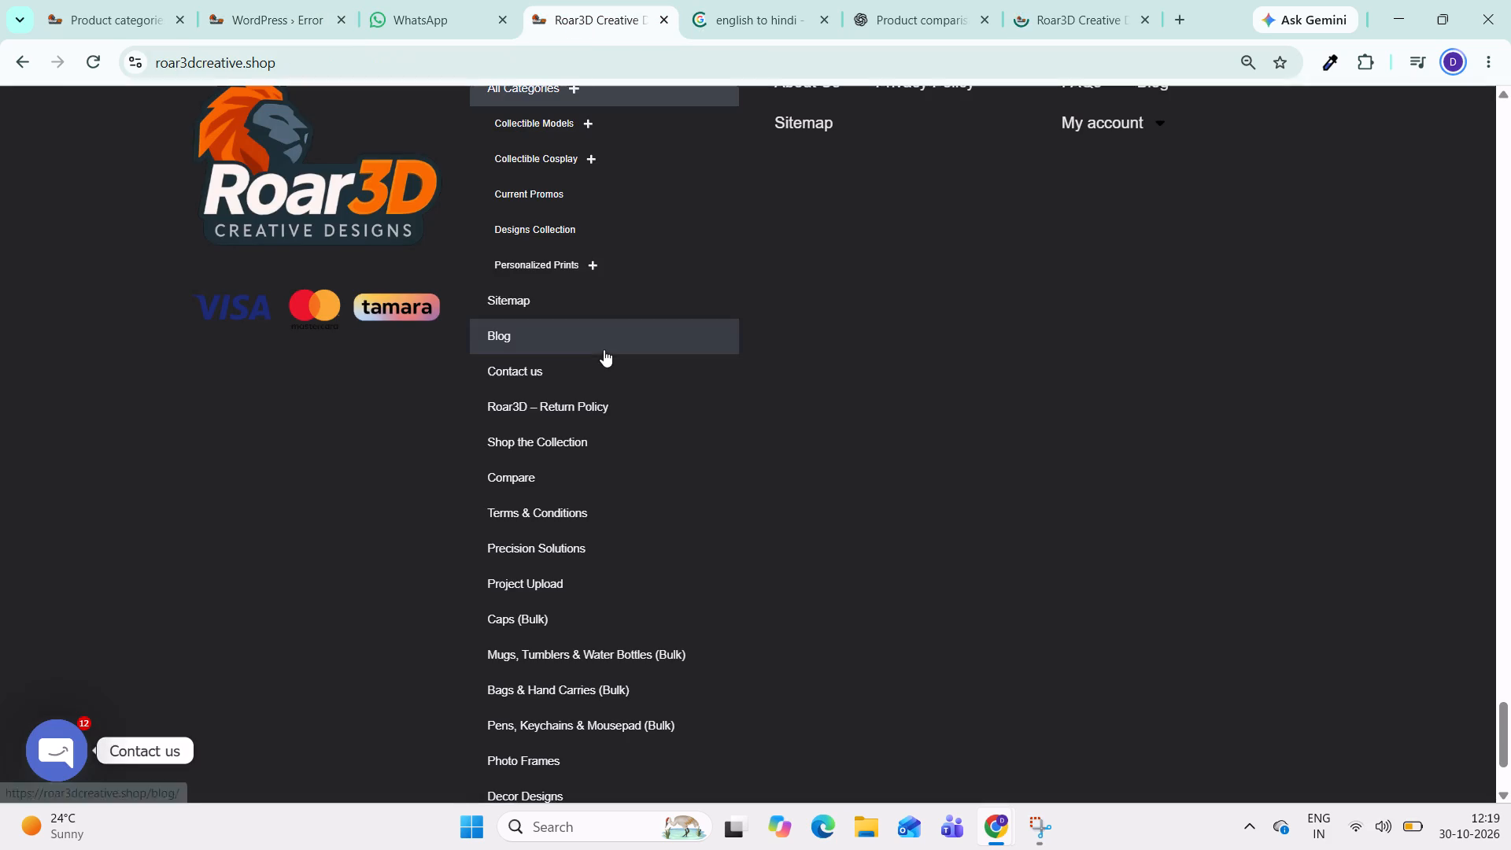
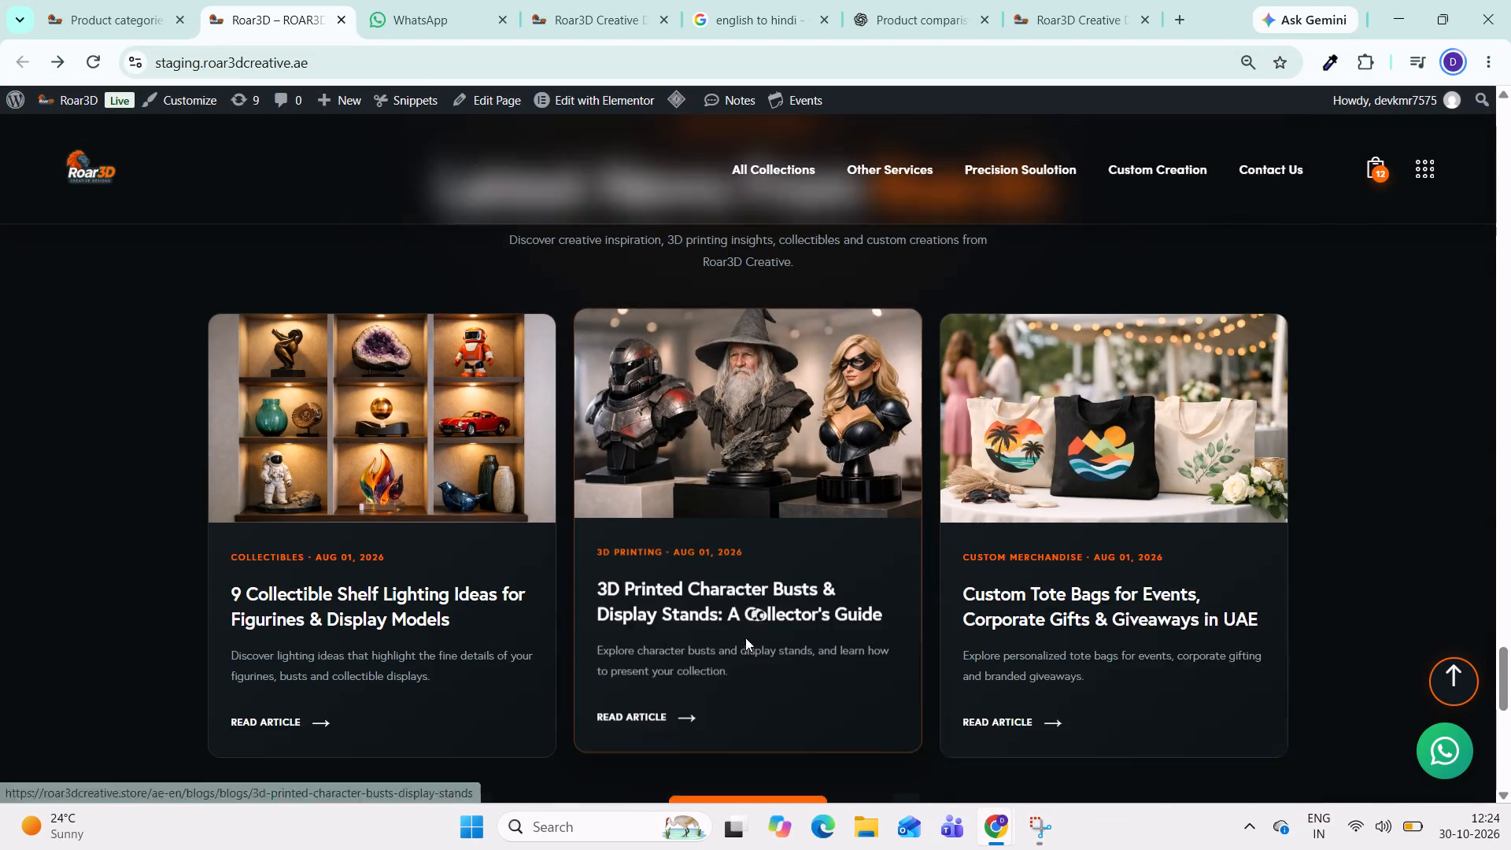
pyautogui.scroll(-10, 776, 656)
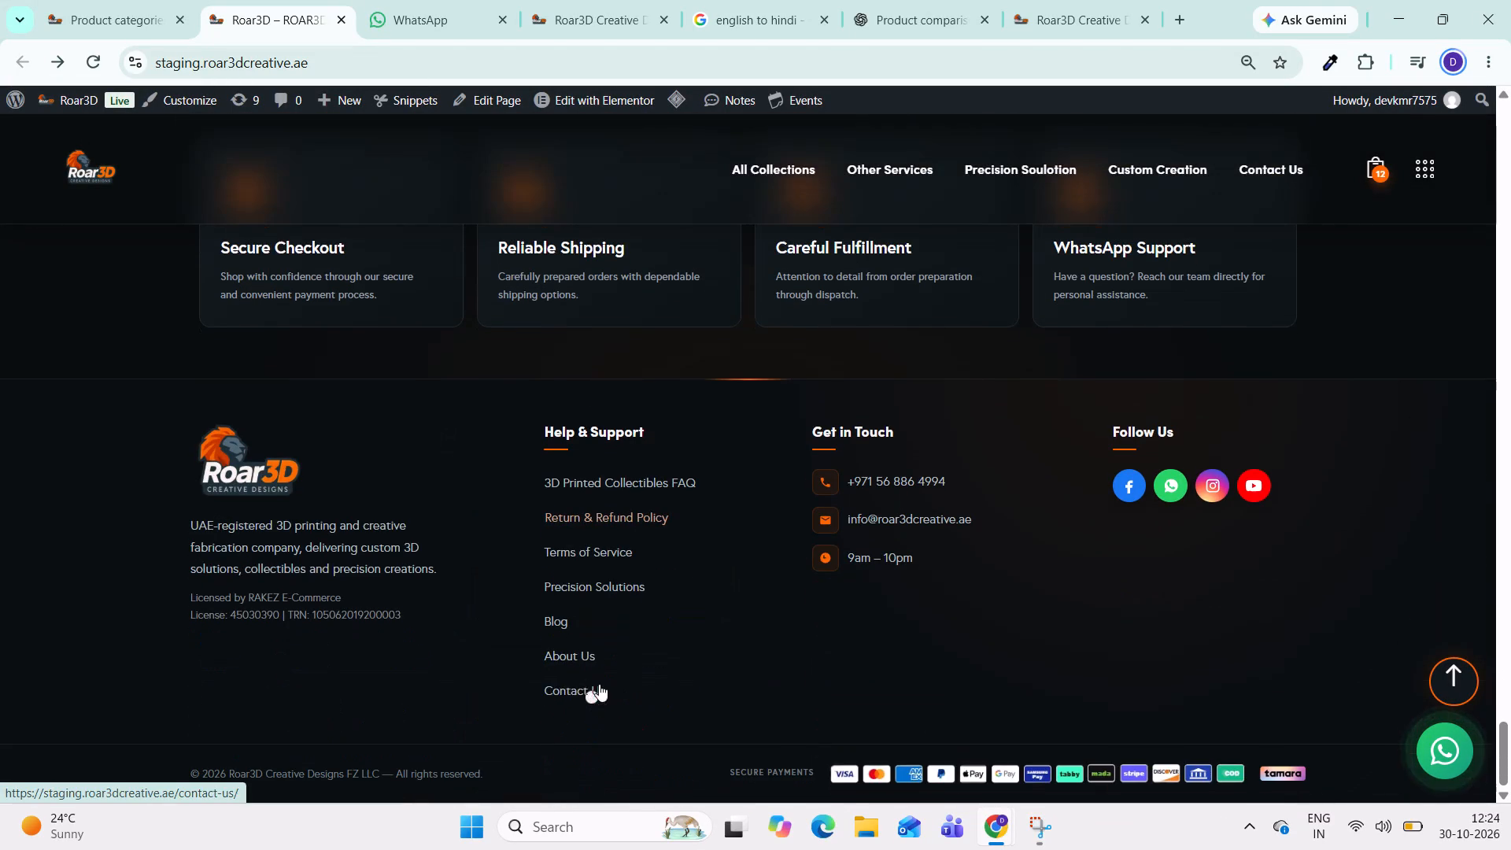
pyautogui.scroll(-1, 599, 684)
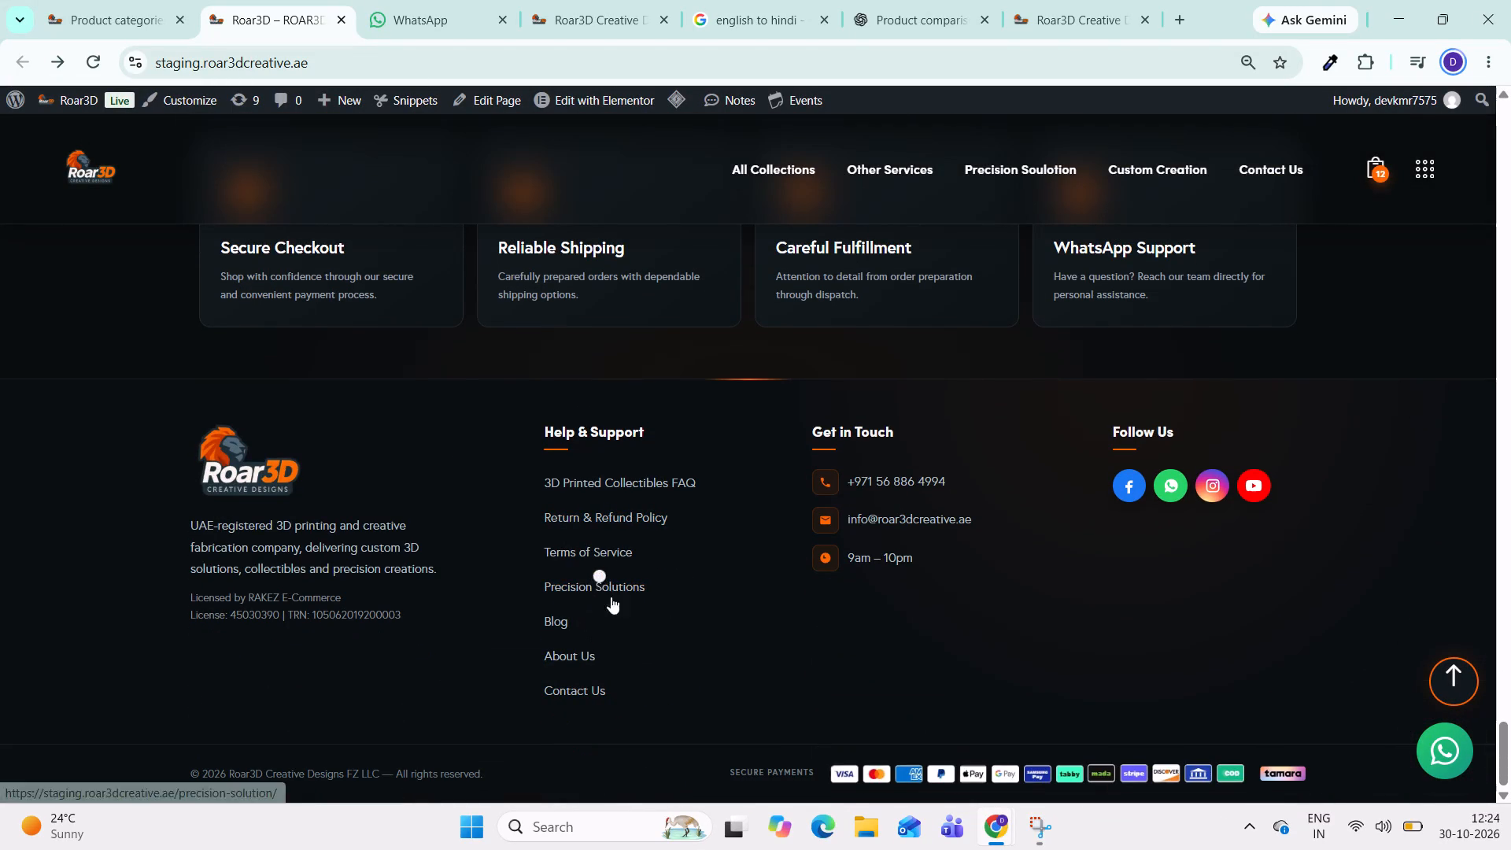
pyautogui.click(560, 619)
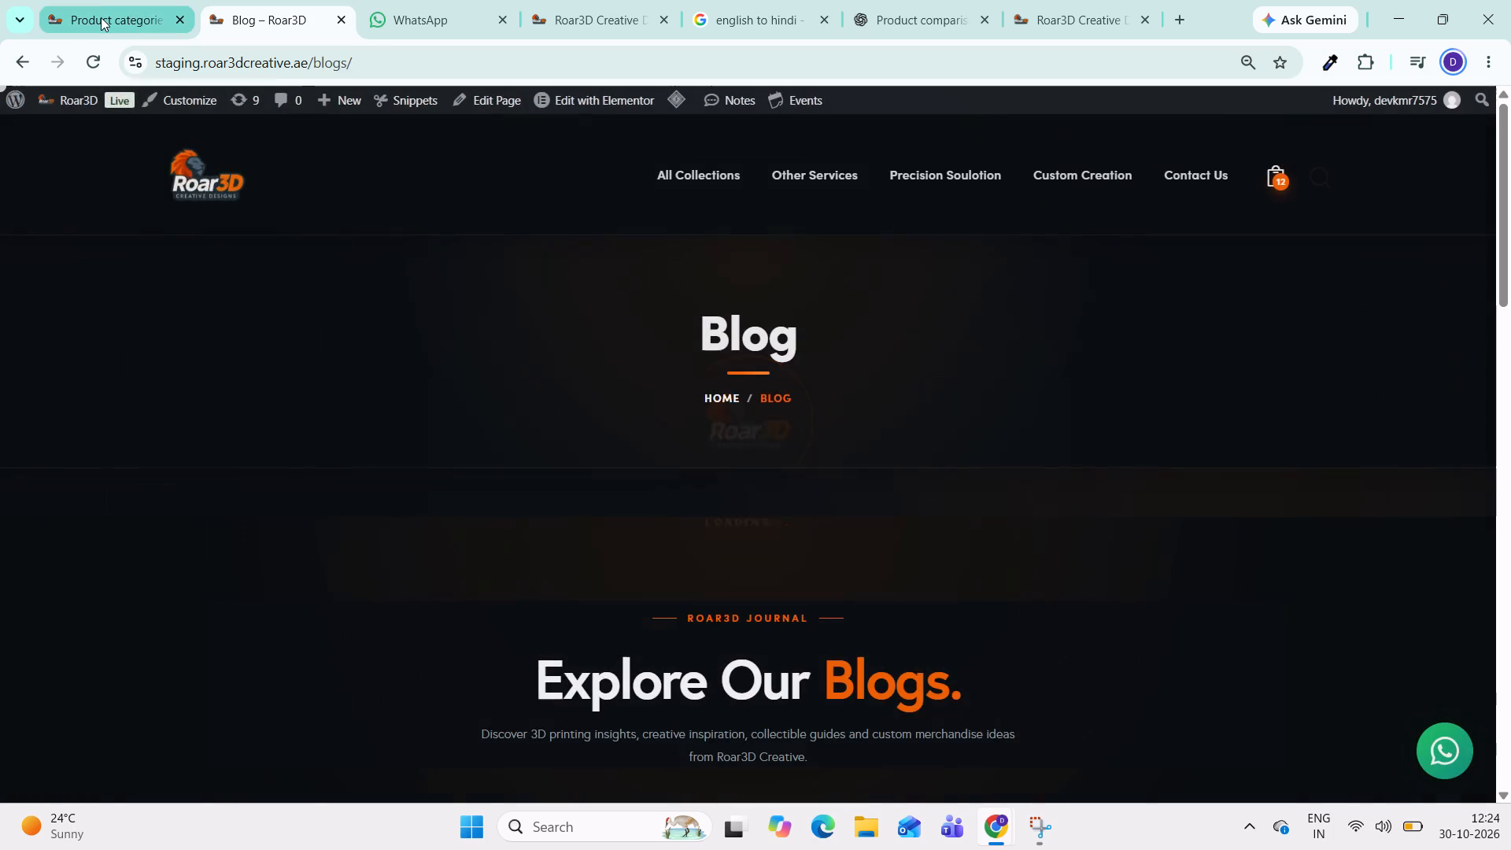
# Examine the article cards on the Blog page, loading more articles at the end of the list.
pyautogui.scroll(-17, 663, 398)
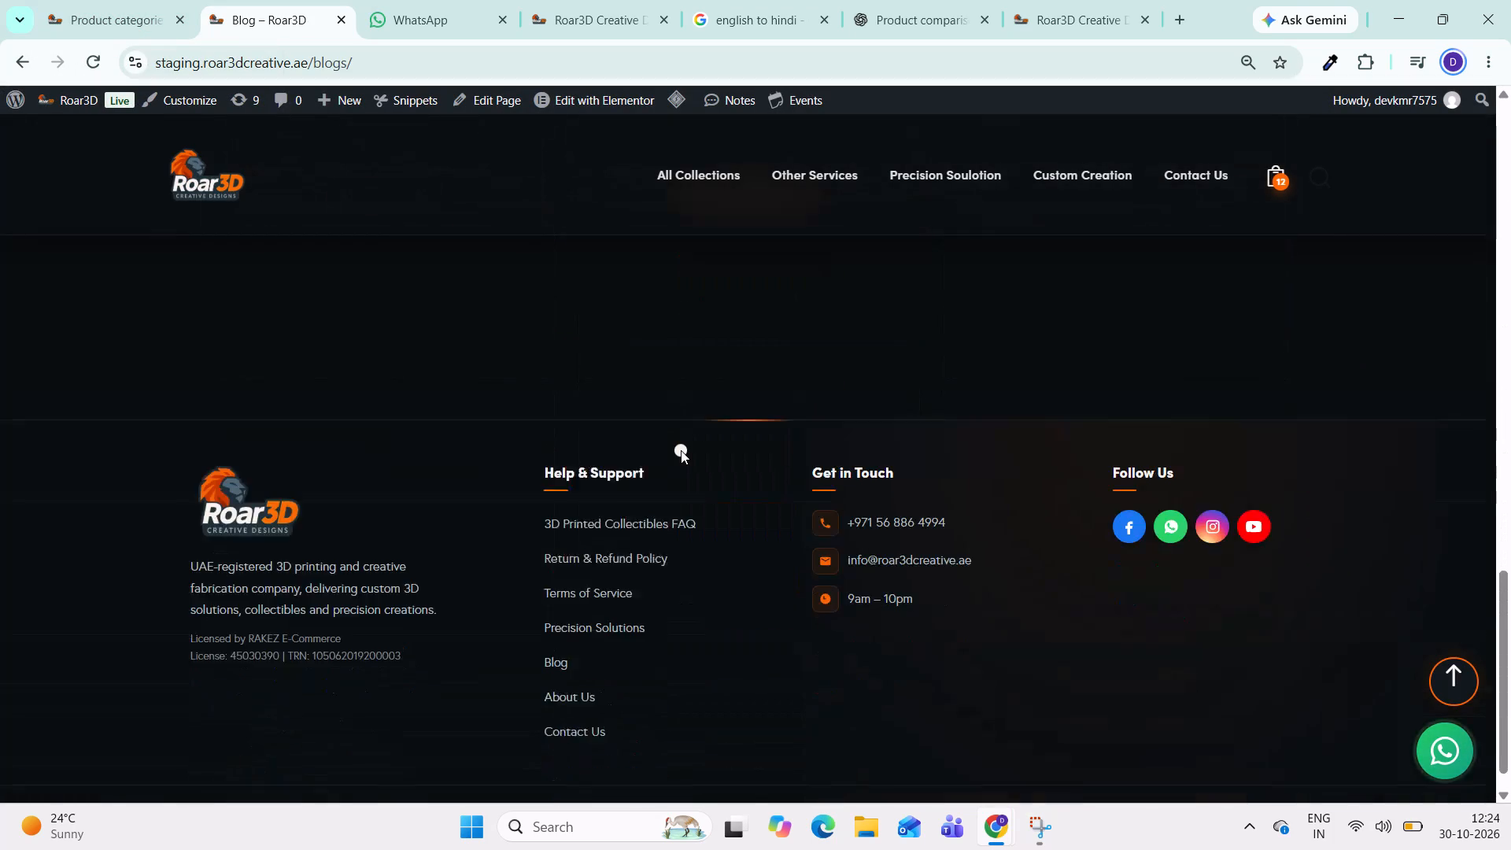
pyautogui.scroll(3, 681, 450)
pyautogui.scroll(-1, 681, 450)
pyautogui.scroll(10, 703, 439)
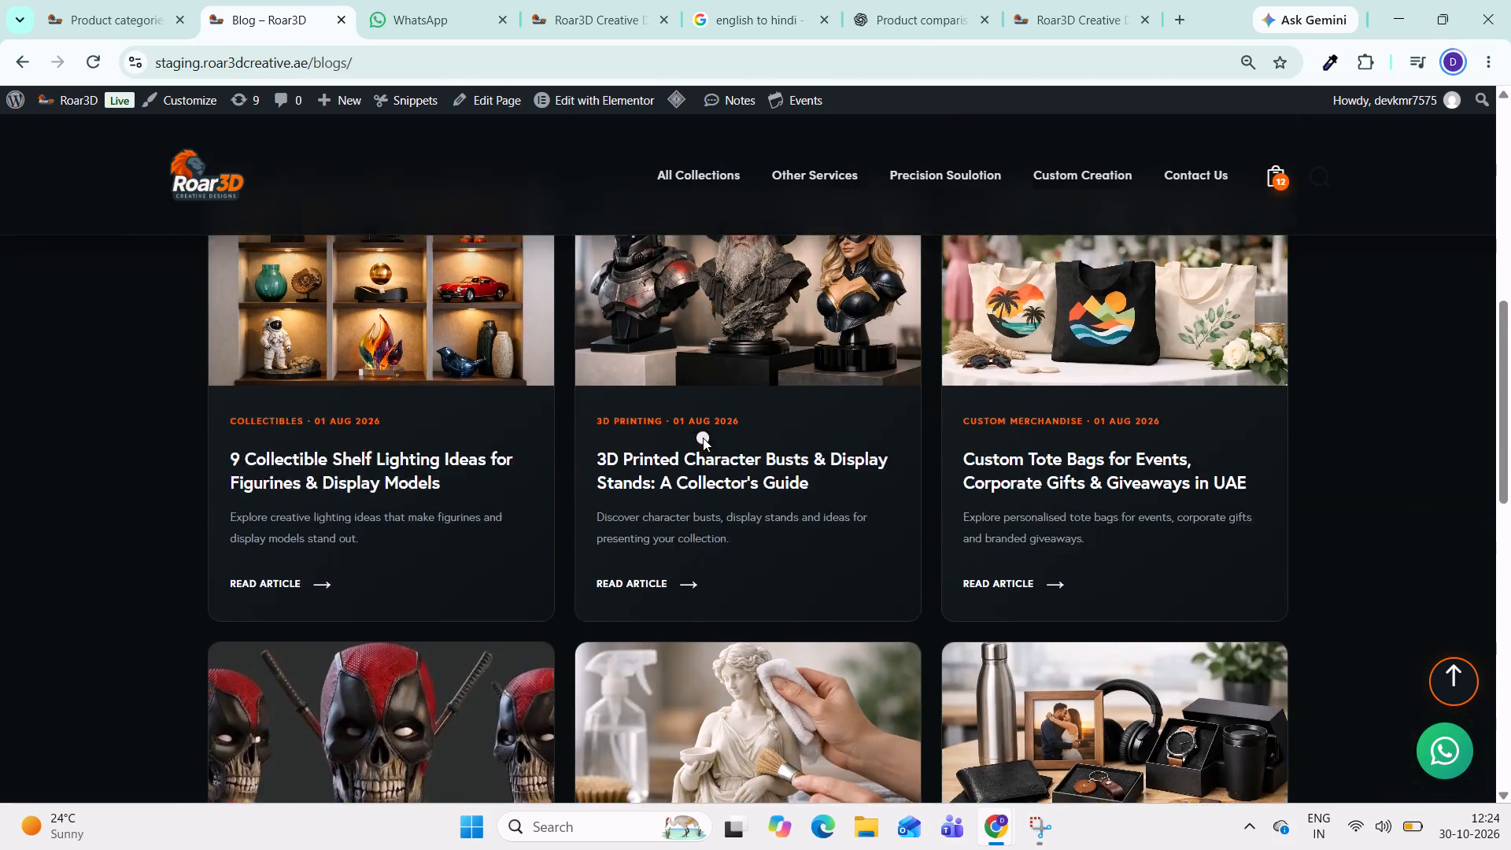
pyautogui.scroll(-5, 703, 438)
pyautogui.scroll(-3, 857, 700)
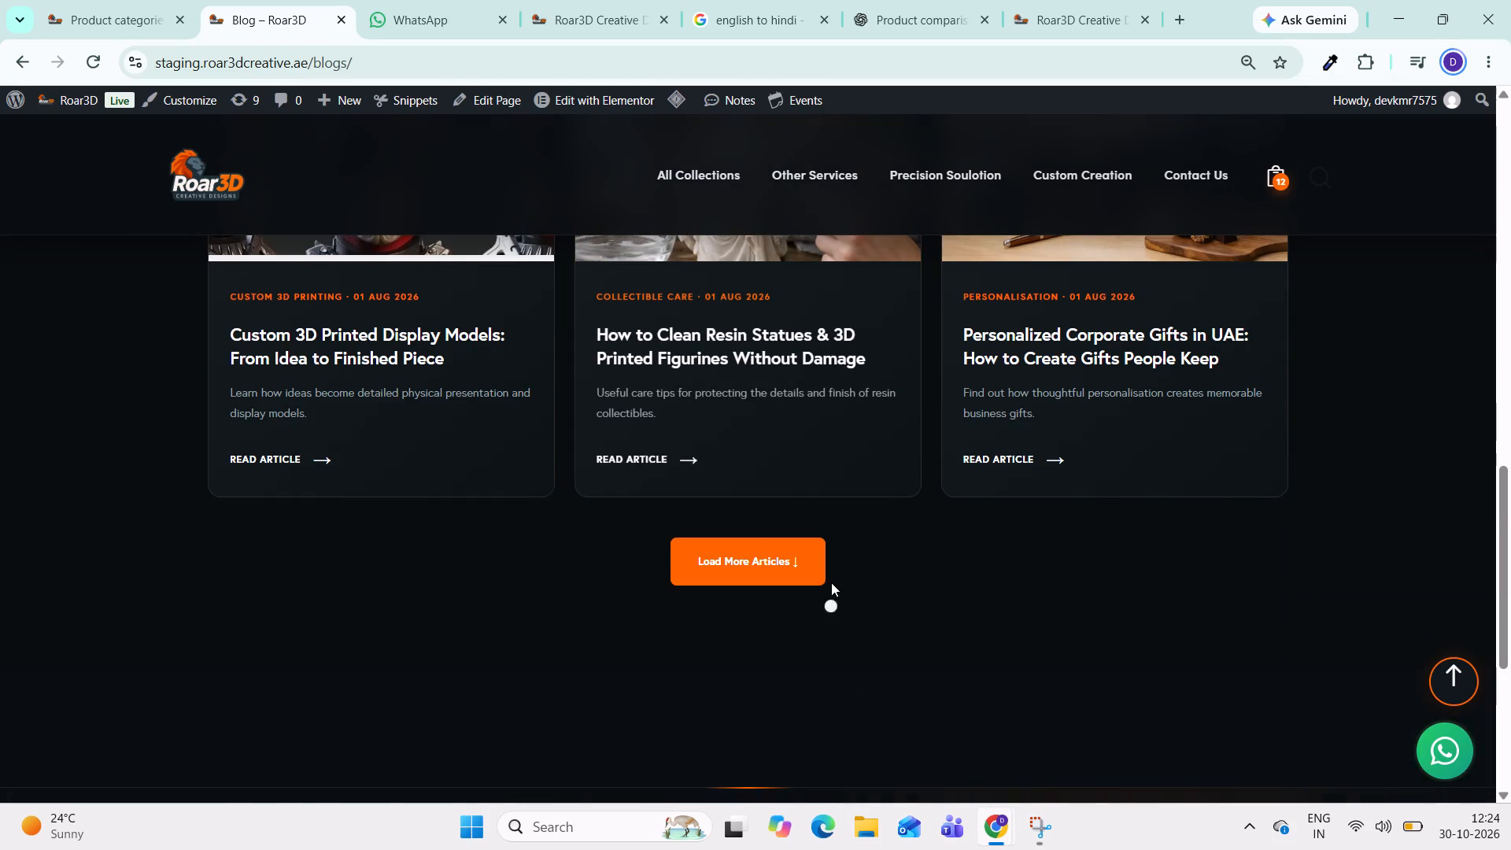
pyautogui.click(822, 576)
pyautogui.scroll(-6, 860, 522)
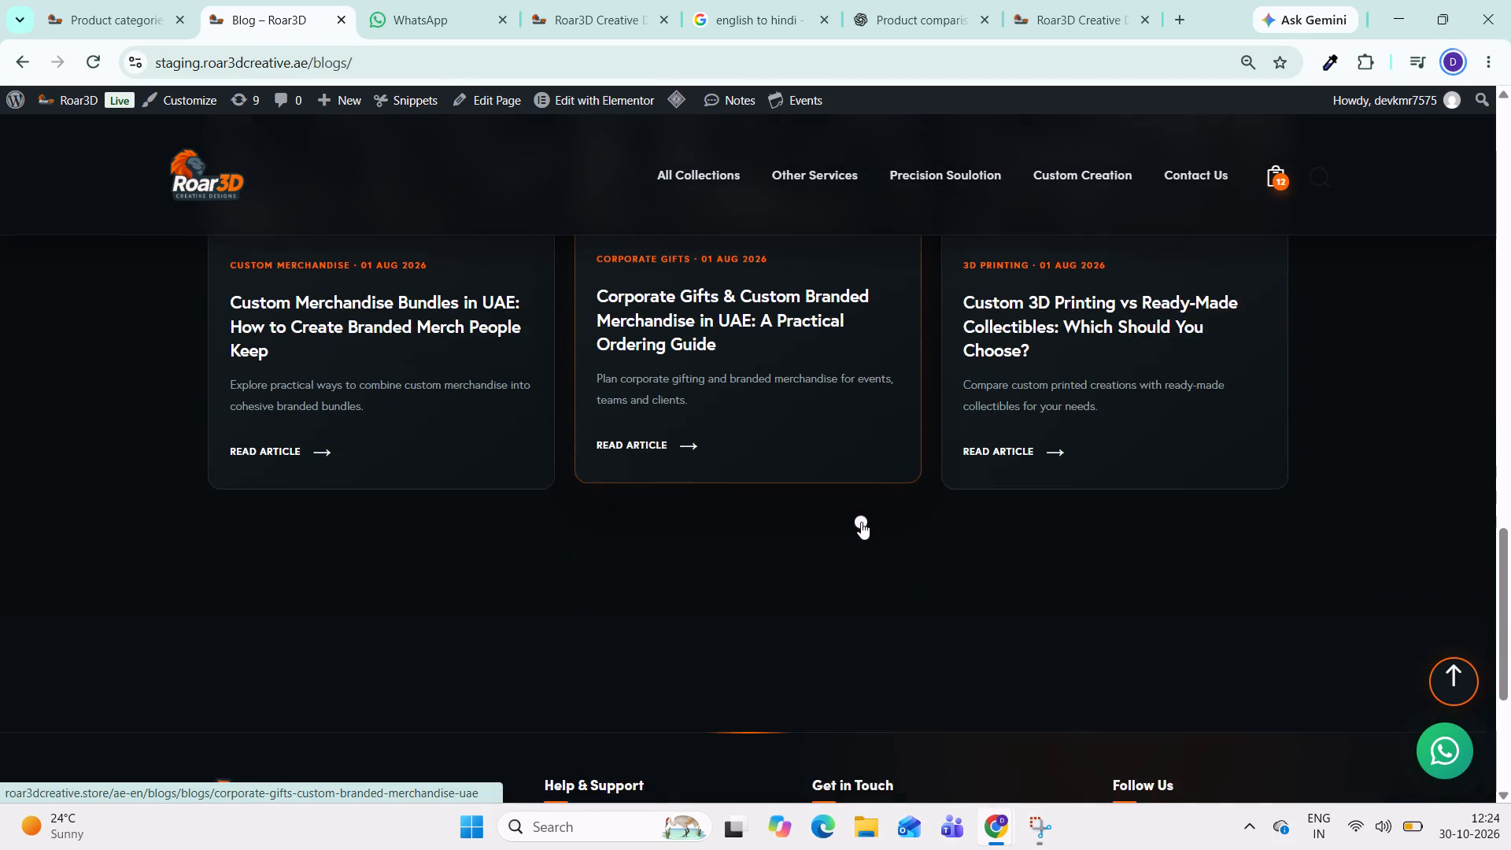
pyautogui.scroll(11, 861, 522)
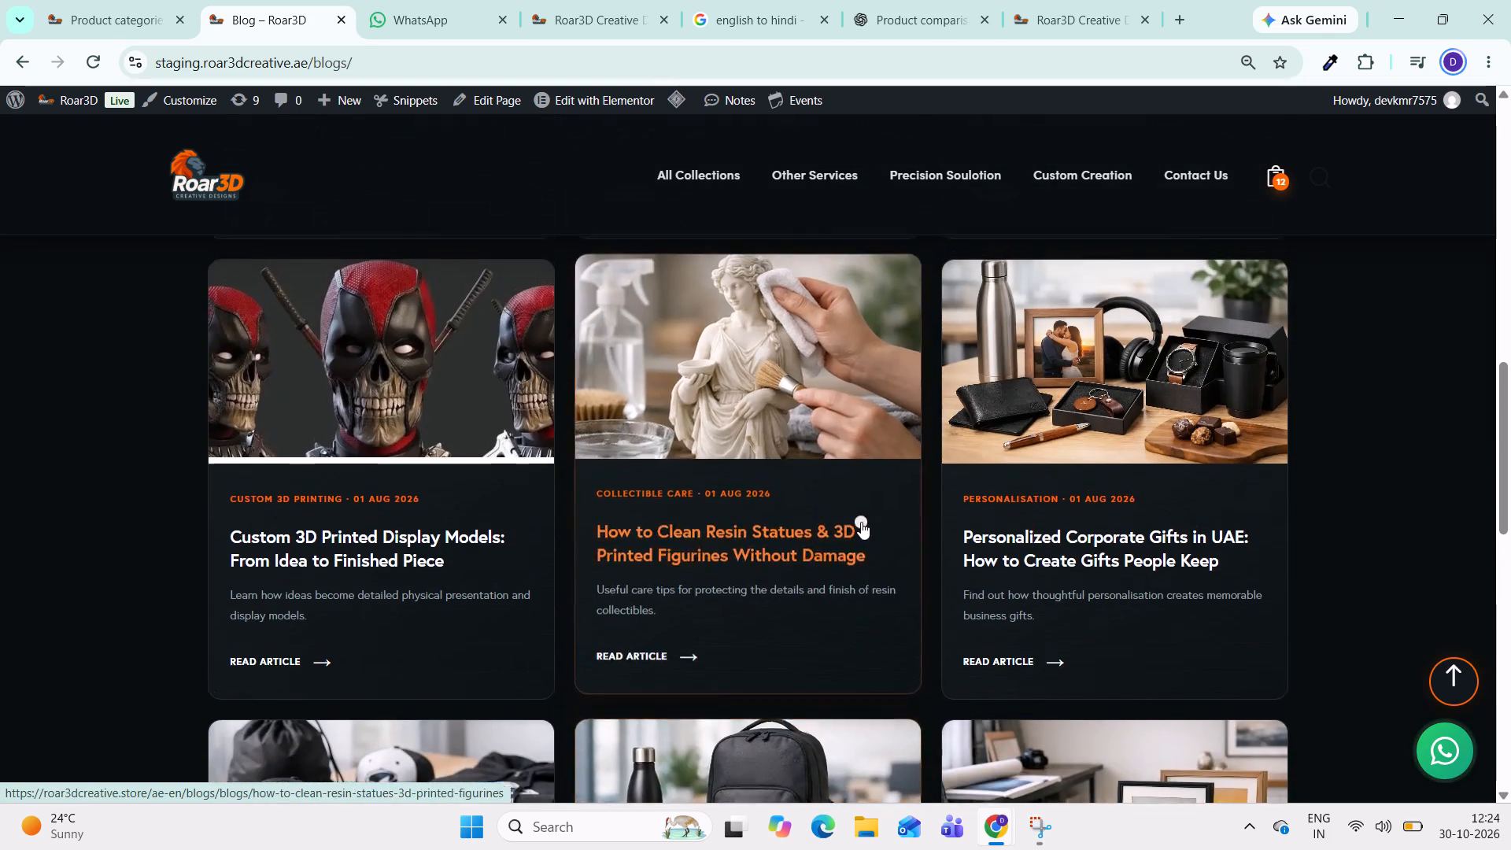
pyautogui.scroll(1, 466, 380)
# Look through the product categories list in the staging site's WordPress admin.
pyautogui.click(107, 20)
pyautogui.scroll(-3, 784, 526)
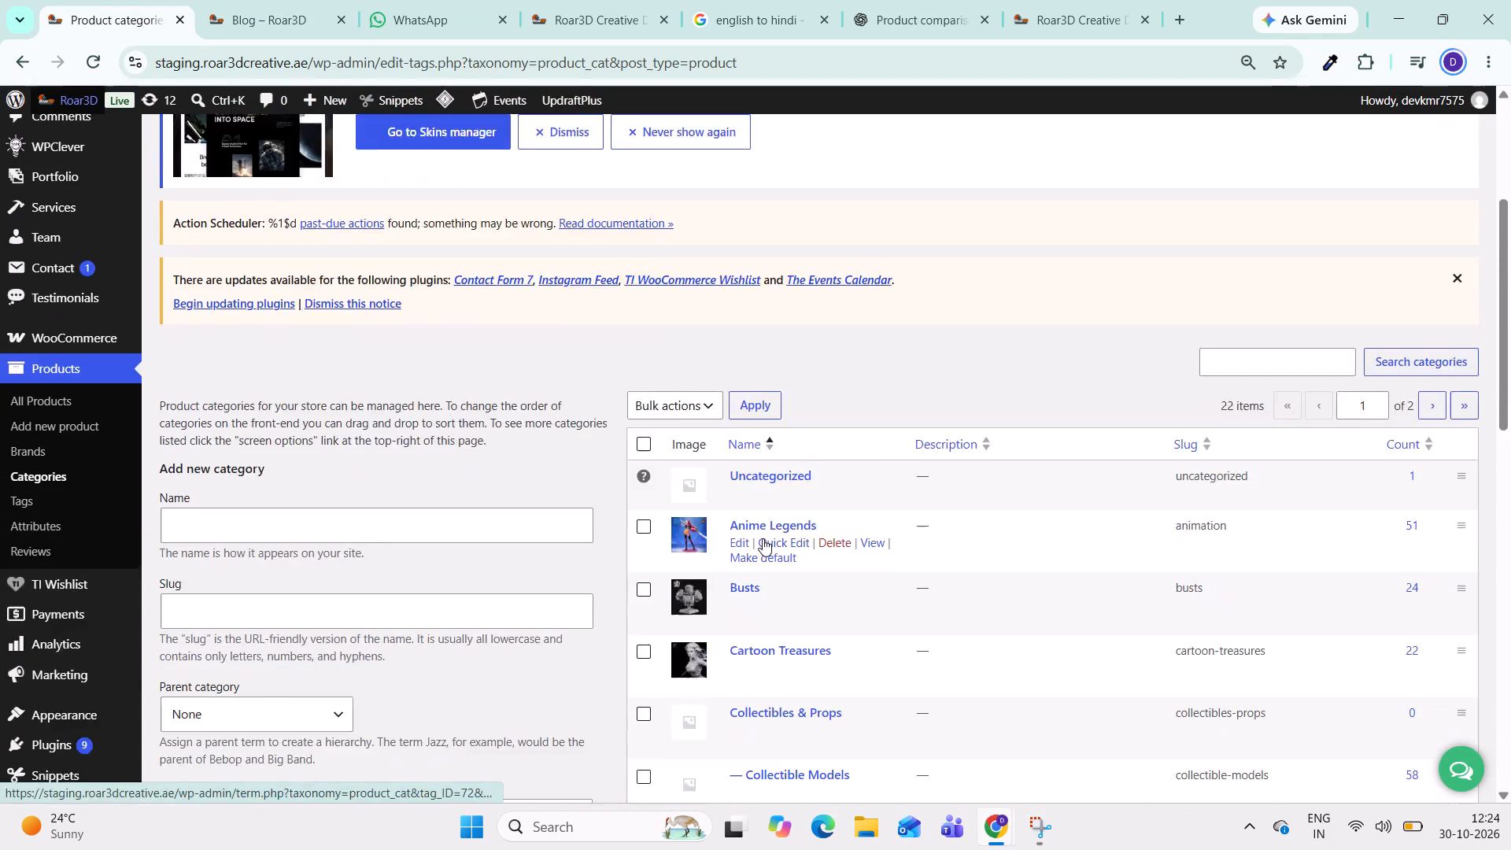
pyautogui.scroll(-6, 763, 538)
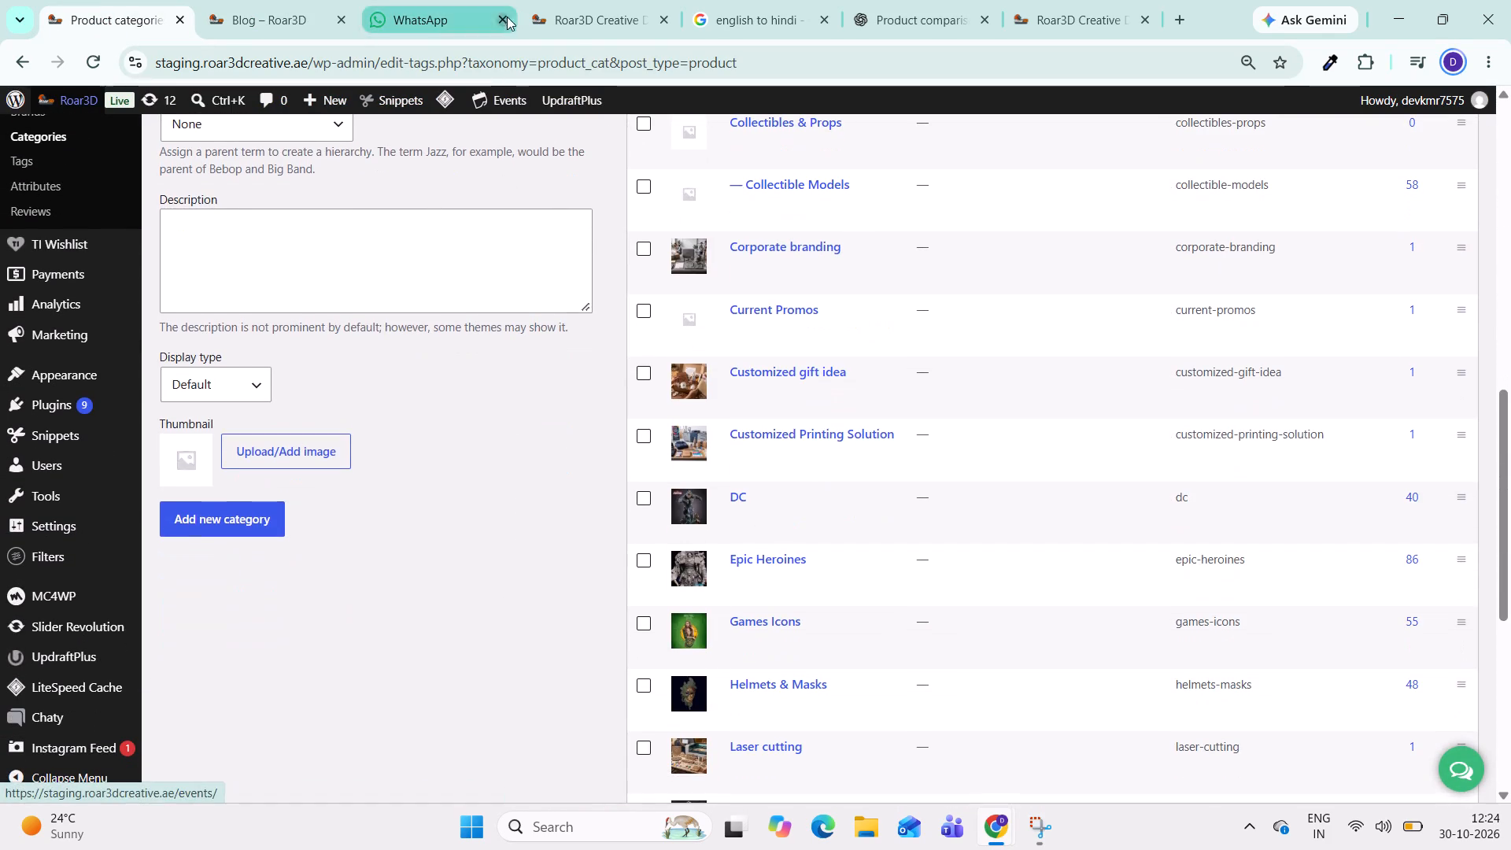
# Check the footer links on the roar3dcreative.shop home page and open Mugs, Tumblers & Water Bottles (Bulk).
pyautogui.click(577, 19)
pyautogui.scroll(2, 659, 280)
pyautogui.scroll(-1, 659, 275)
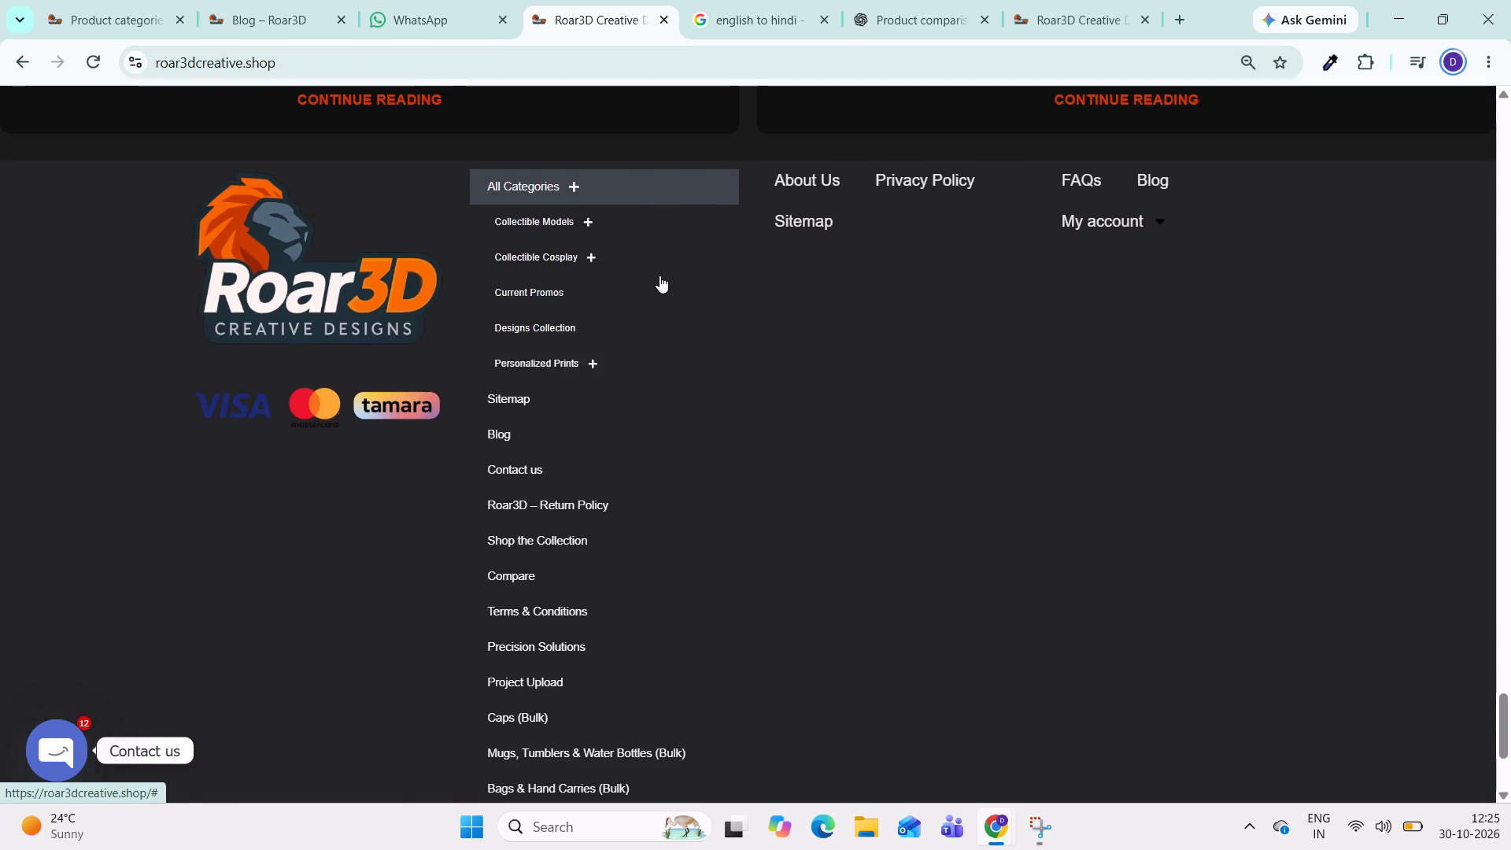
pyautogui.scroll(-1, 659, 275)
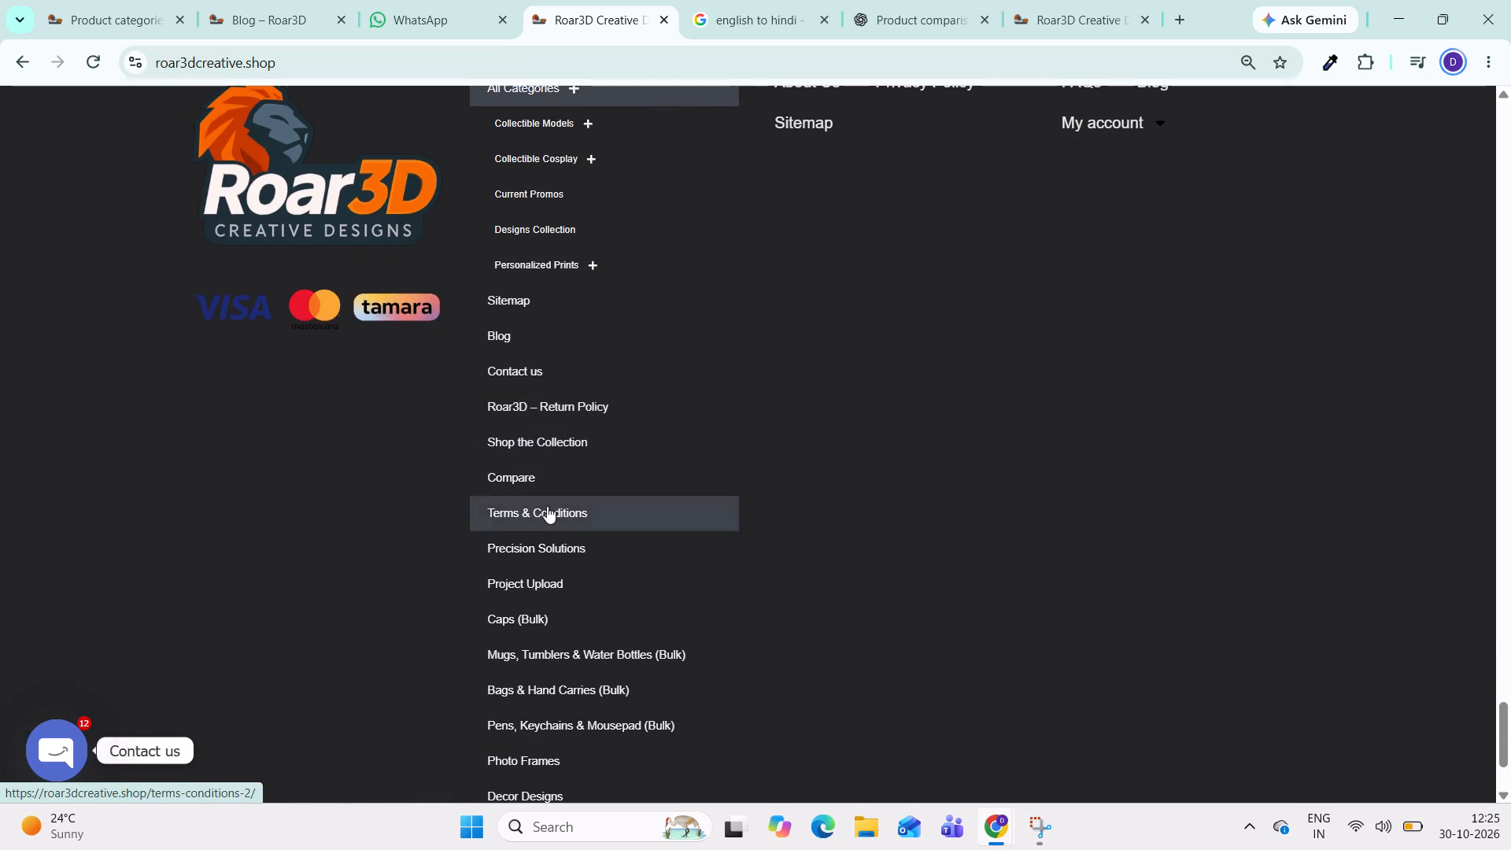
pyautogui.scroll(-1, 586, 629)
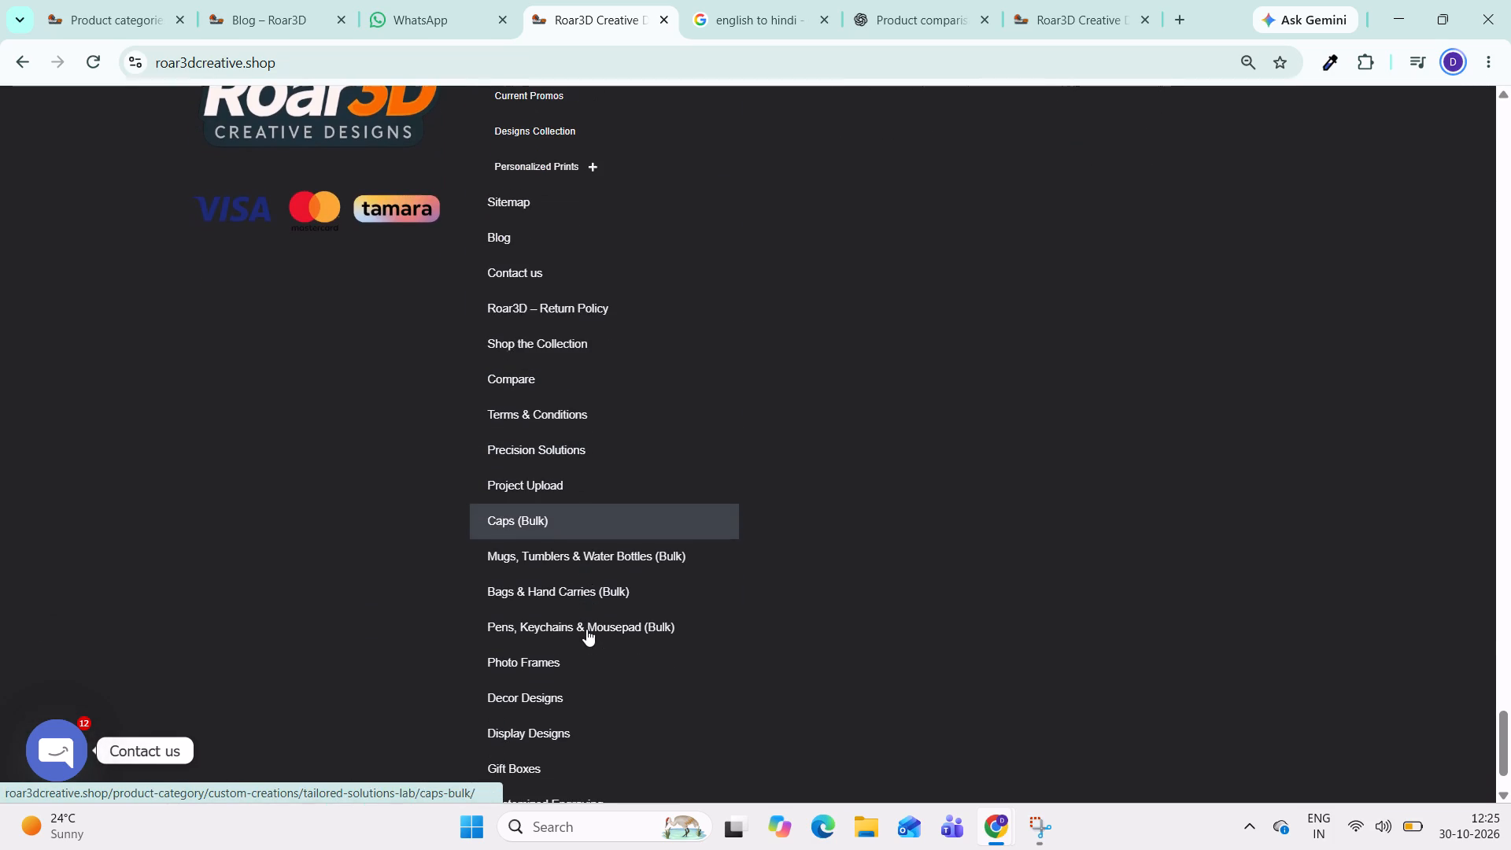
pyautogui.click(597, 557)
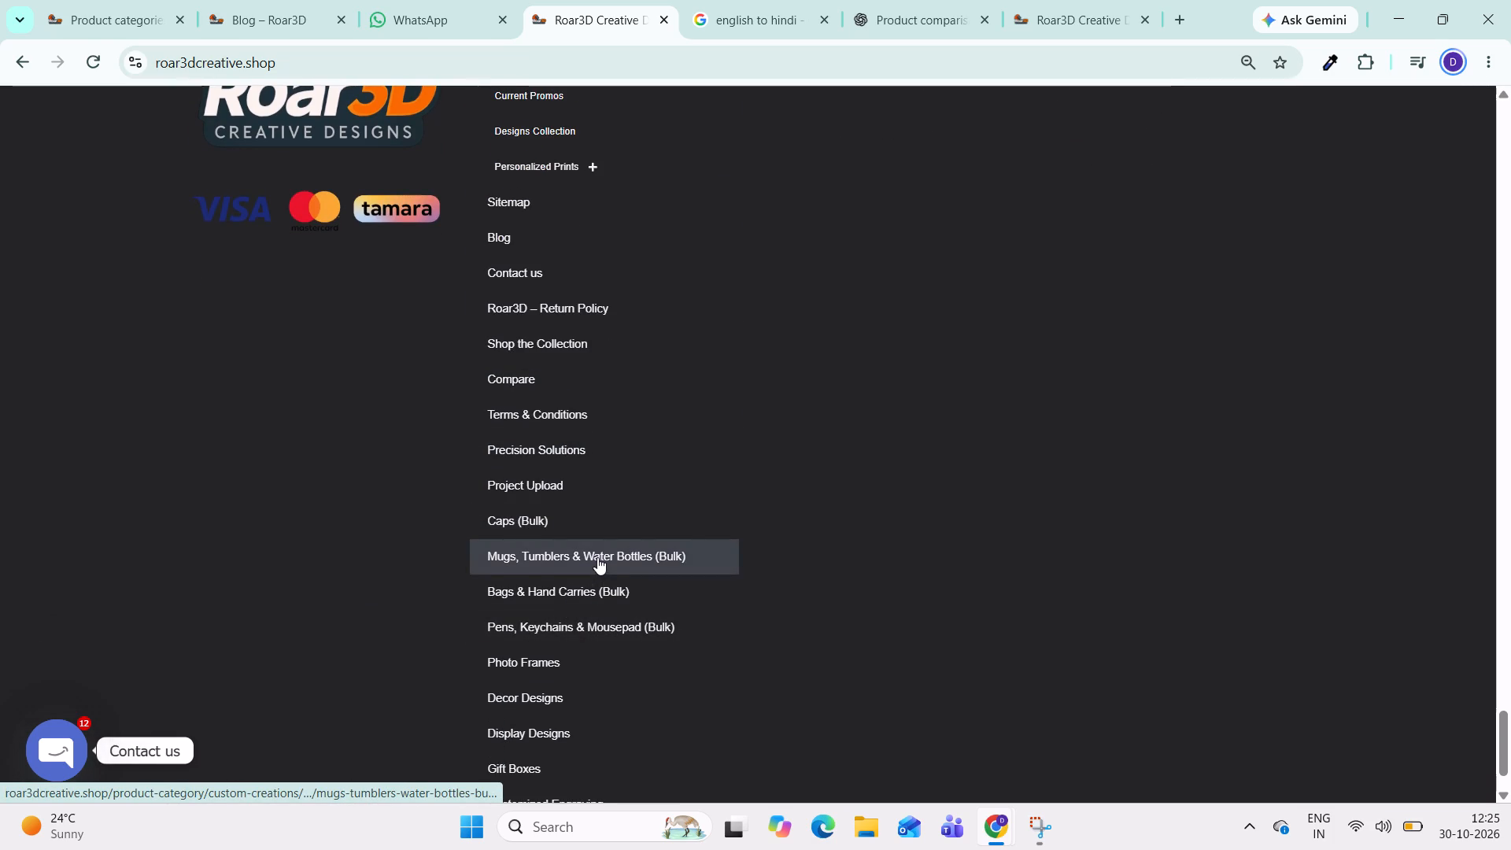
pyautogui.click(625, 463)
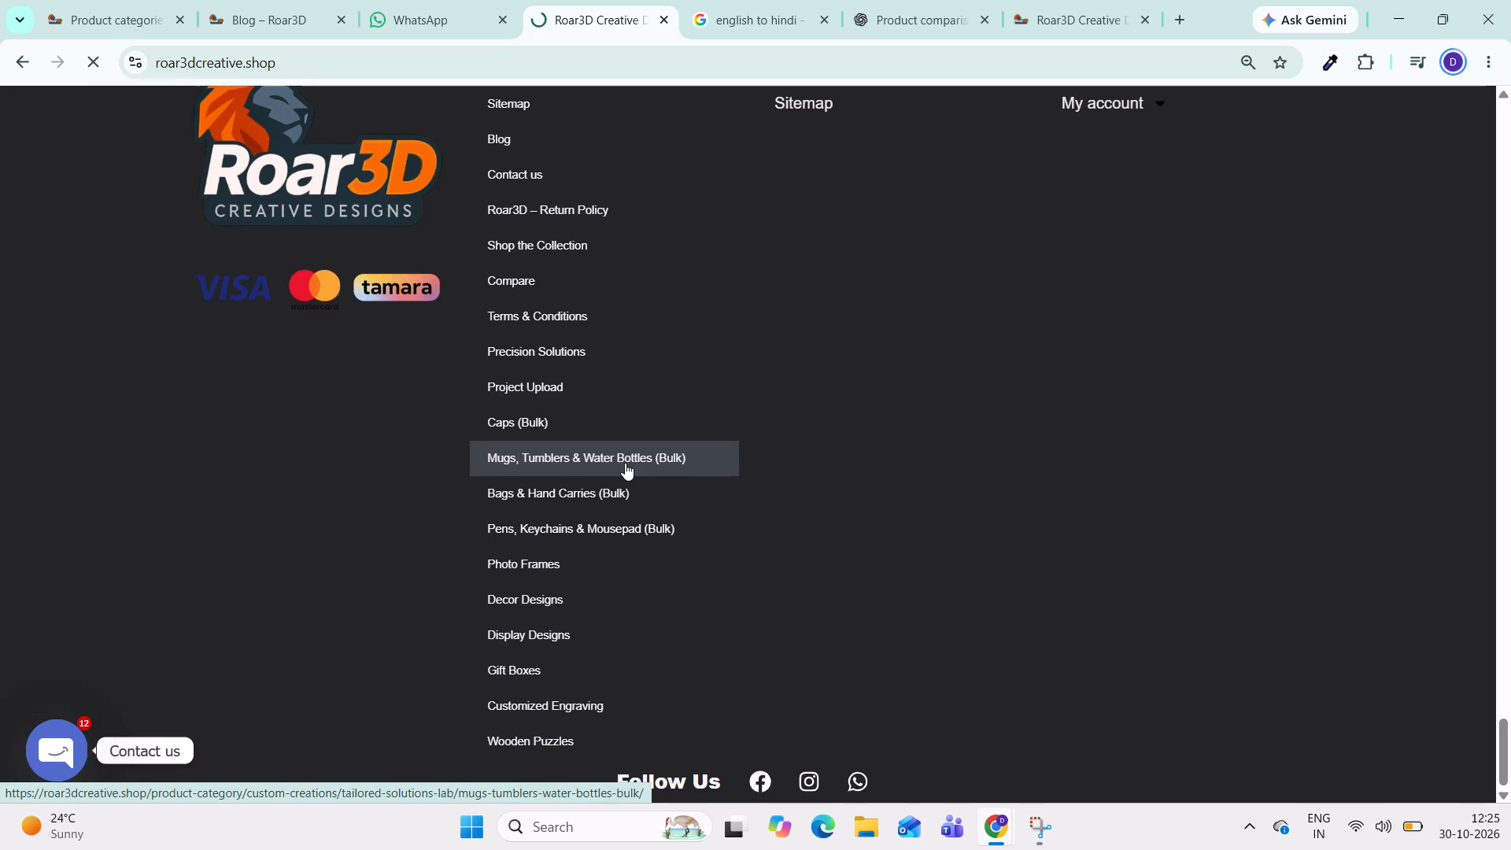
# Return to the staging site's WordPress admin and open the All Products list for viewing.
pyautogui.click(119, 35)
pyautogui.scroll(-2, 145, 582)
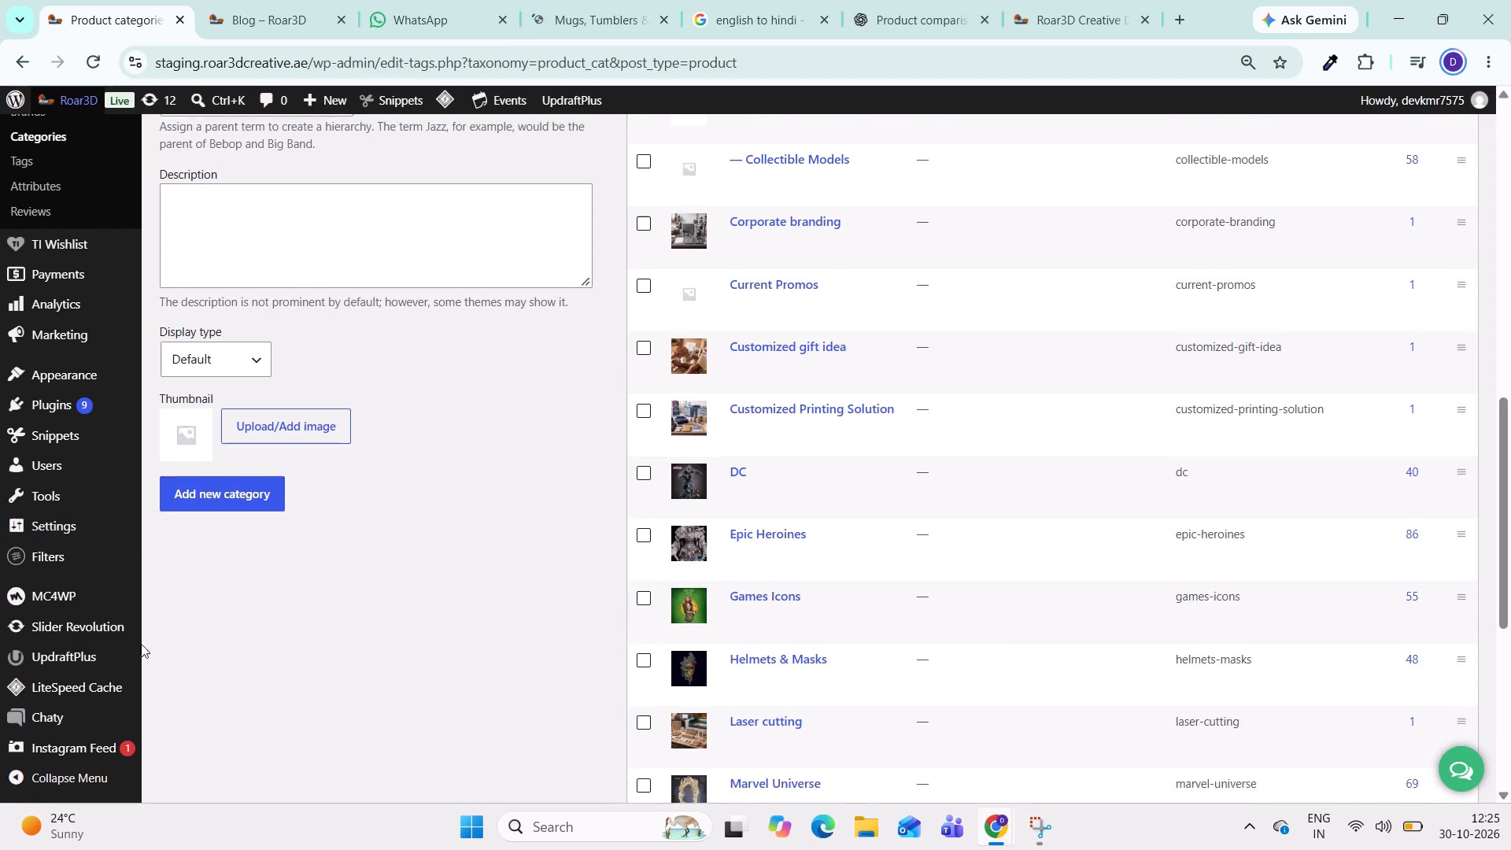
pyautogui.scroll(-1, 141, 644)
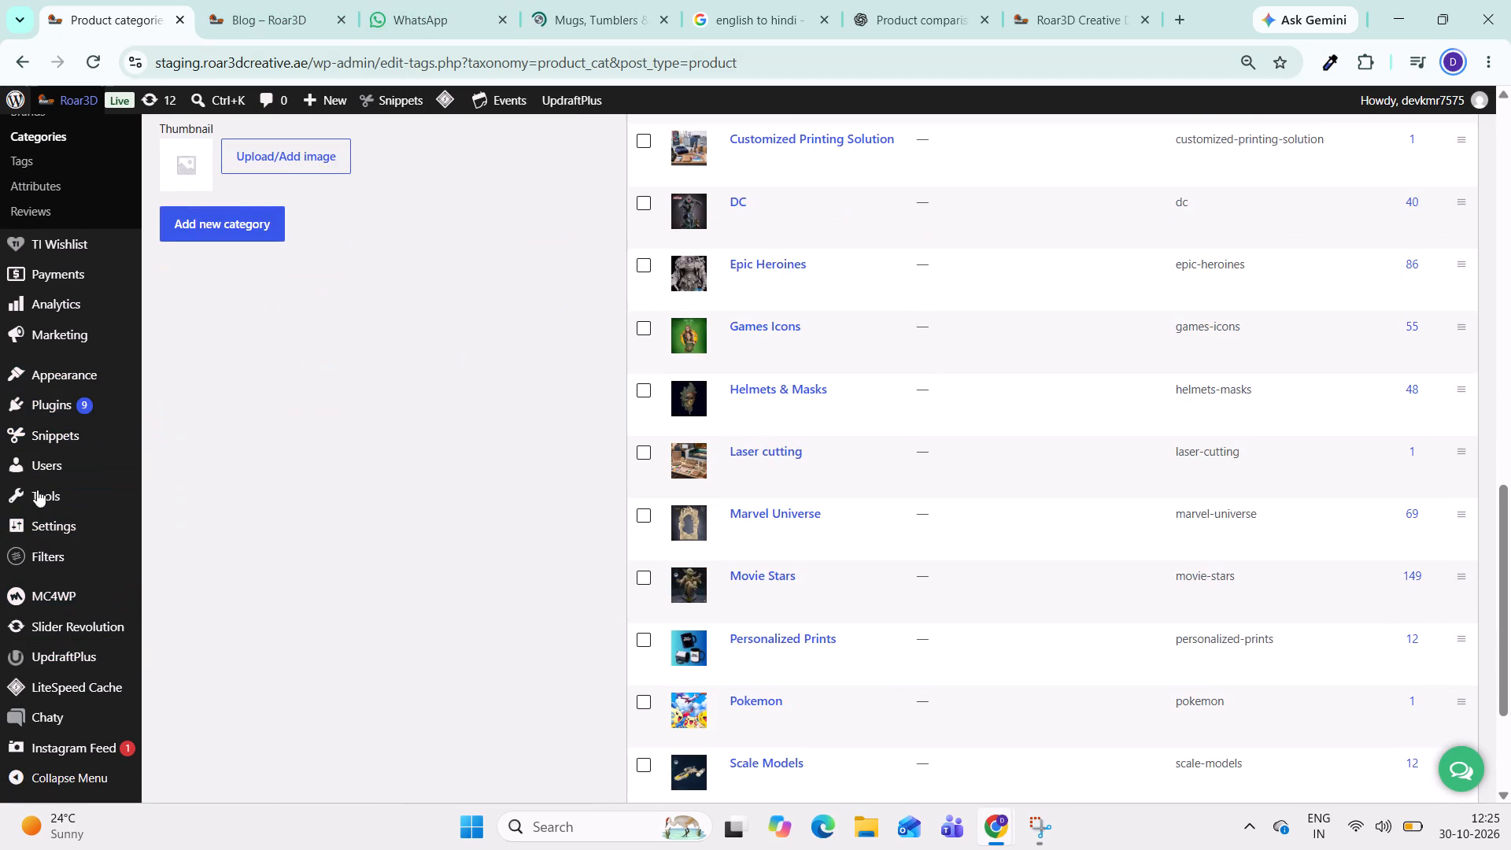
pyautogui.scroll(-1, 27, 520)
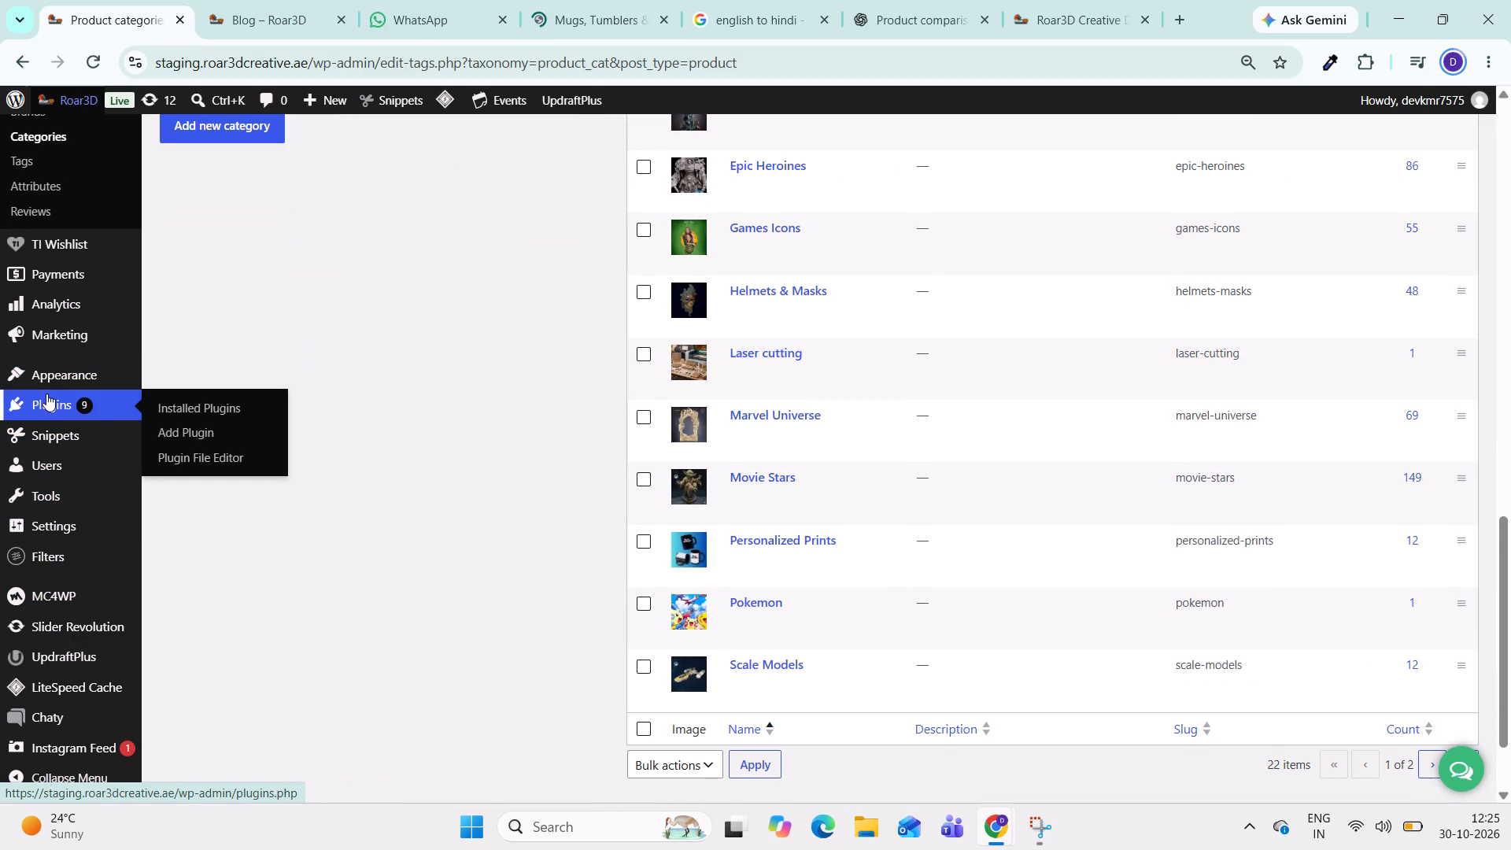
pyautogui.scroll(-1, 56, 365)
pyautogui.scroll(2, 56, 391)
pyautogui.click(47, 253)
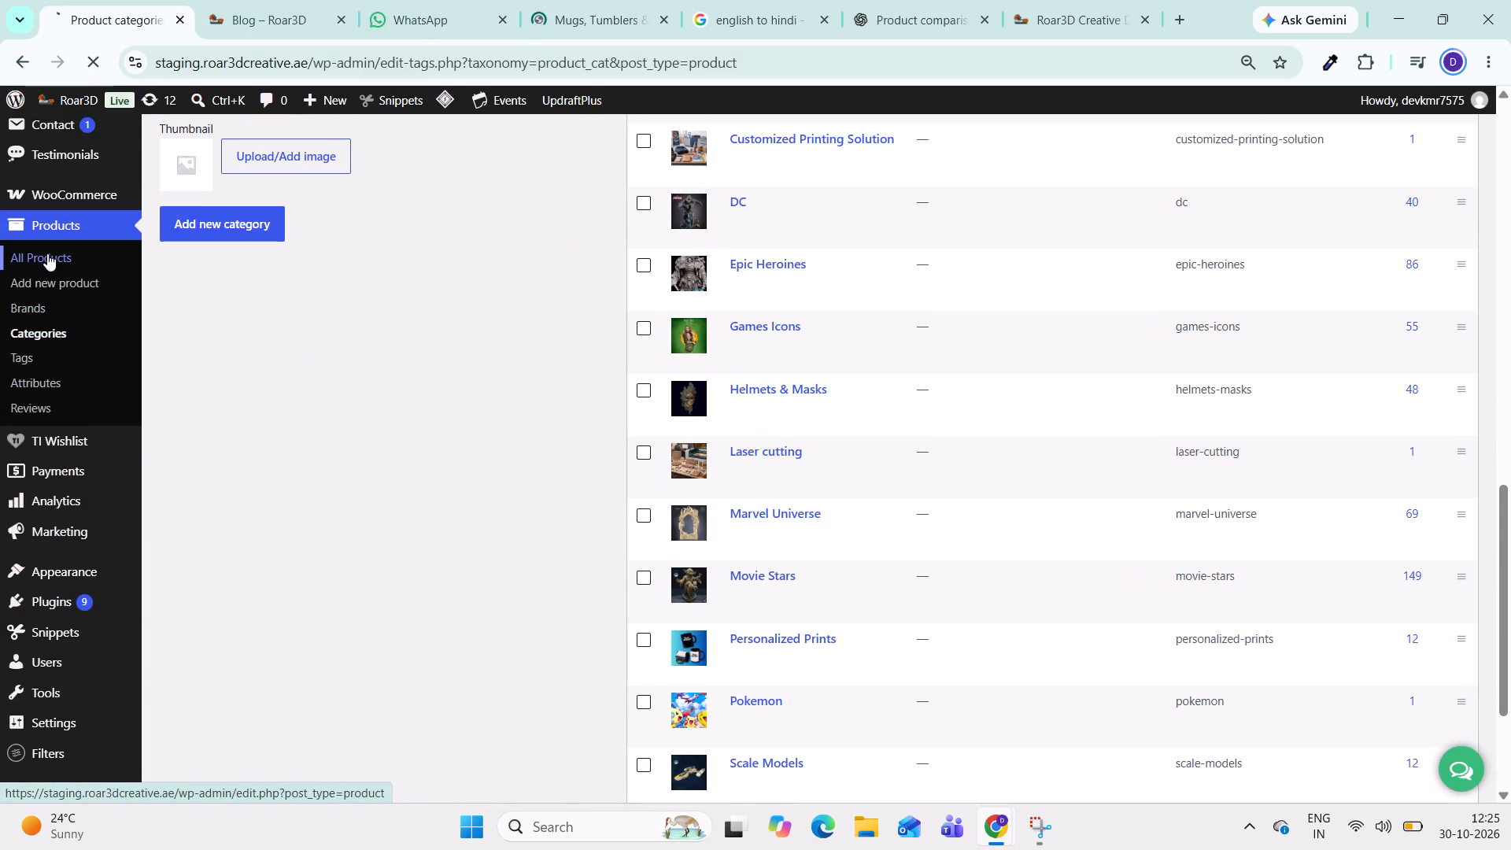
pyautogui.scroll(4, 828, 353)
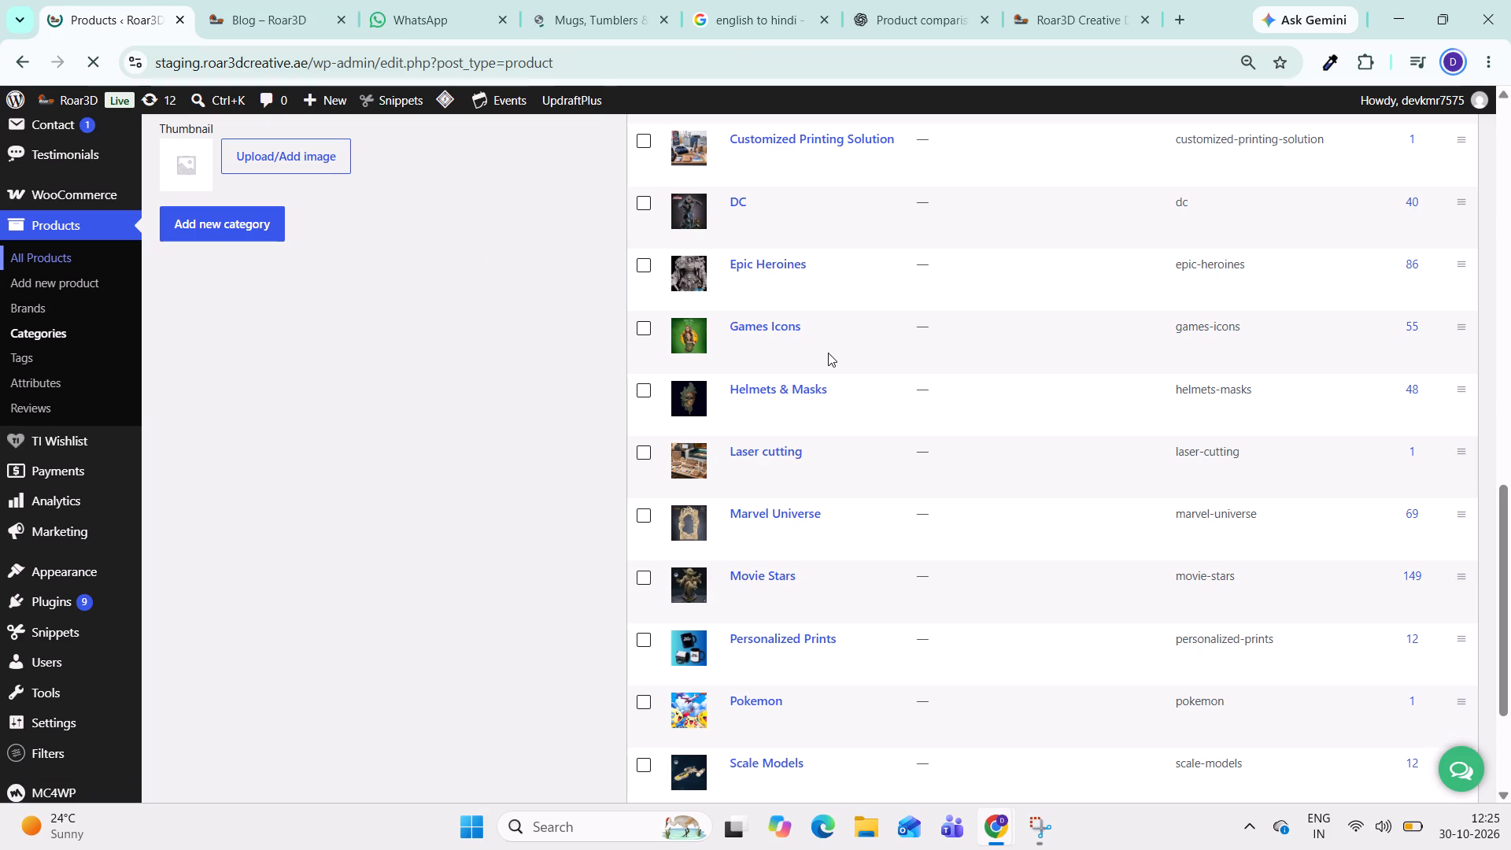
pyautogui.scroll(2, 977, 357)
pyautogui.scroll(-2, 735, 456)
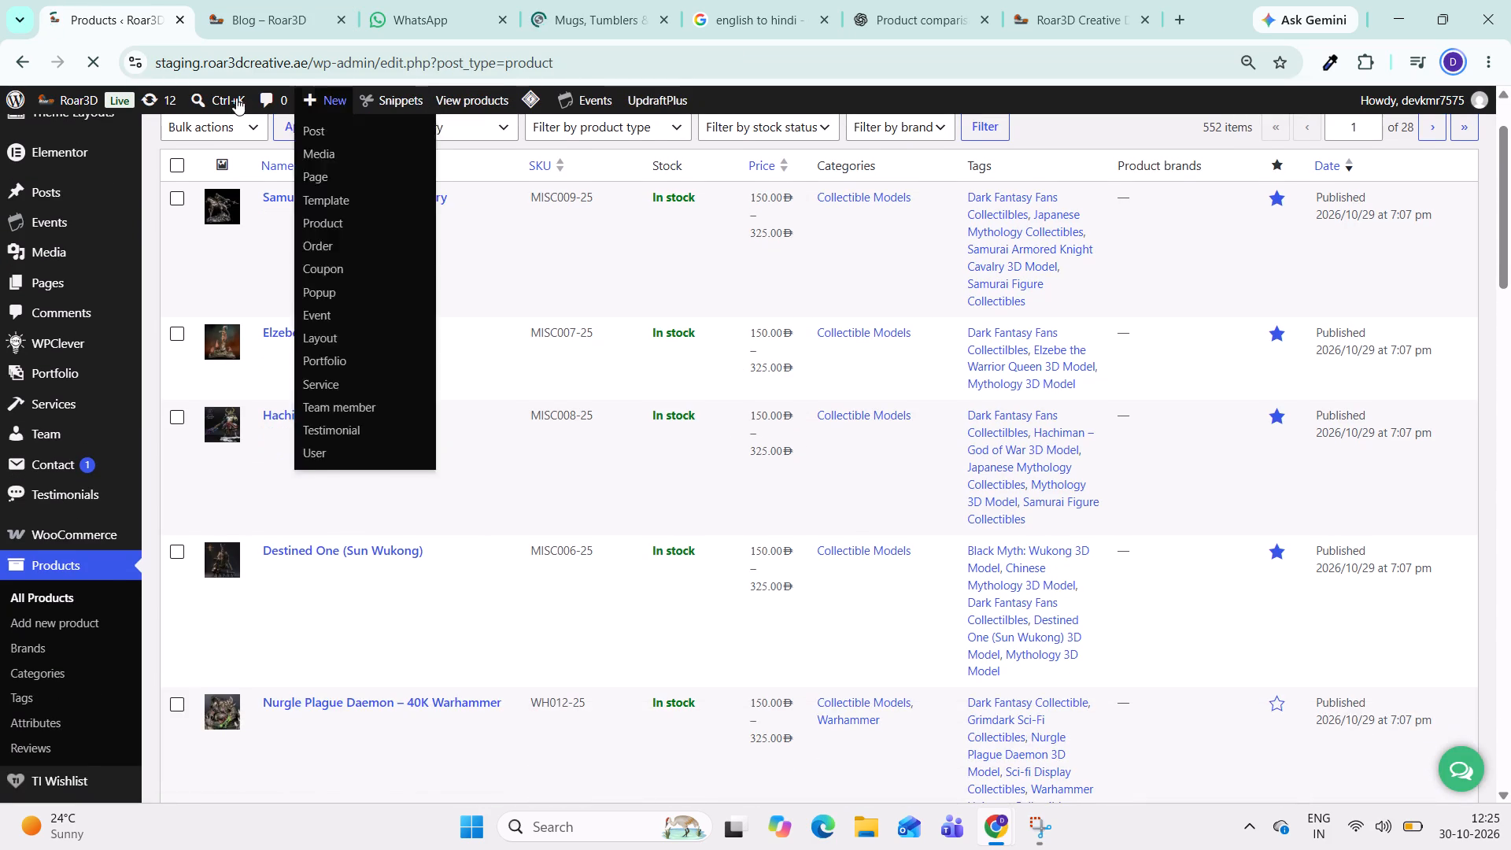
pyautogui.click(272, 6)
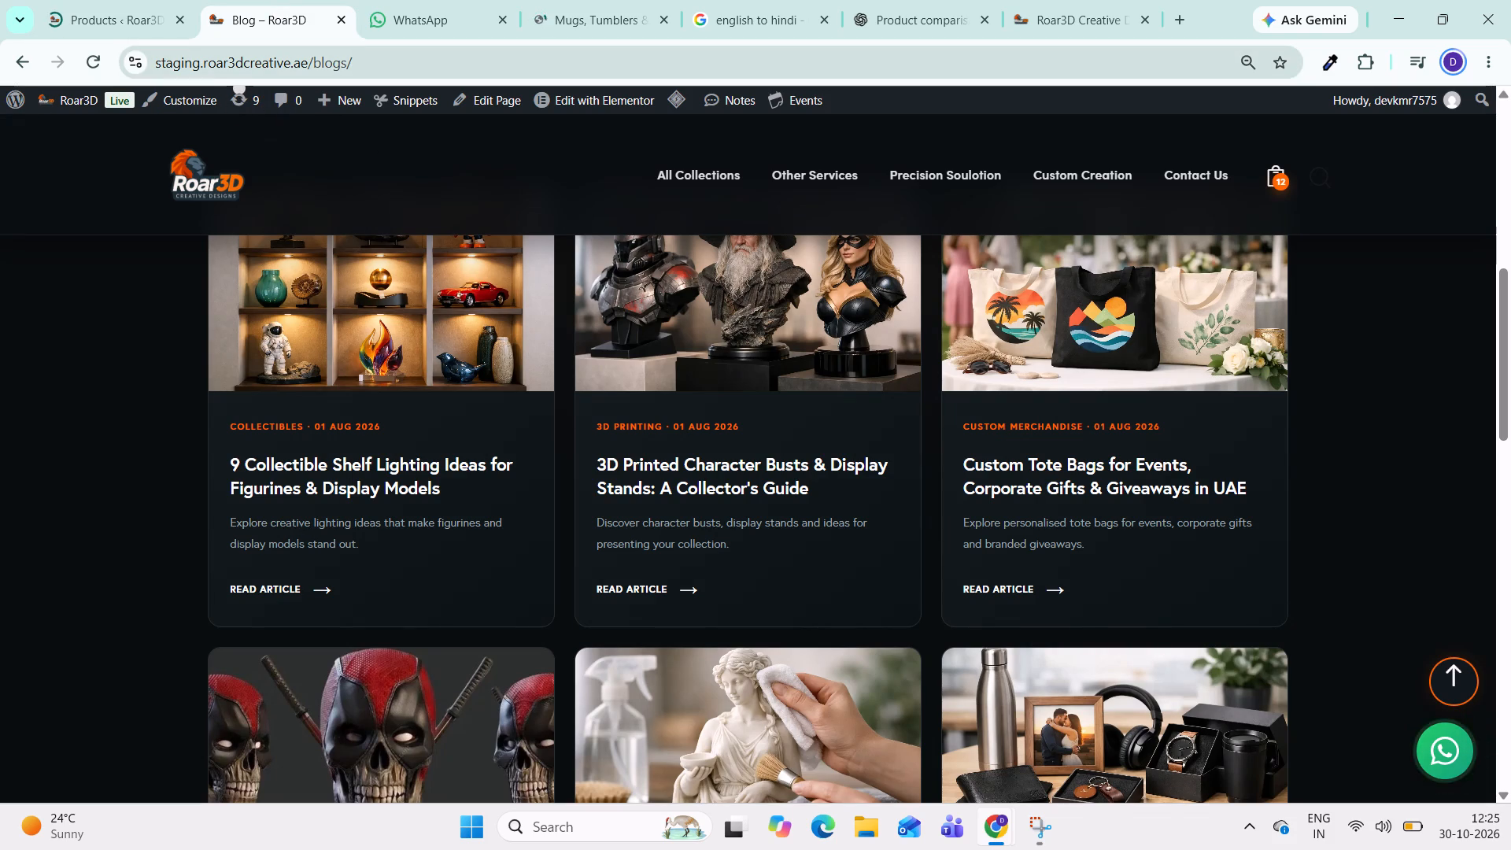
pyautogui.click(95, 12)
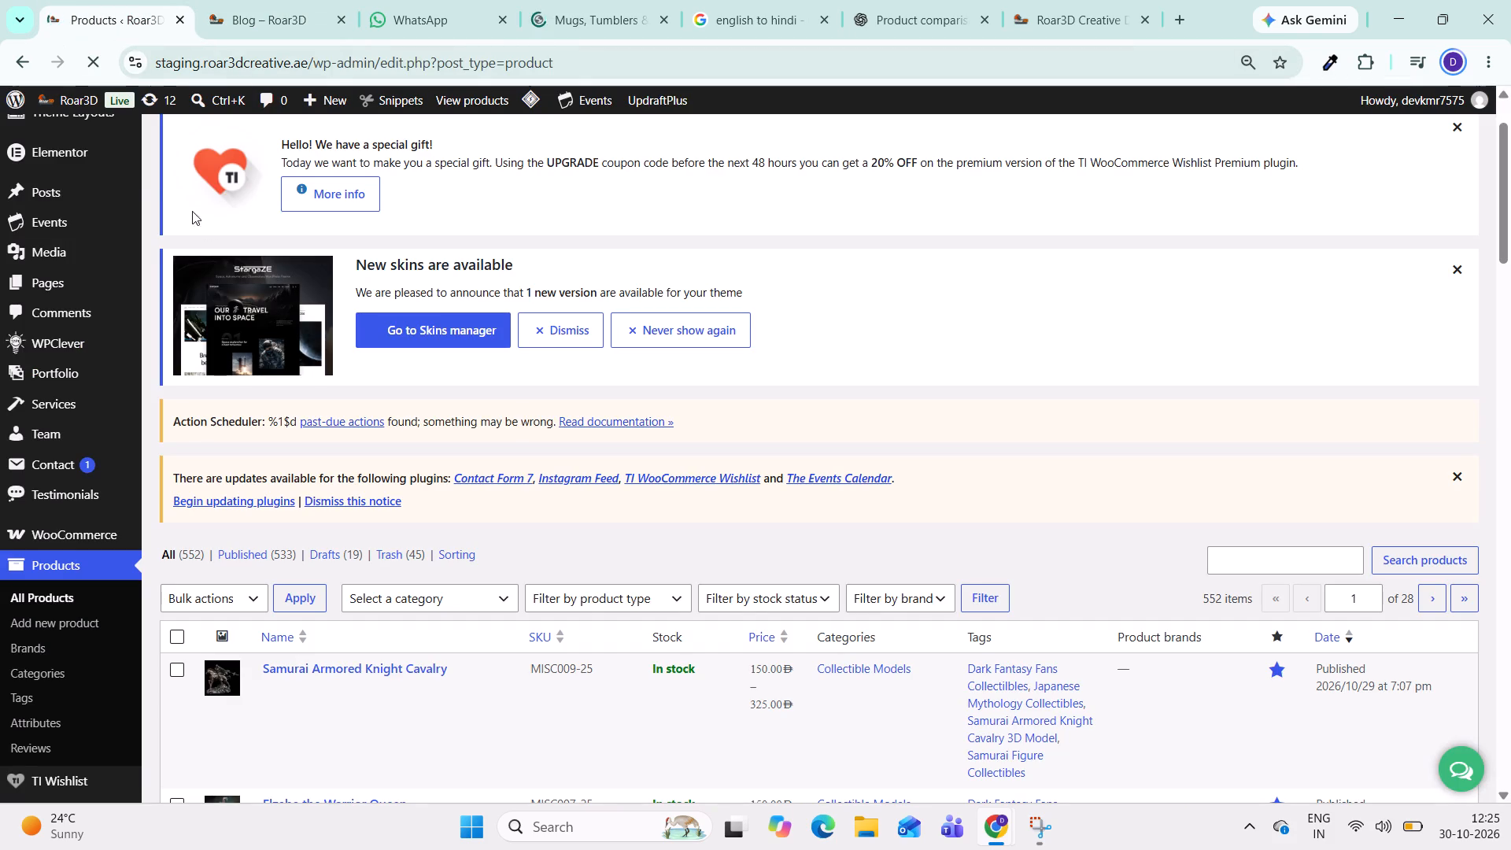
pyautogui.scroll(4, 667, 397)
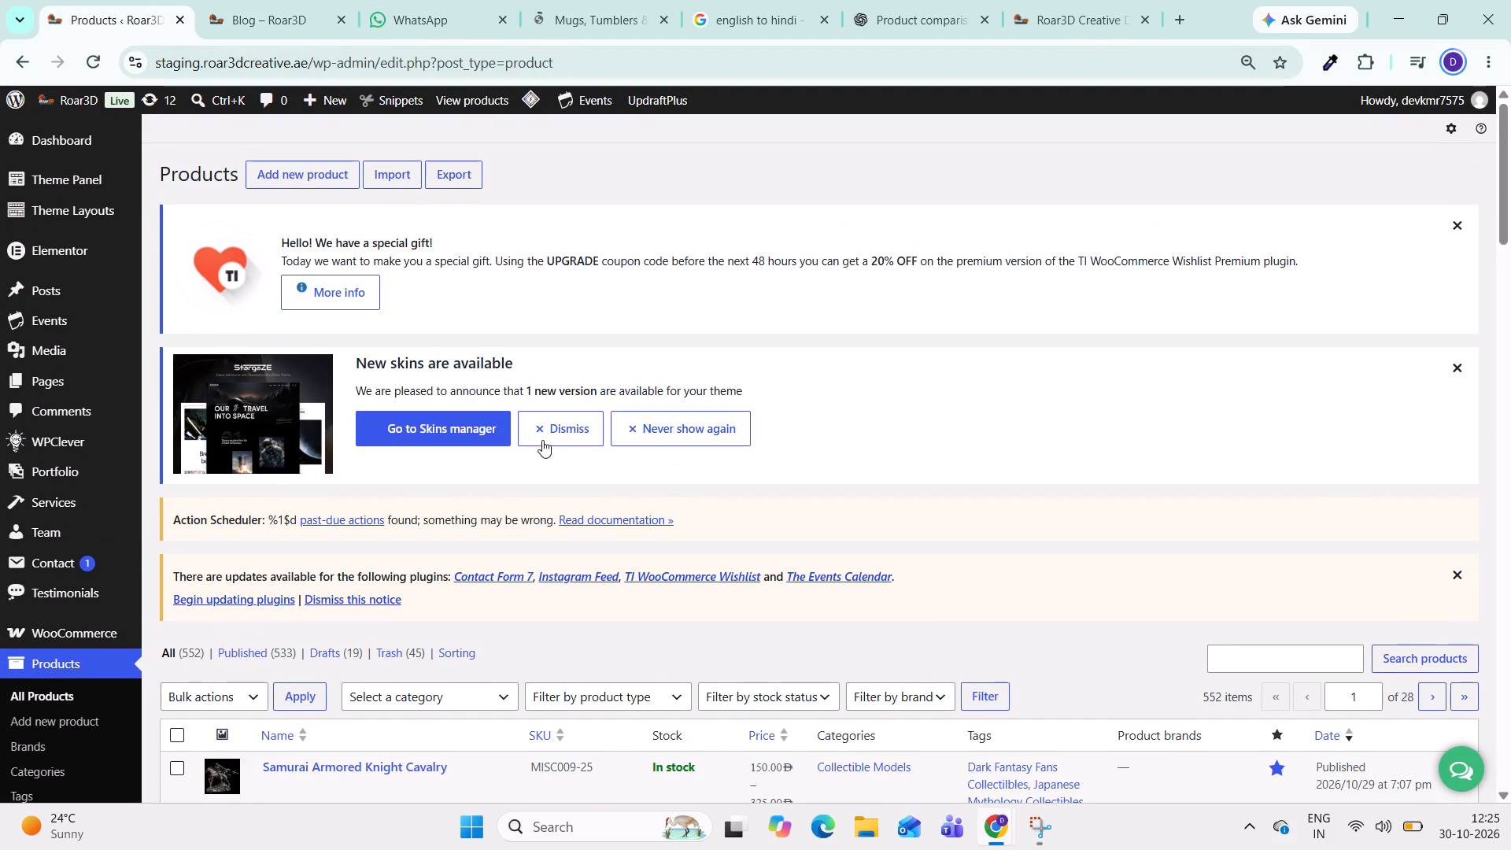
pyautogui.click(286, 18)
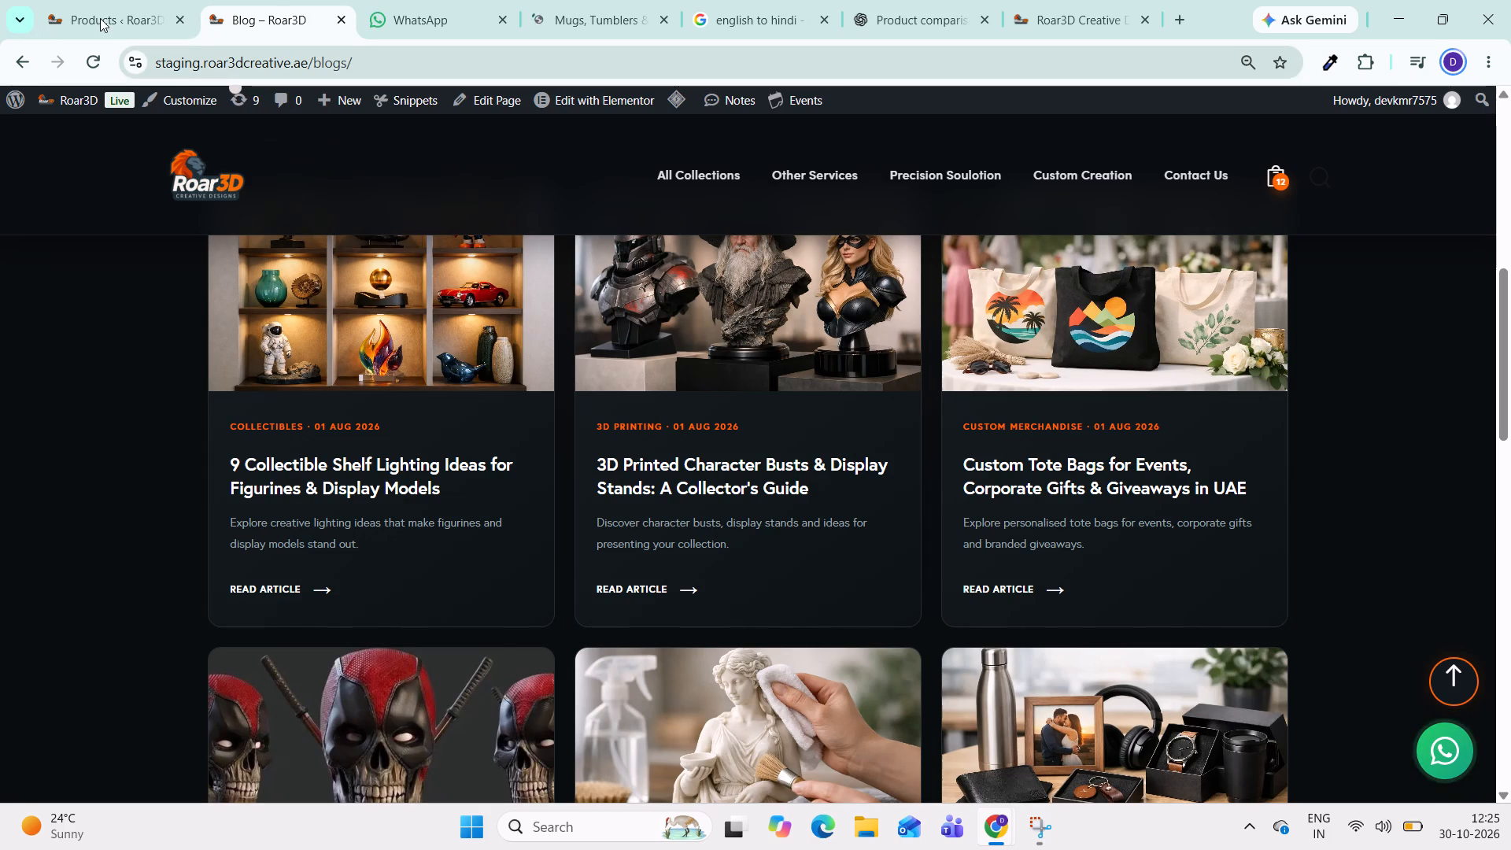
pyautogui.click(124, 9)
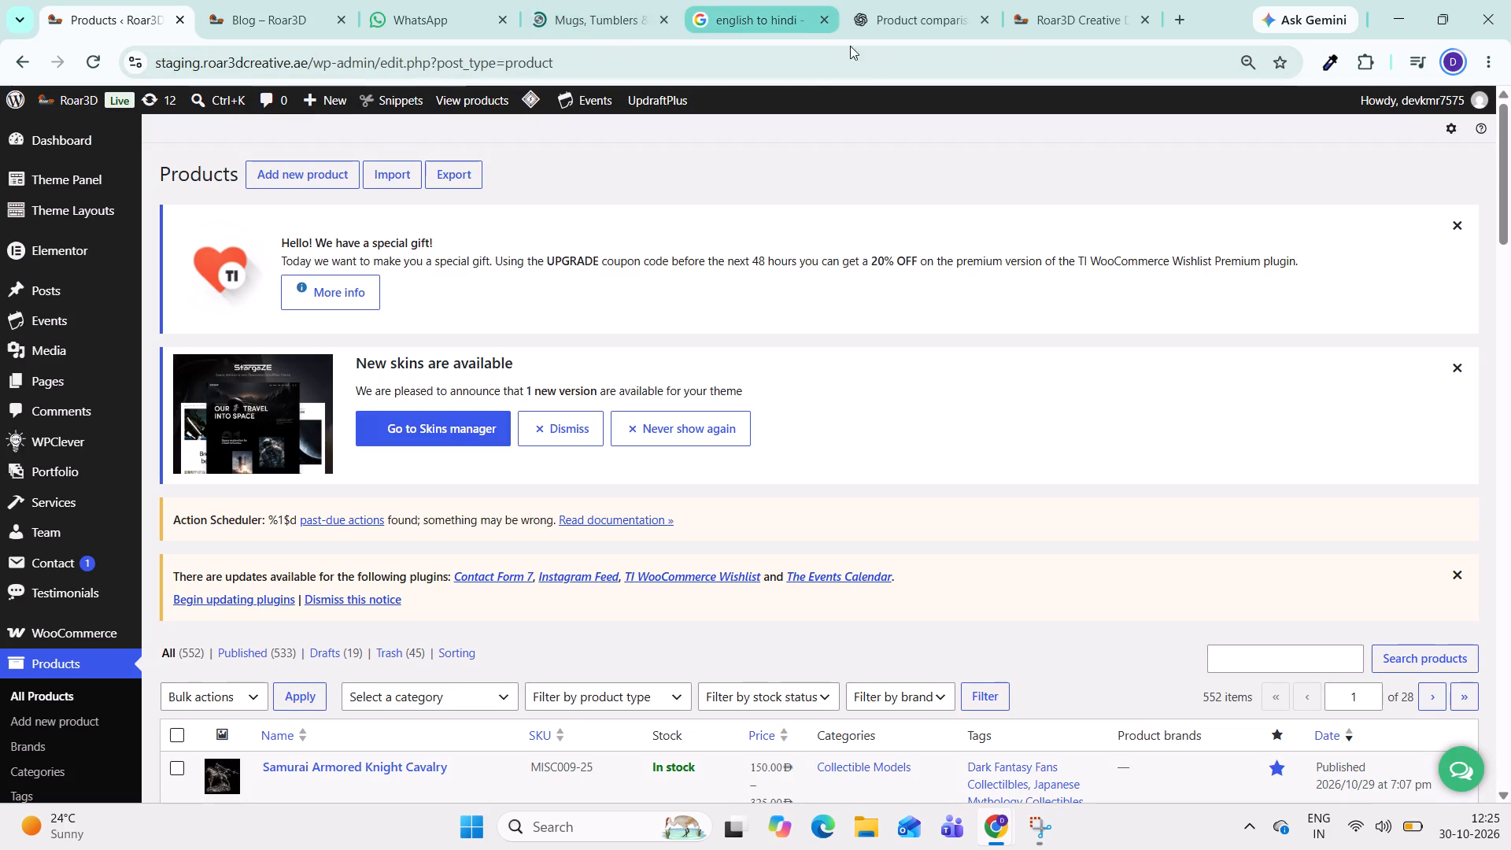
# On the roar3dcreative.shop home page, extend the site address with /wp to reach its WordPress admin login.
pyautogui.click(1046, 32)
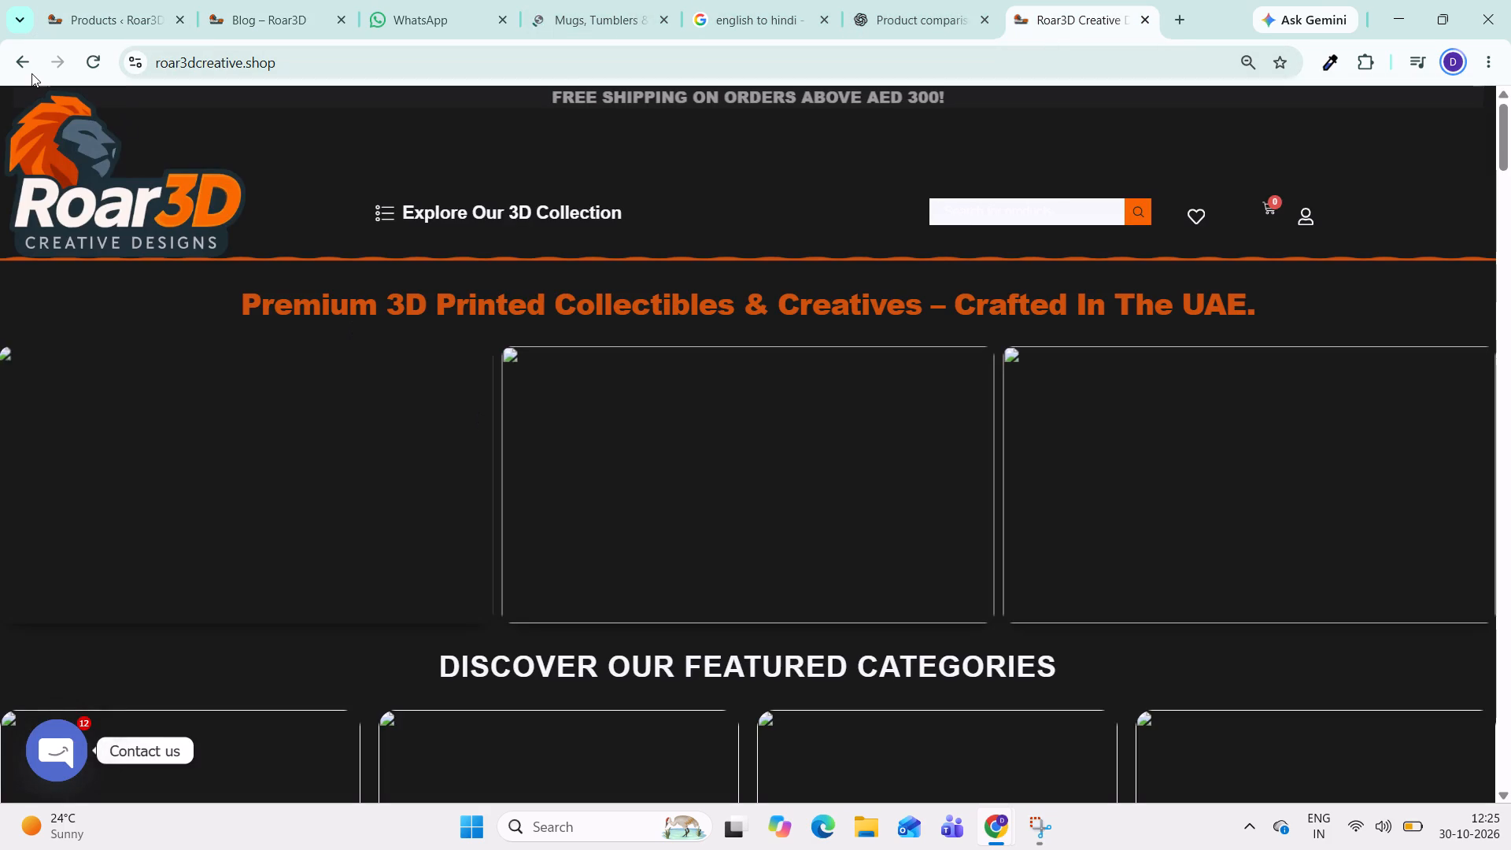
pyautogui.click(376, 57)
pyautogui.click(376, 56)
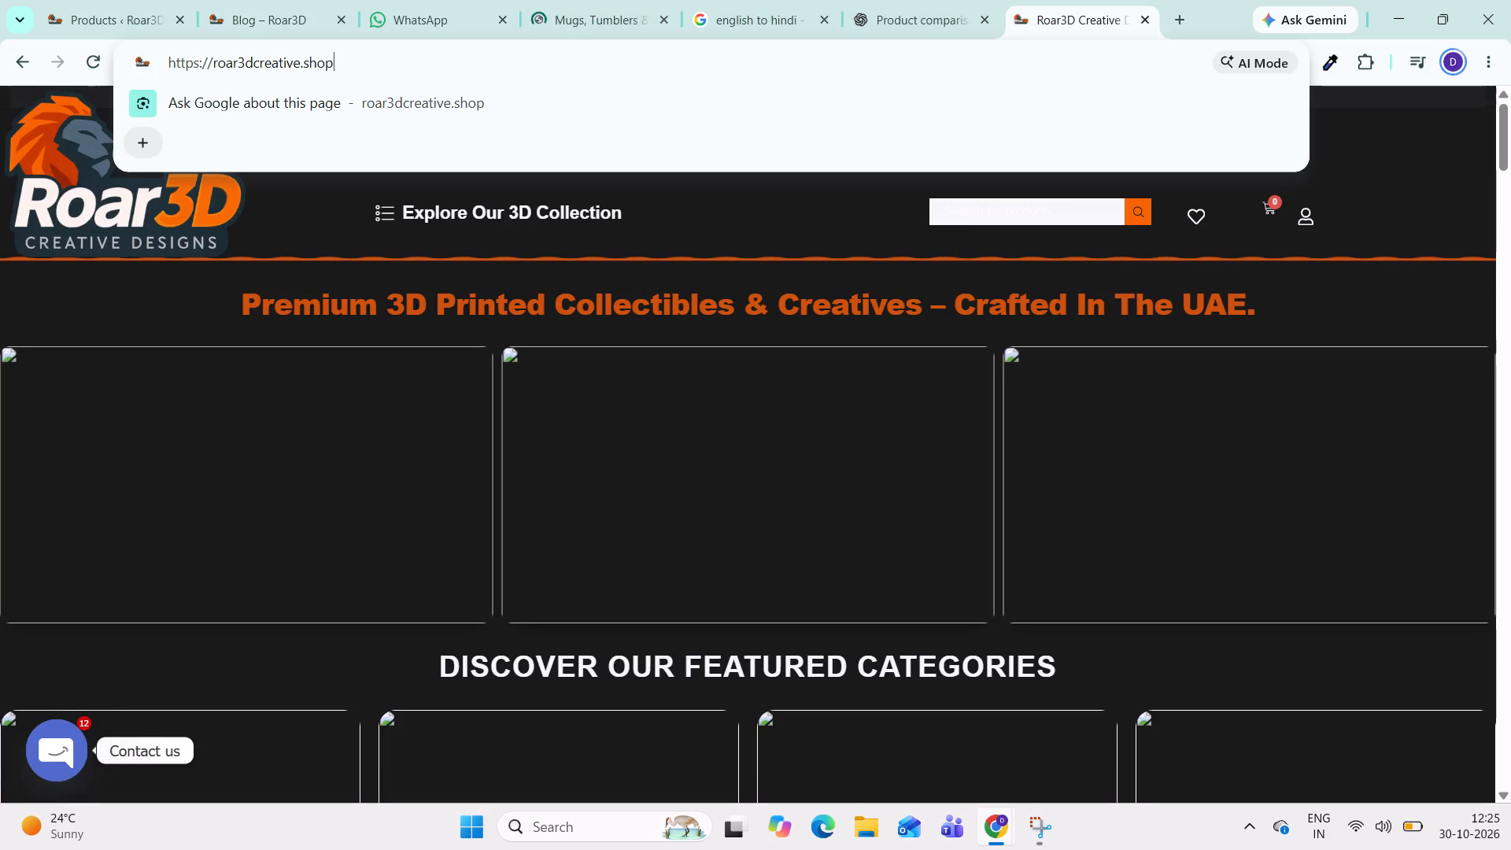
pyautogui.write('/wp')
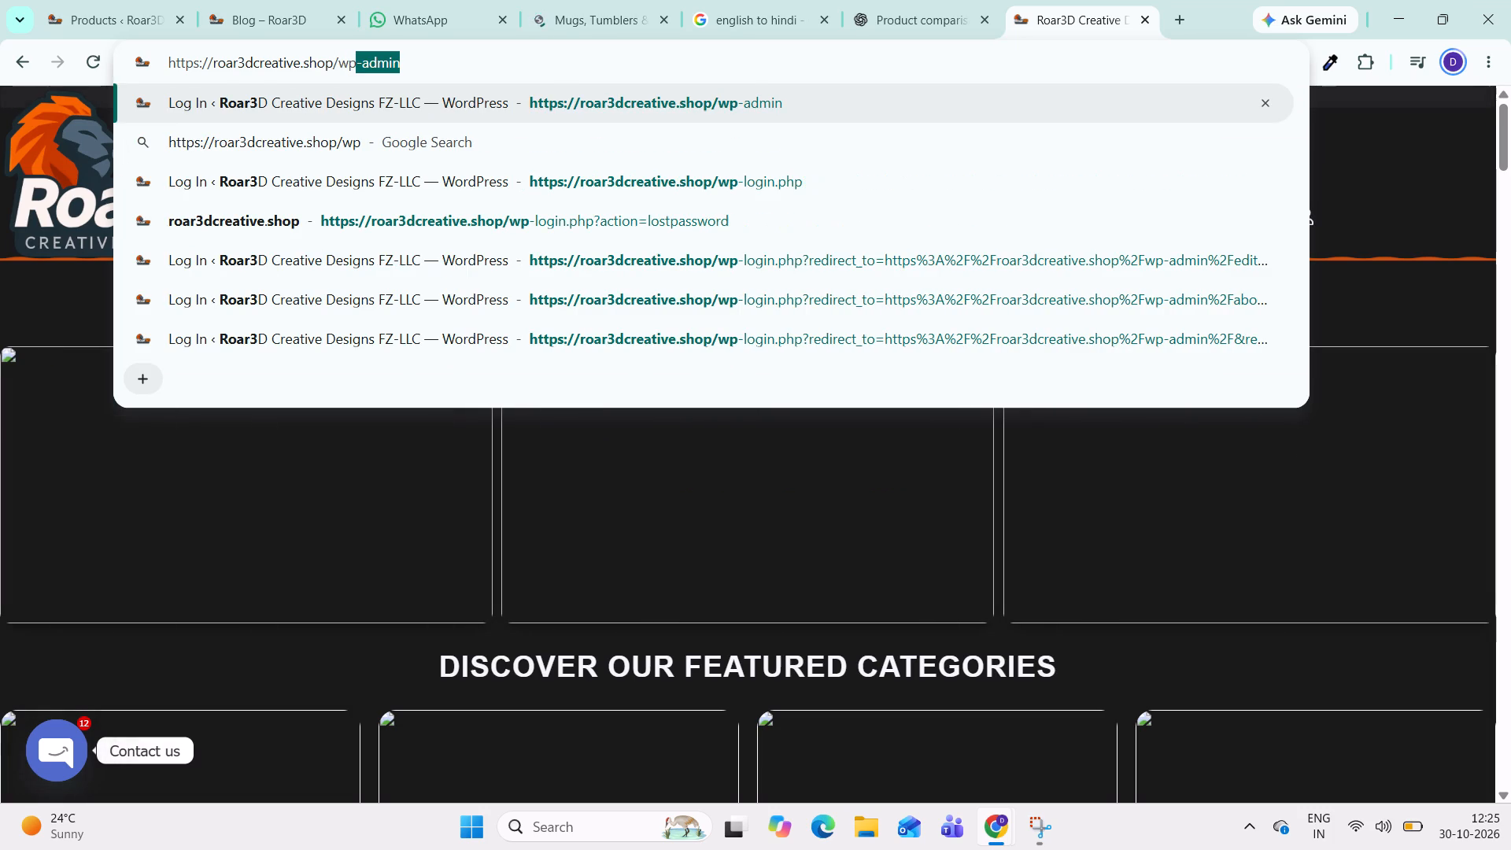
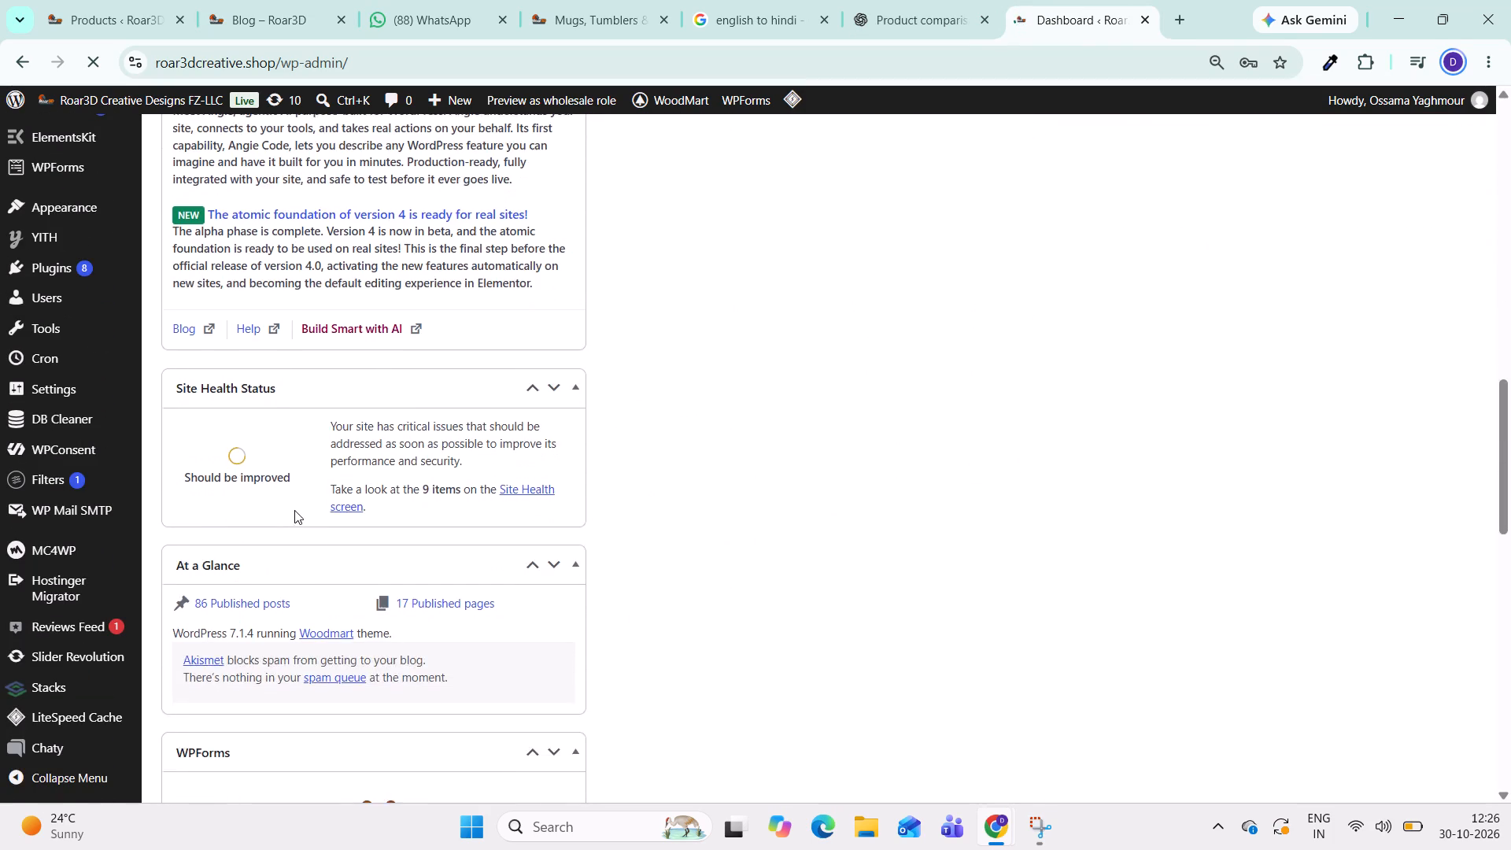
# Open the All Pages list from the roar3dcreative.shop WordPress dashboard and look through the listed pages.
pyautogui.scroll(-2, 270, 534)
pyautogui.scroll(-2, 103, 547)
pyautogui.scroll(1, 88, 495)
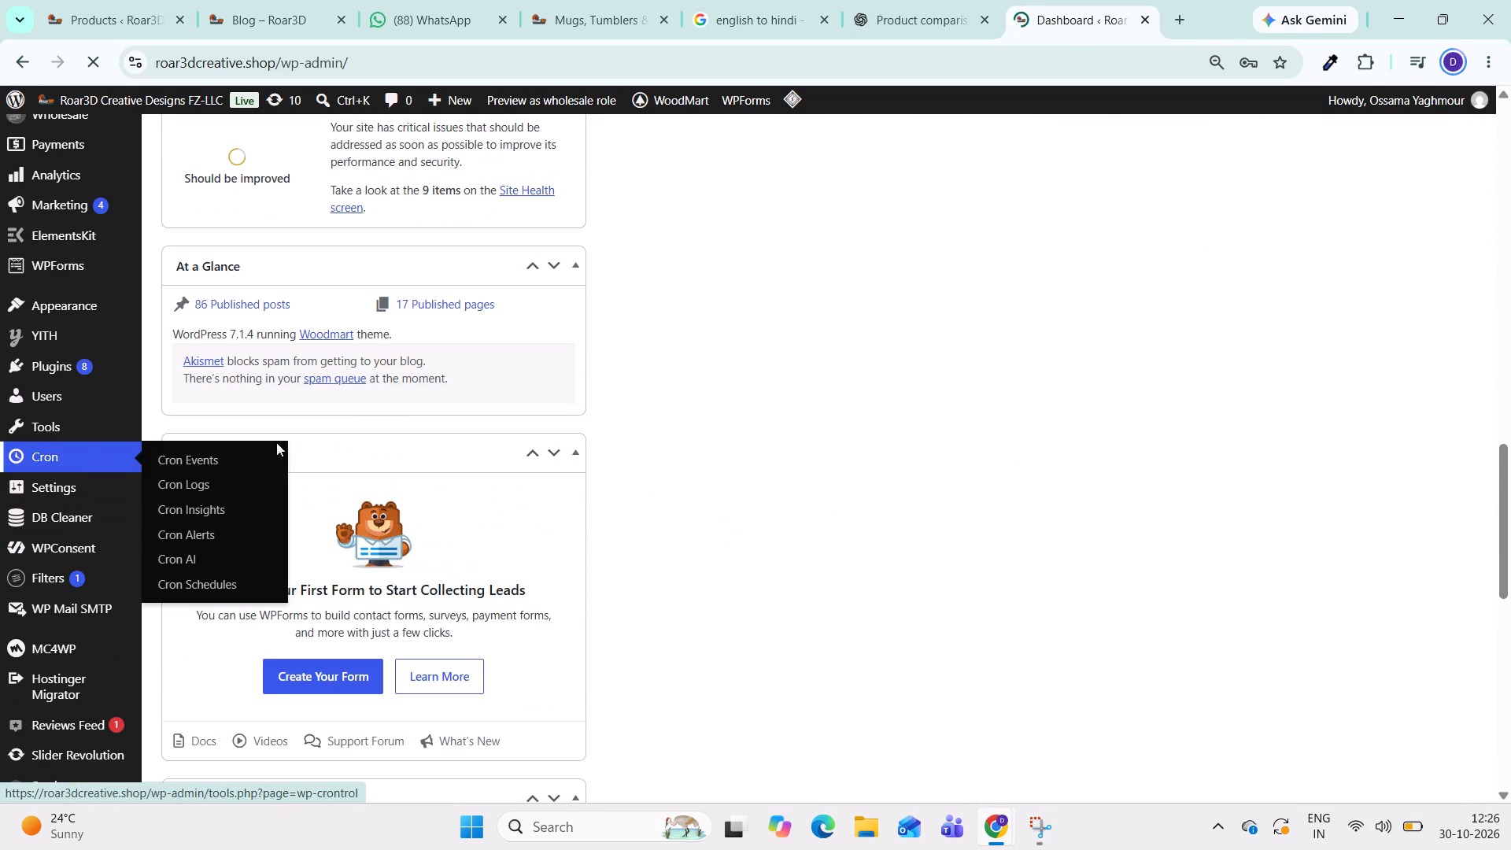
pyautogui.scroll(-3, 832, 416)
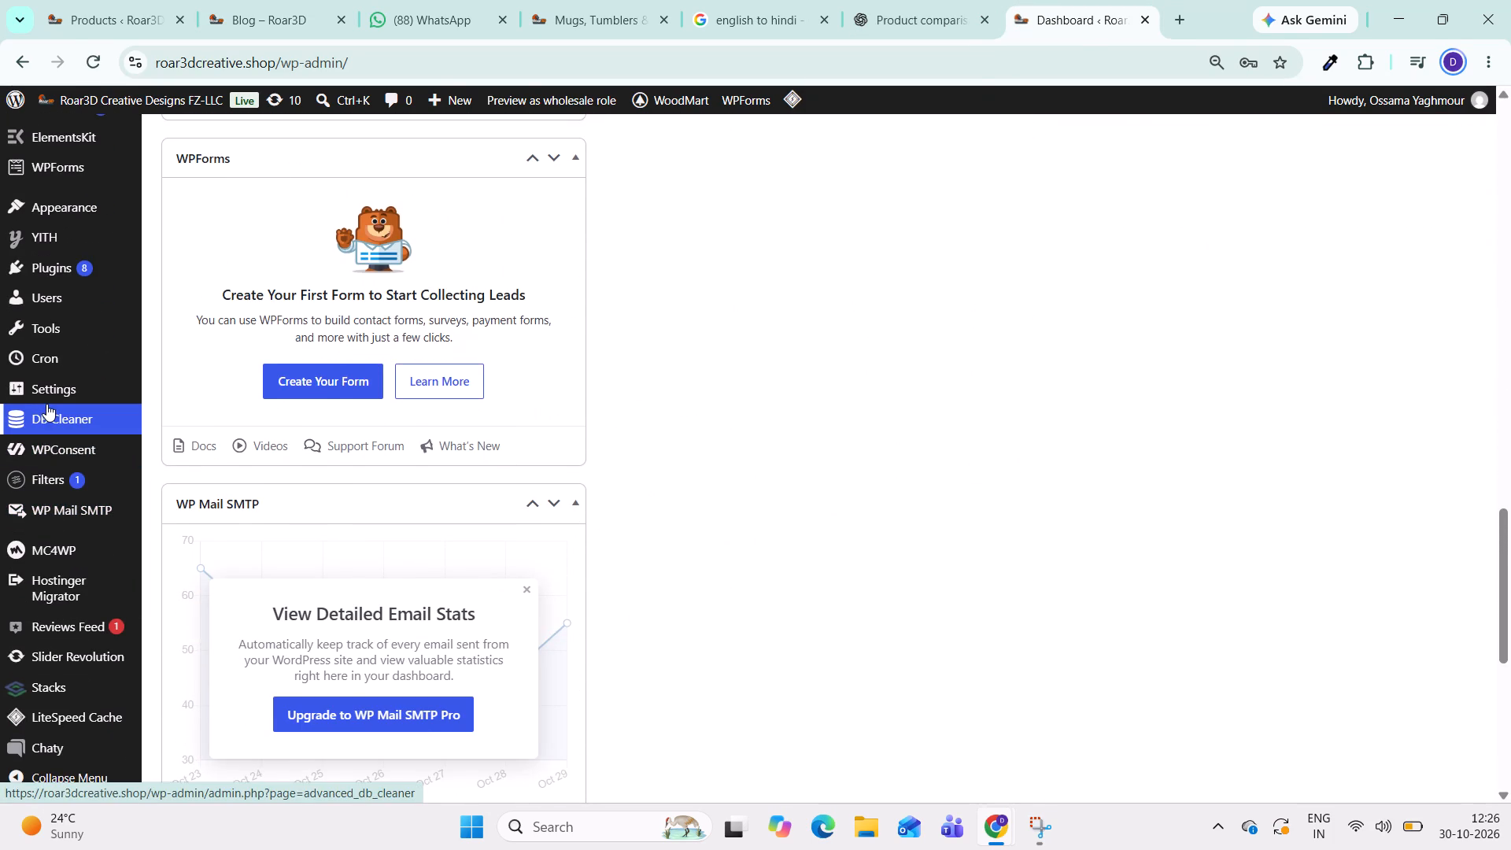
pyautogui.click(924, 332)
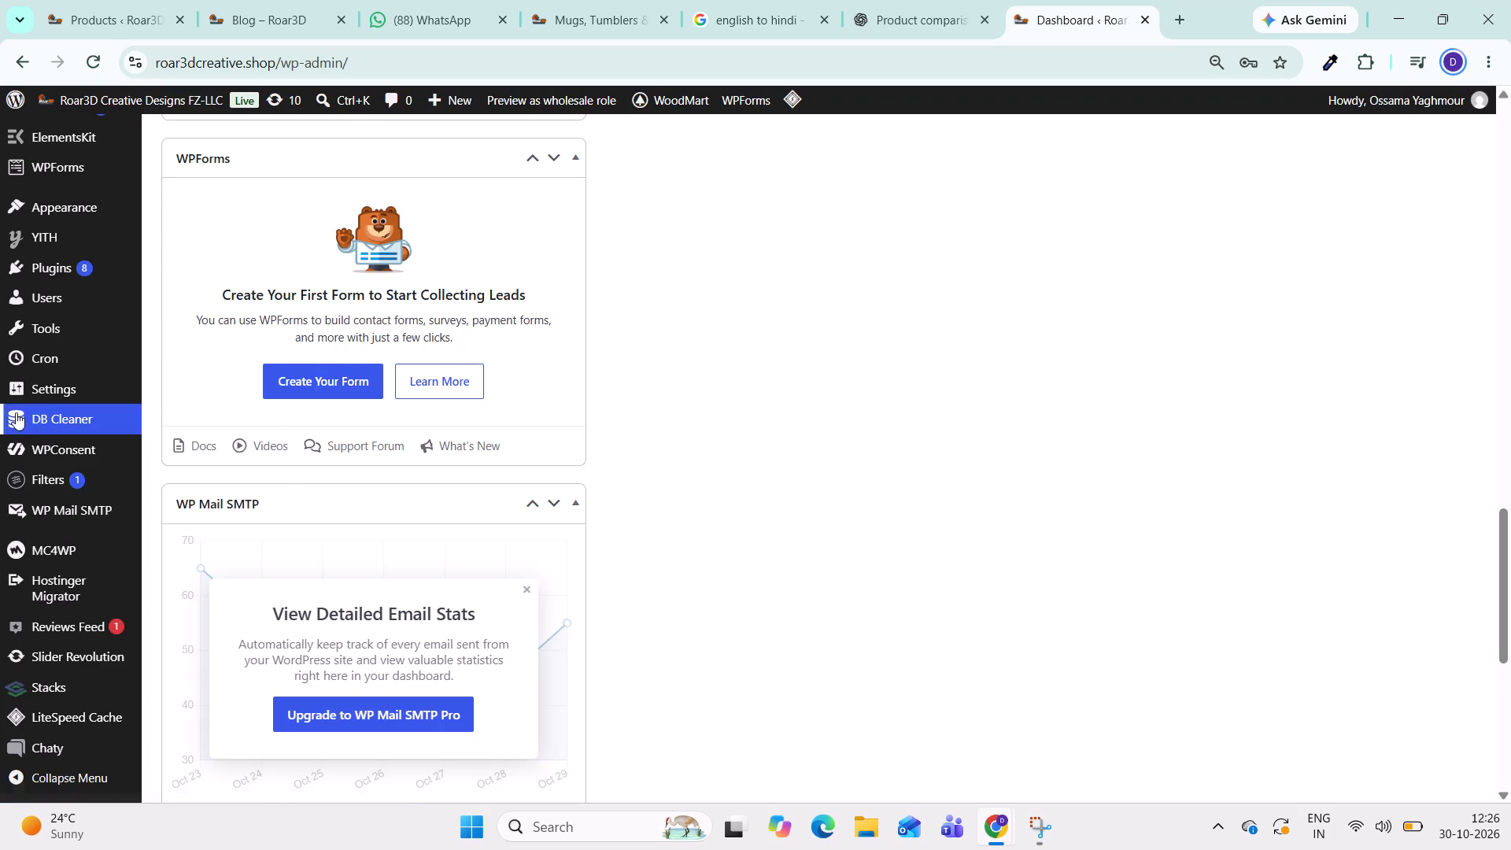
pyautogui.scroll(2, 60, 304)
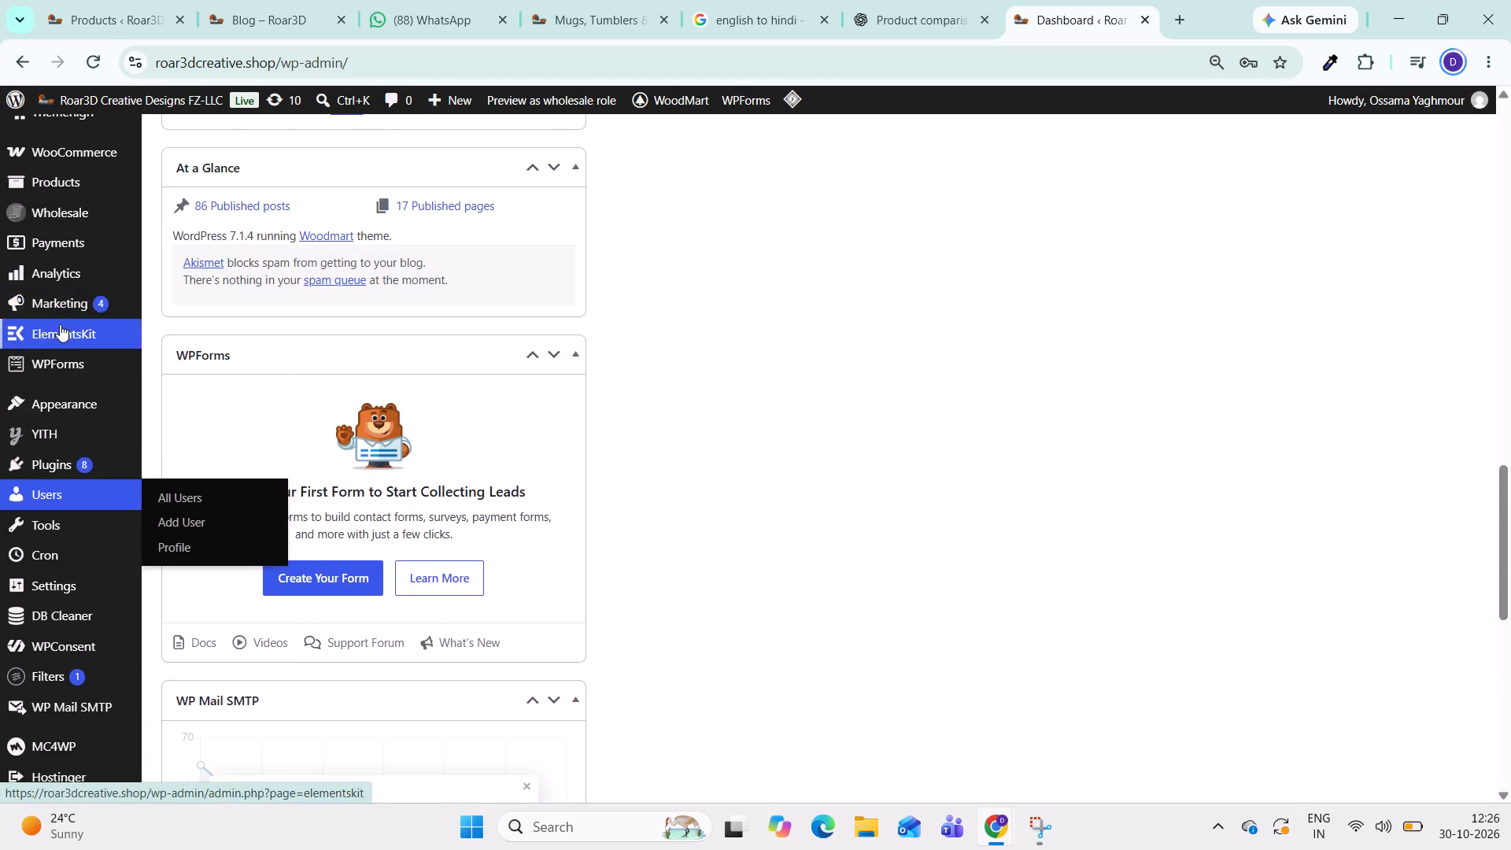
pyautogui.scroll(2, 60, 320)
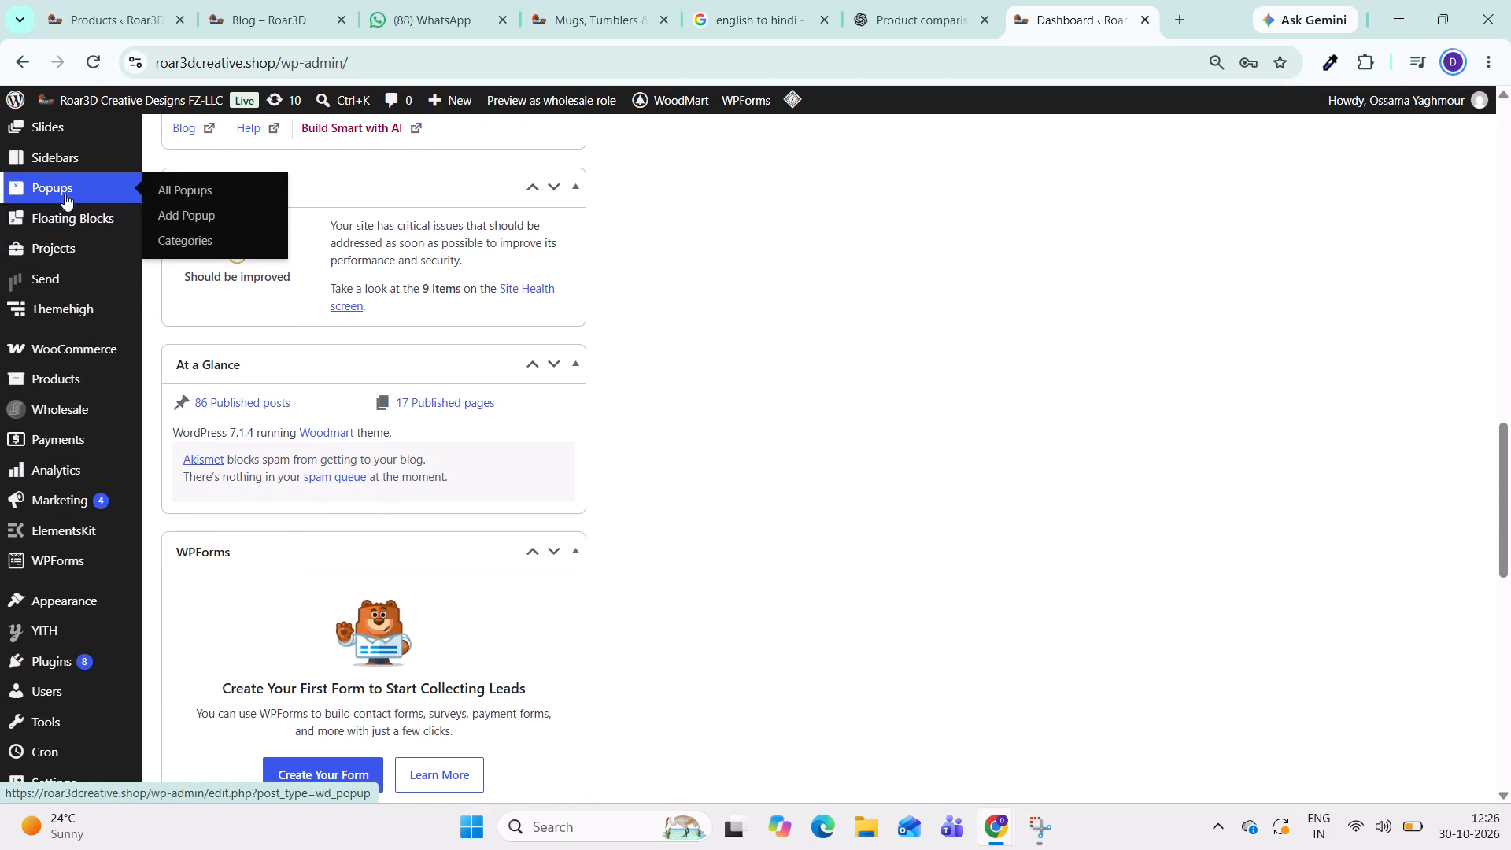
pyautogui.scroll(2, 78, 306)
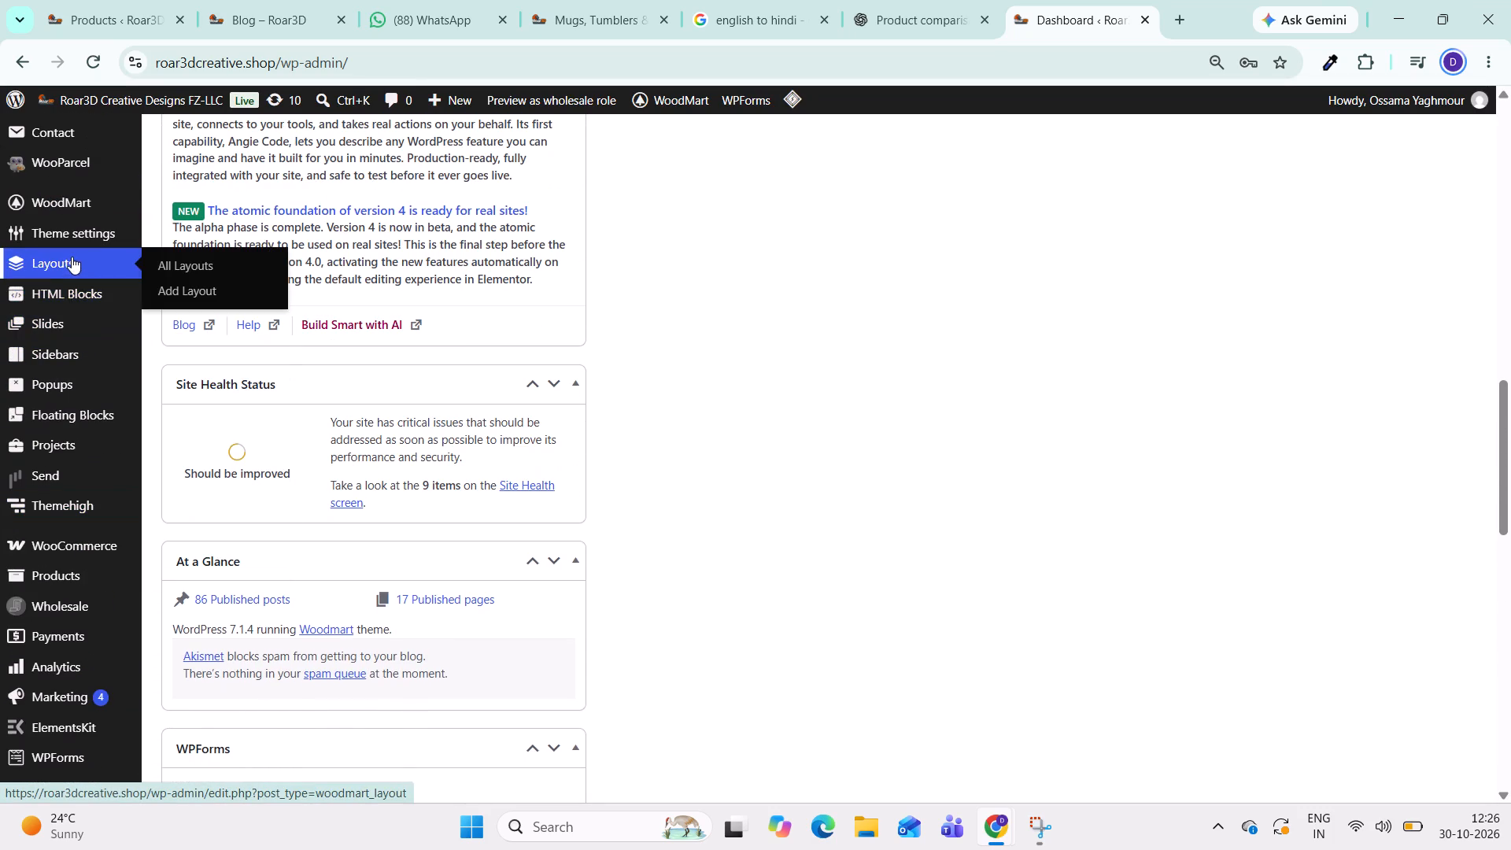
pyautogui.scroll(3, 76, 341)
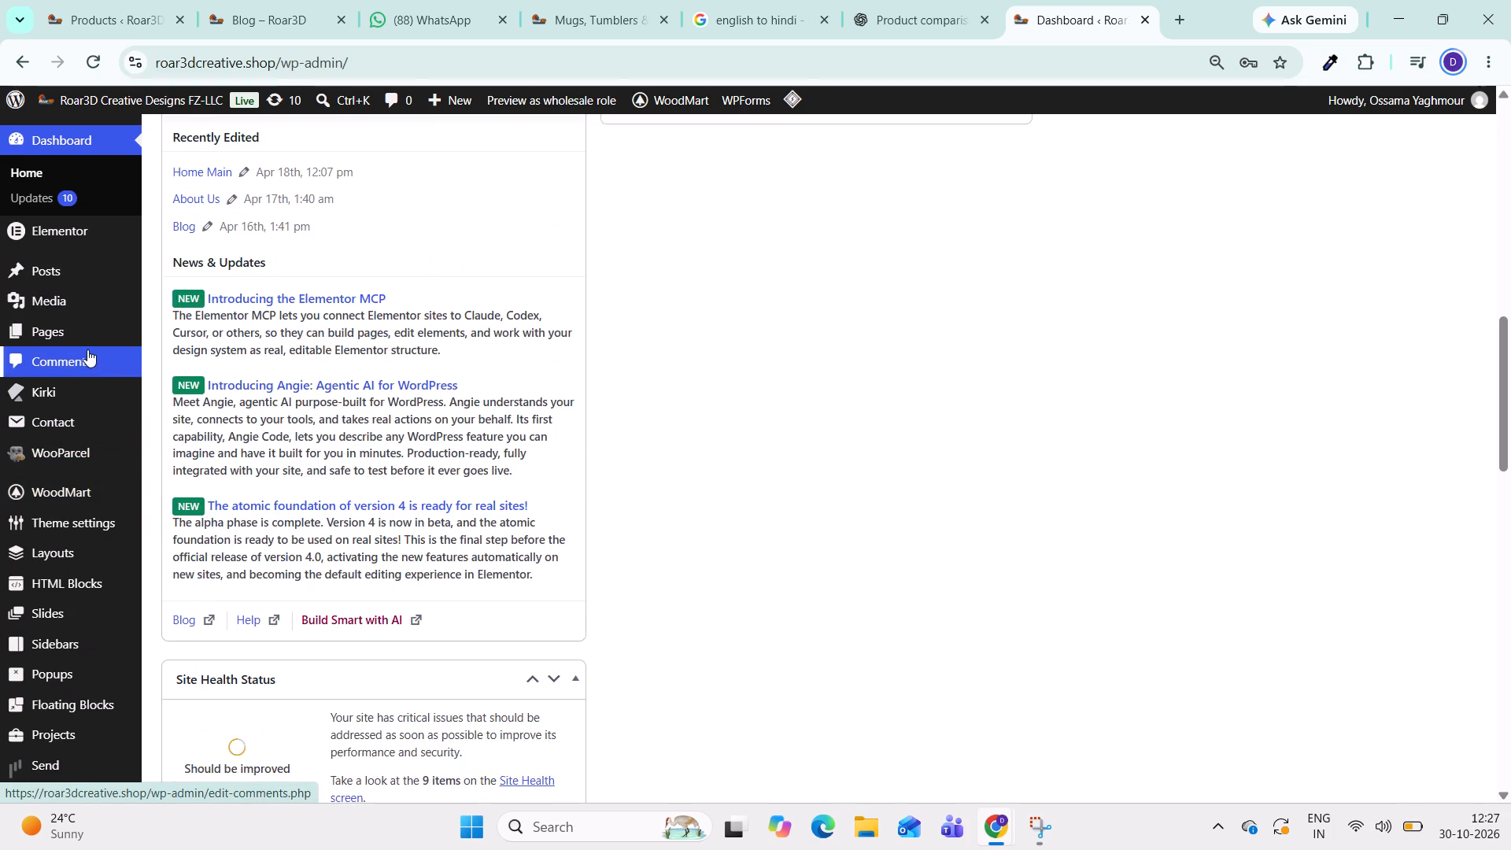
pyautogui.scroll(2, 87, 349)
pyautogui.click(187, 332)
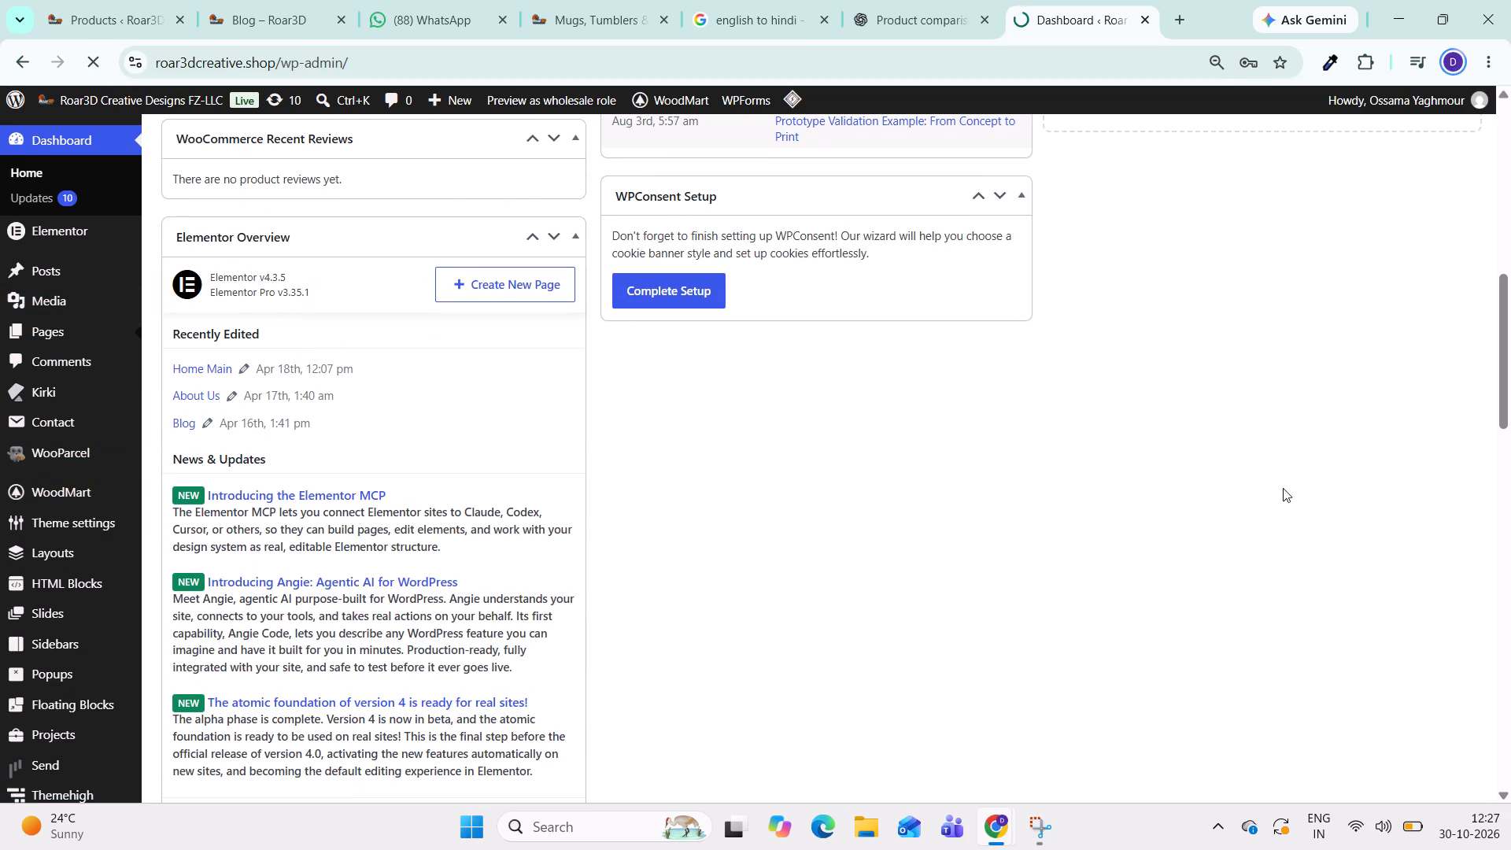
pyautogui.scroll(-3, 736, 473)
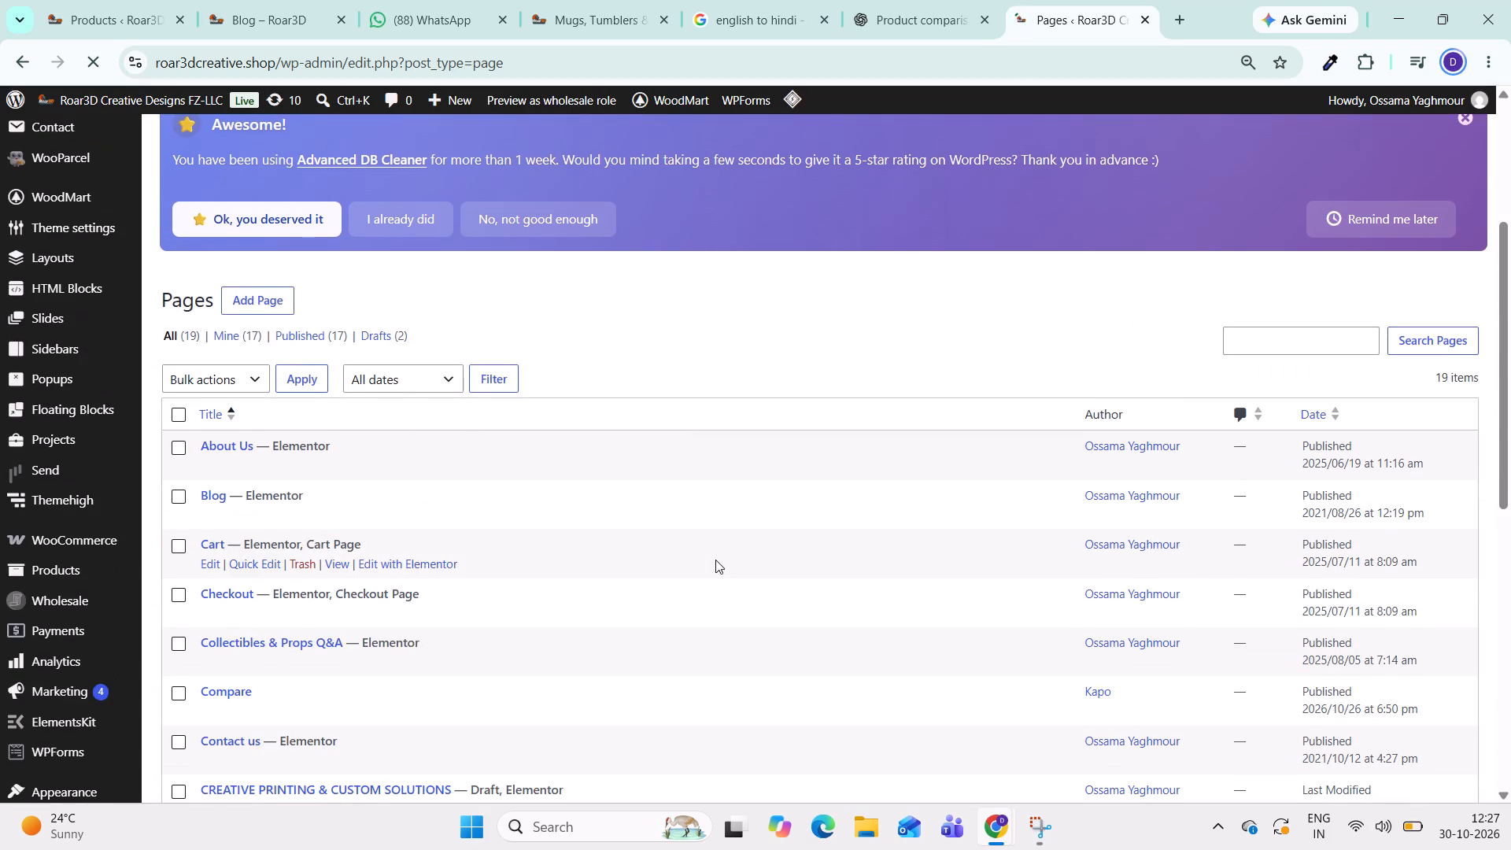
pyautogui.scroll(-6, 715, 560)
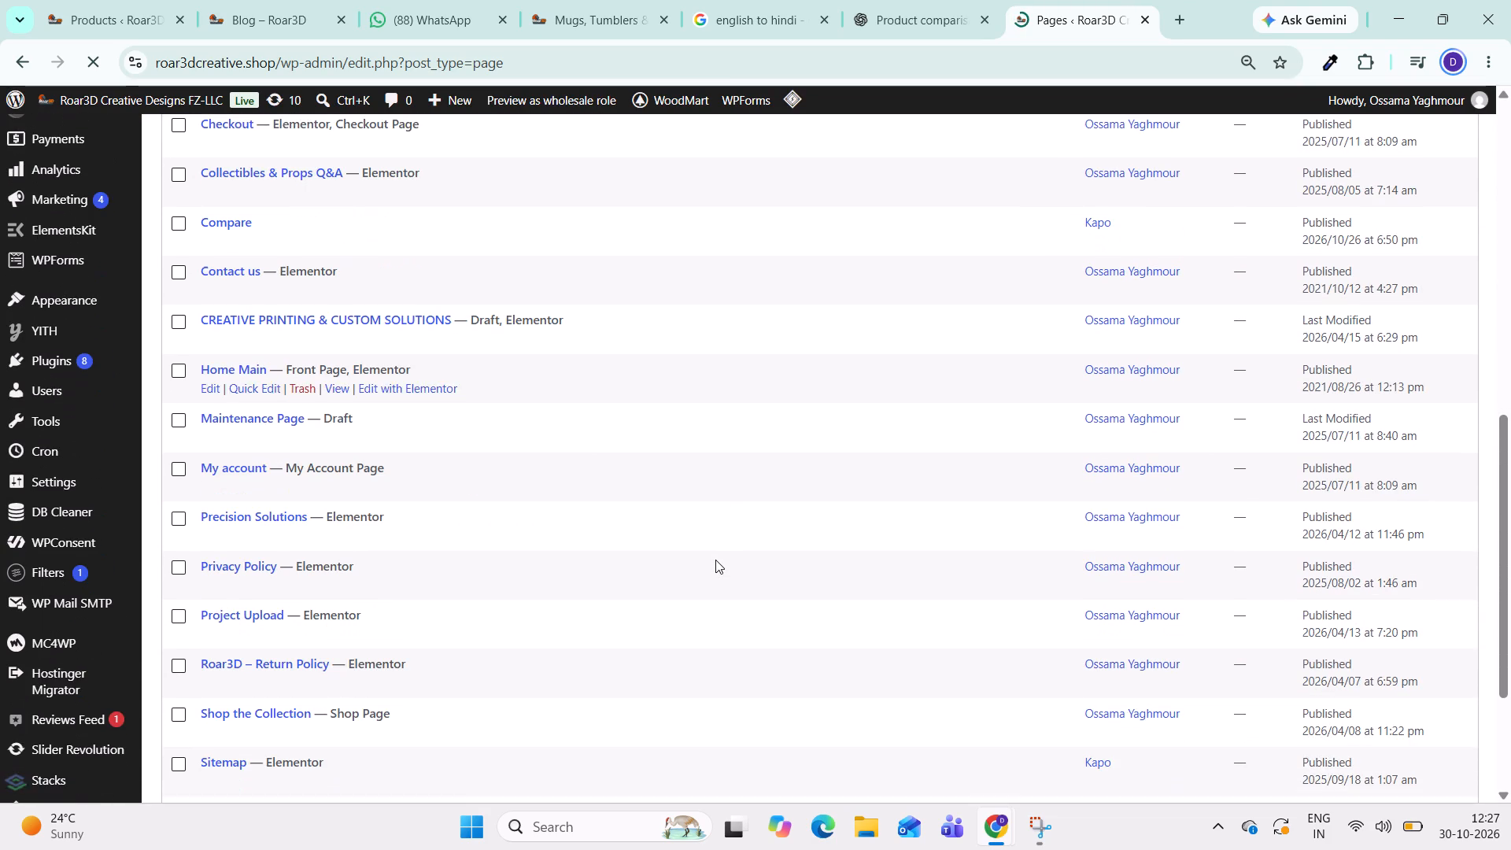
# Return to the Mugs, Tumblers & Water Bottles (Bulk) category page and view its products and footer links.
pyautogui.click(558, 17)
pyautogui.scroll(-2, 715, 462)
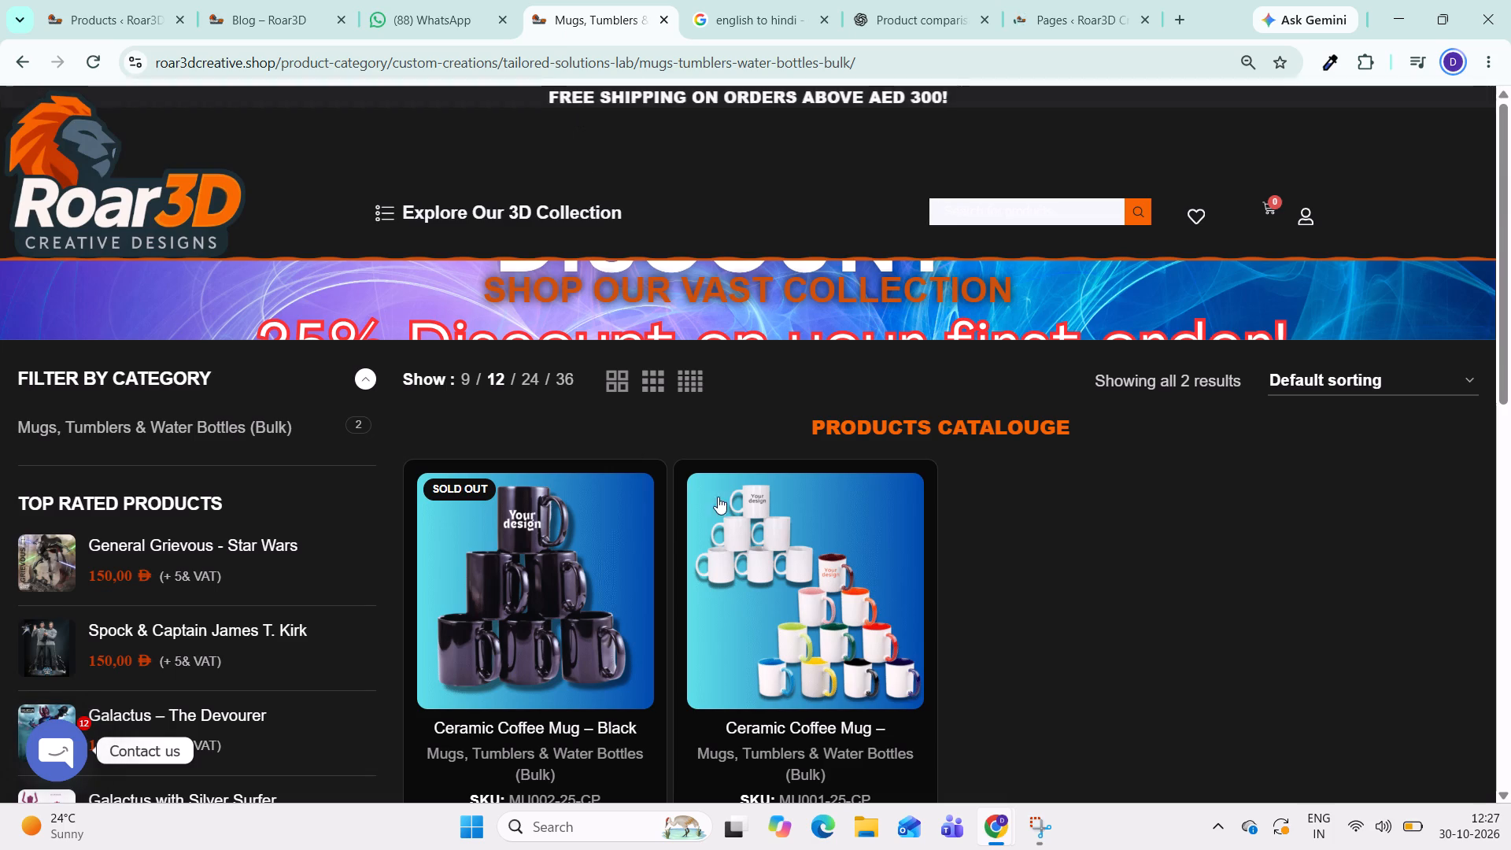
pyautogui.scroll(-1, 718, 497)
pyautogui.scroll(2, 551, 438)
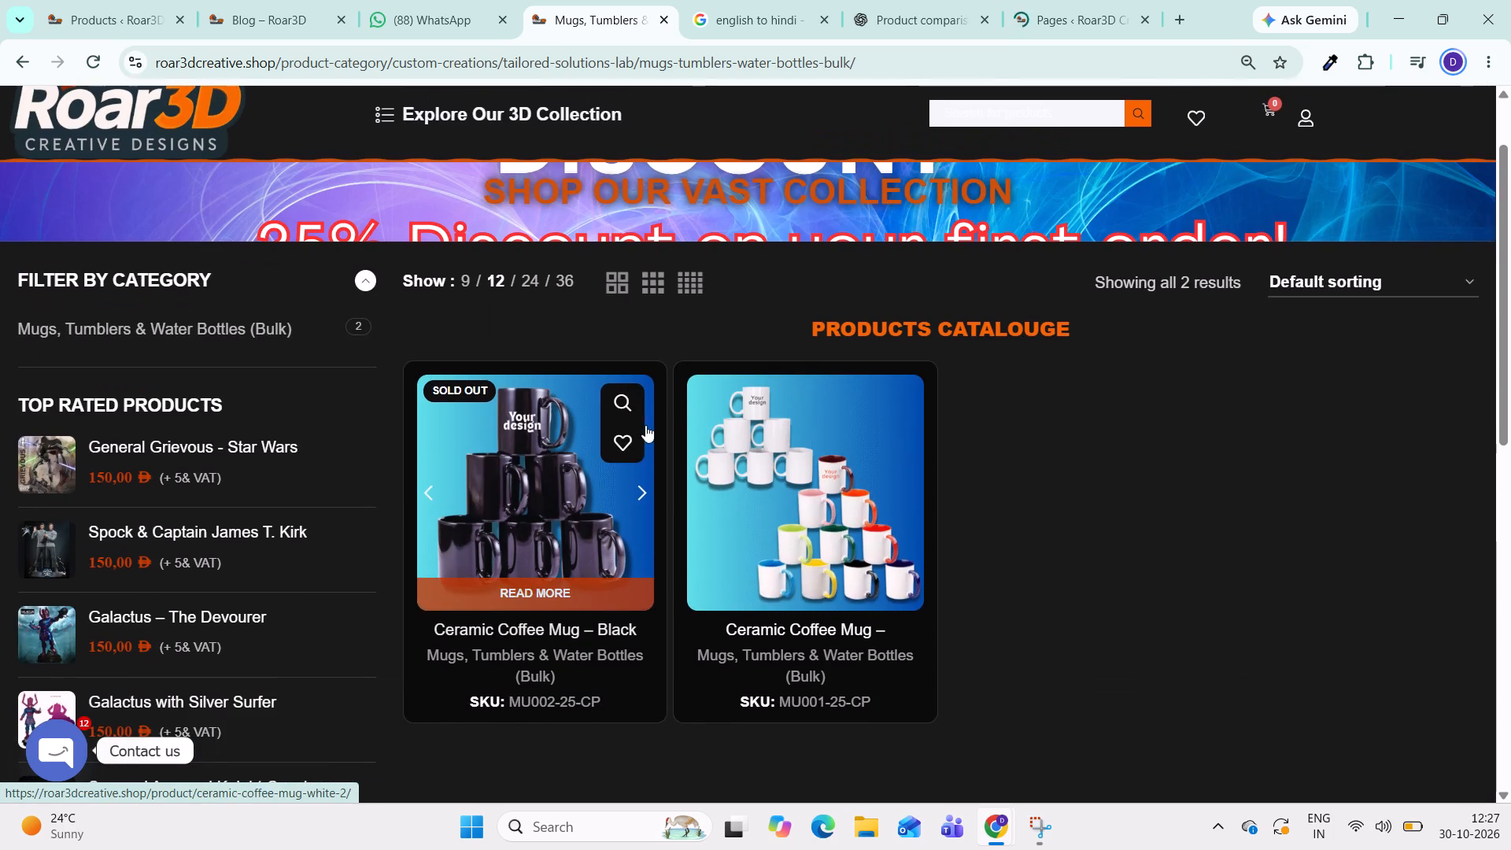
pyautogui.scroll(1, 755, 417)
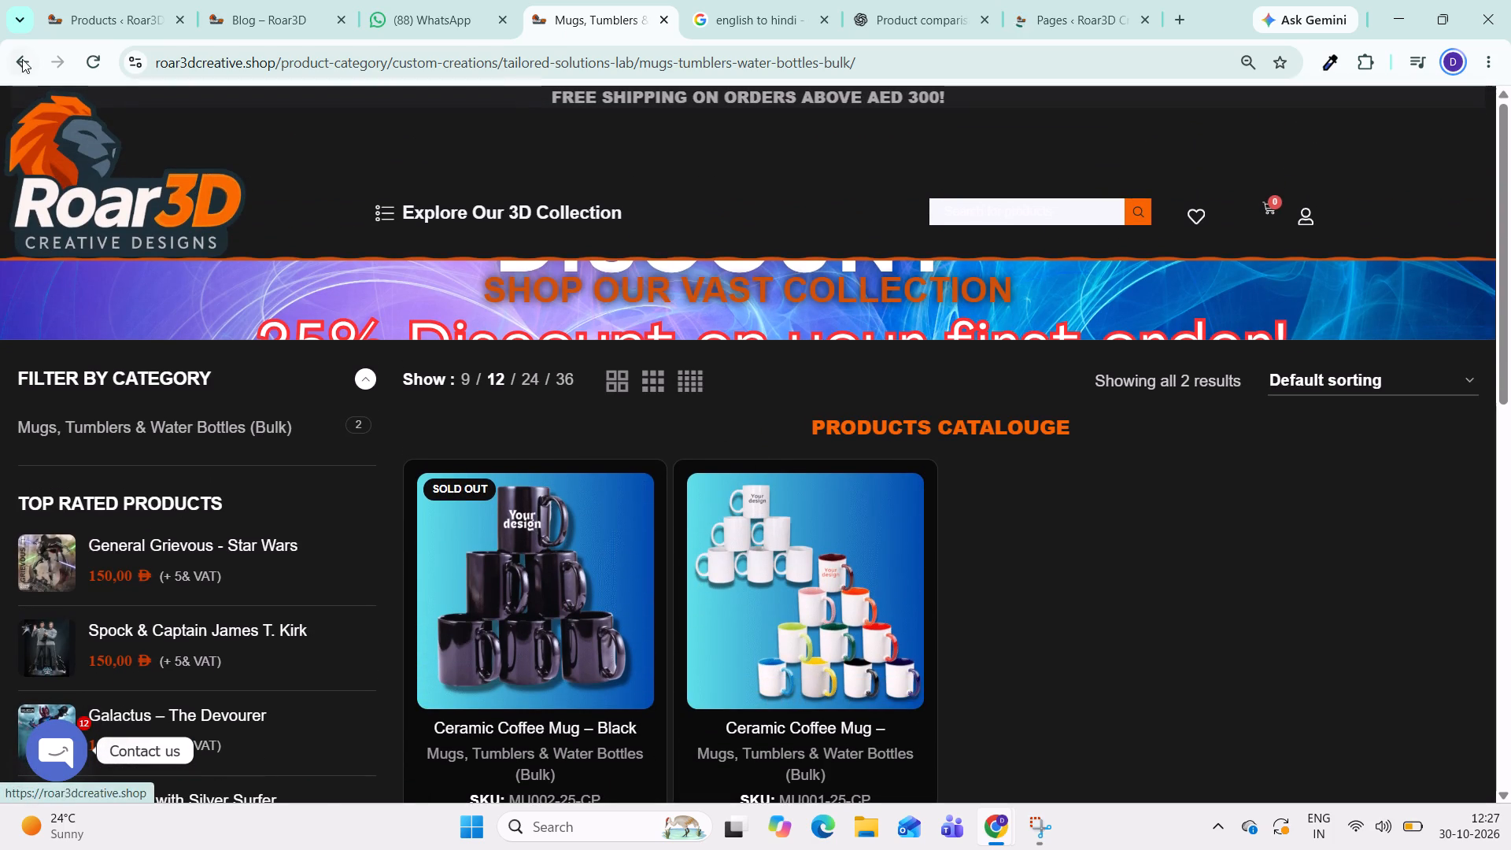
pyautogui.scroll(-10, 920, 561)
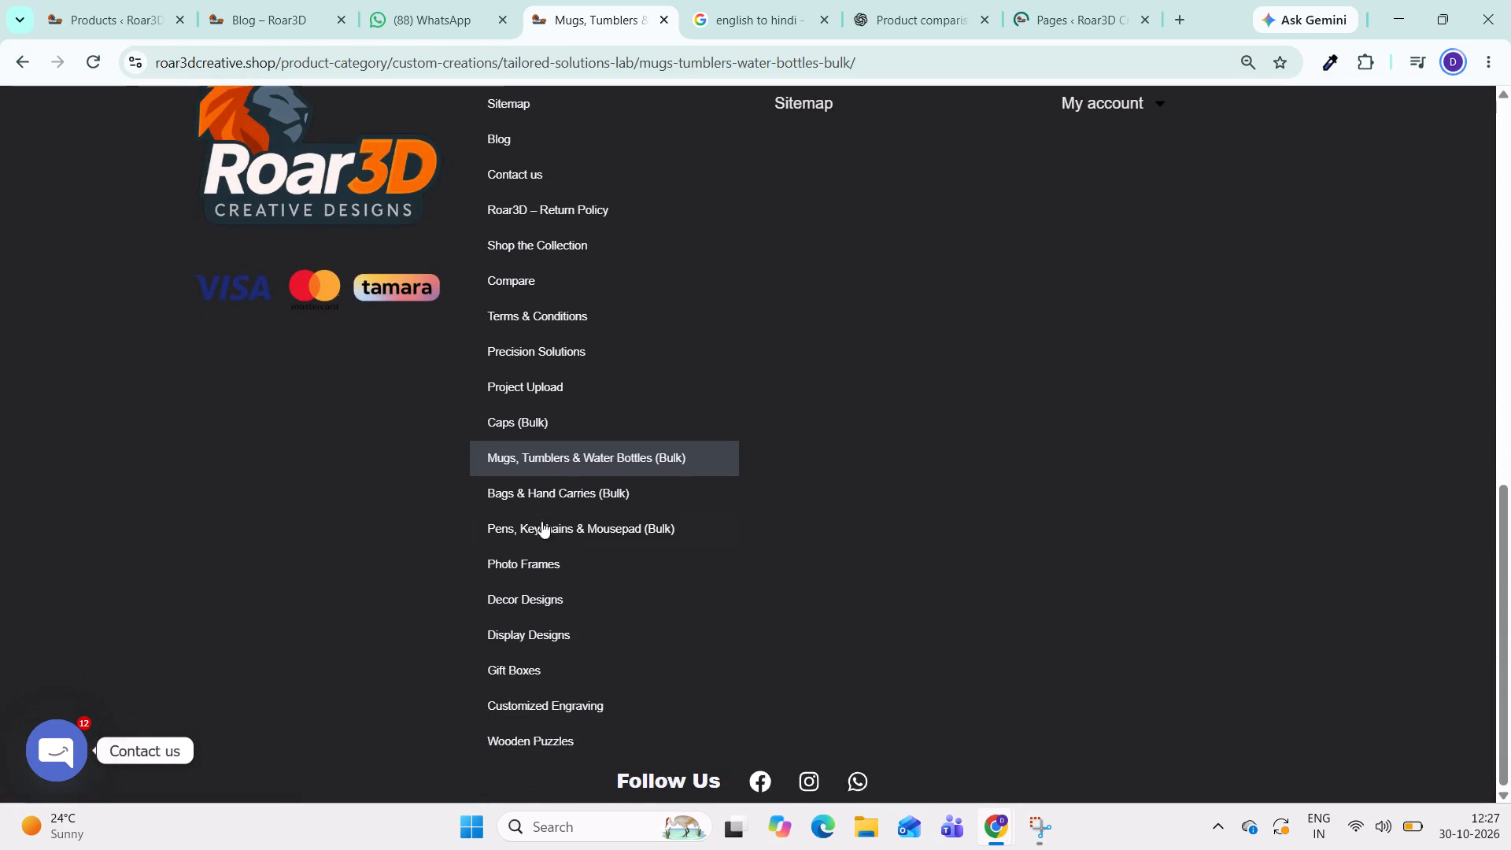
# Try to highlight the text of the Mugs, Tumblers & Water Bottles (Bulk) link in the footer list.
pyautogui.click(377, 498)
pyautogui.moveTo(426, 448); pyautogui.dragTo(756, 463)
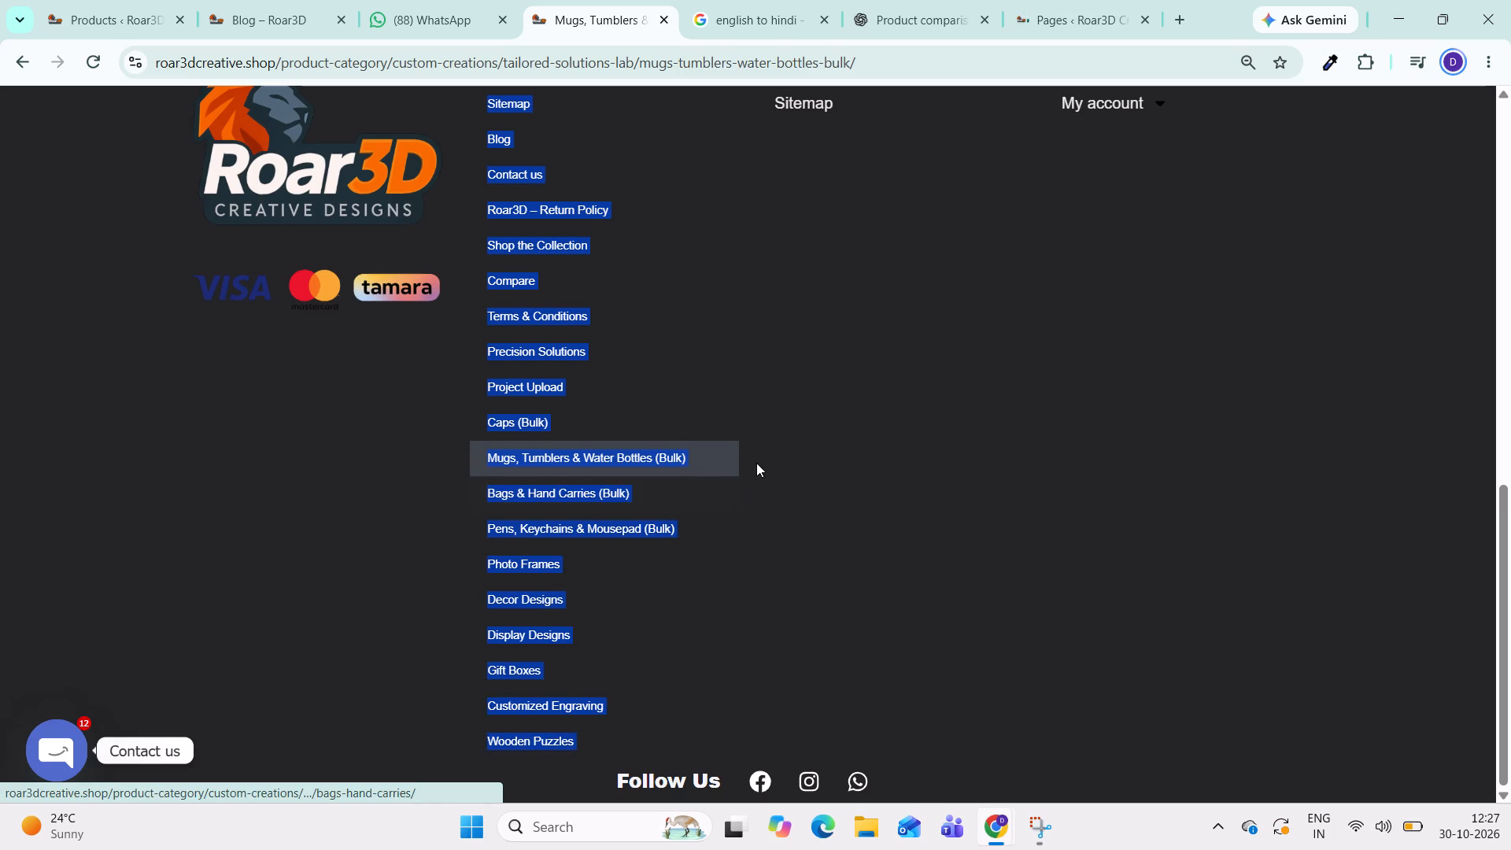
pyautogui.moveTo(756, 463); pyautogui.dragTo(757, 459)
pyautogui.doubleClick(194, 492)
pyautogui.doubleClick(196, 490)
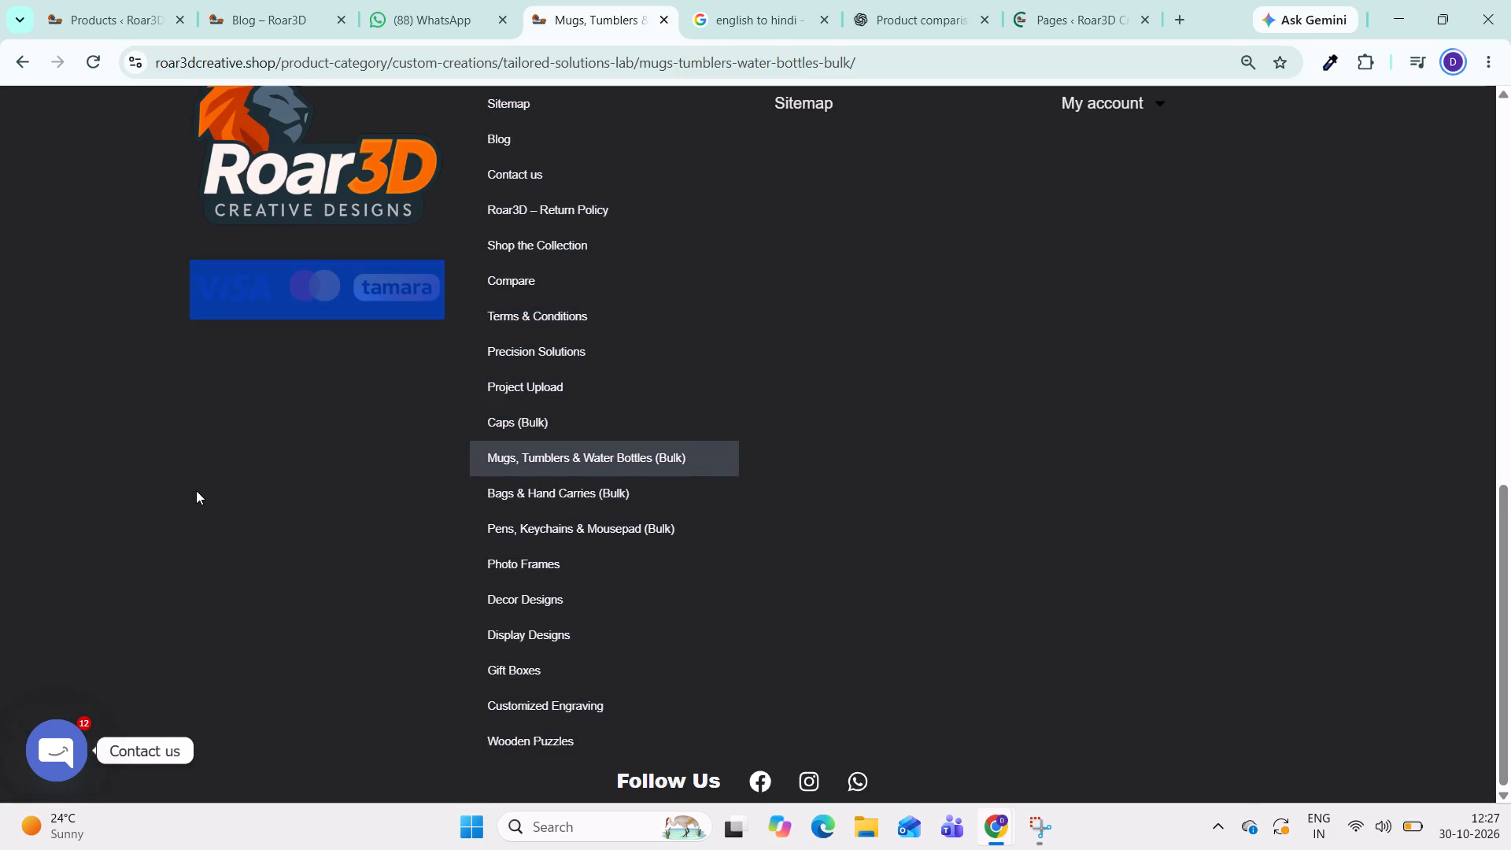
pyautogui.click(89, 407)
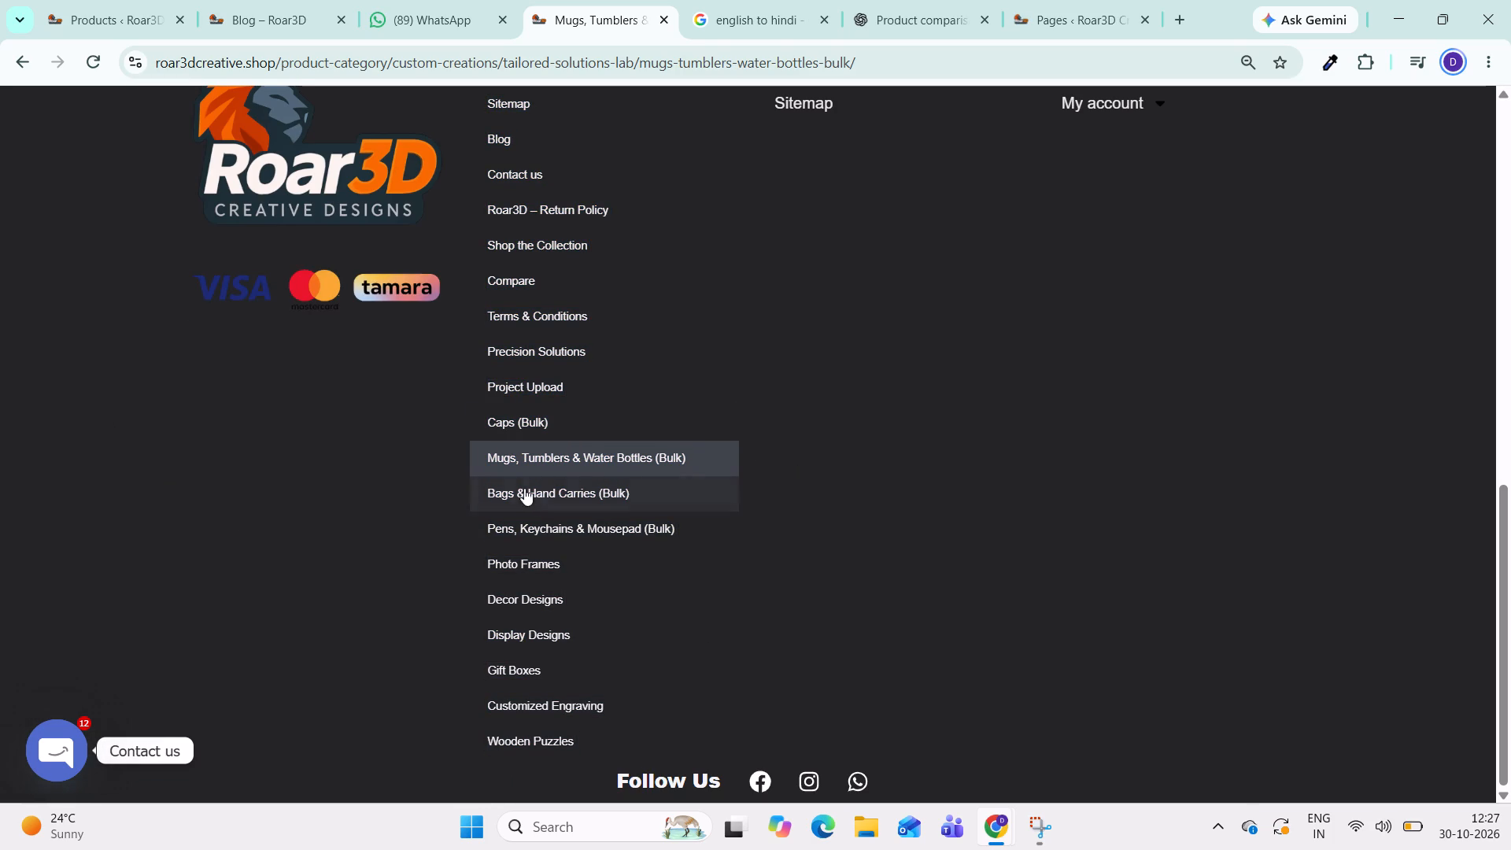
pyautogui.moveTo(482, 457); pyautogui.dragTo(705, 457)
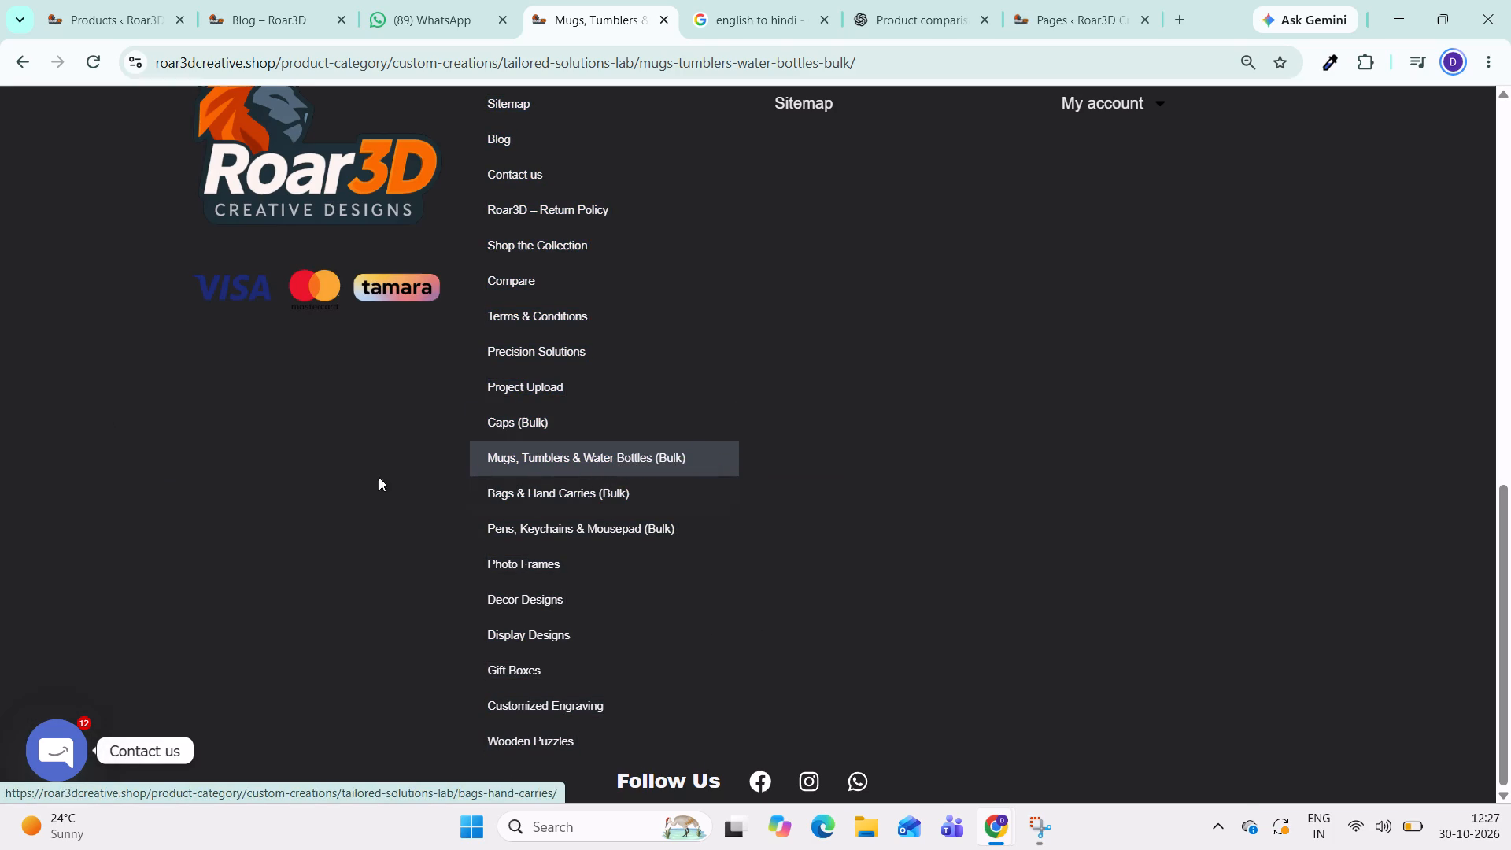
pyautogui.click(266, 450)
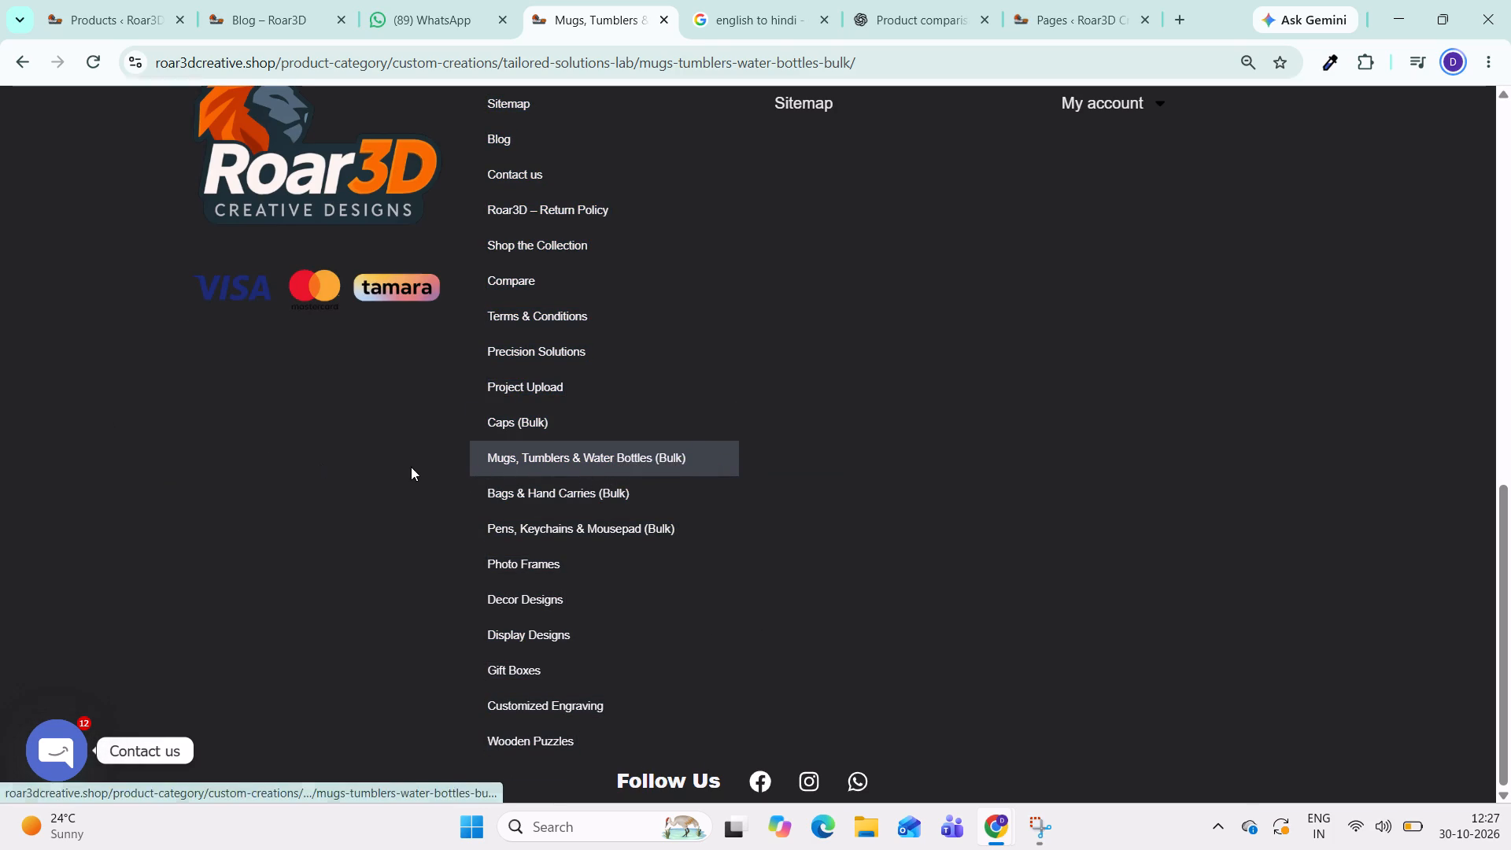
pyautogui.moveTo(410, 459); pyautogui.dragTo(700, 471)
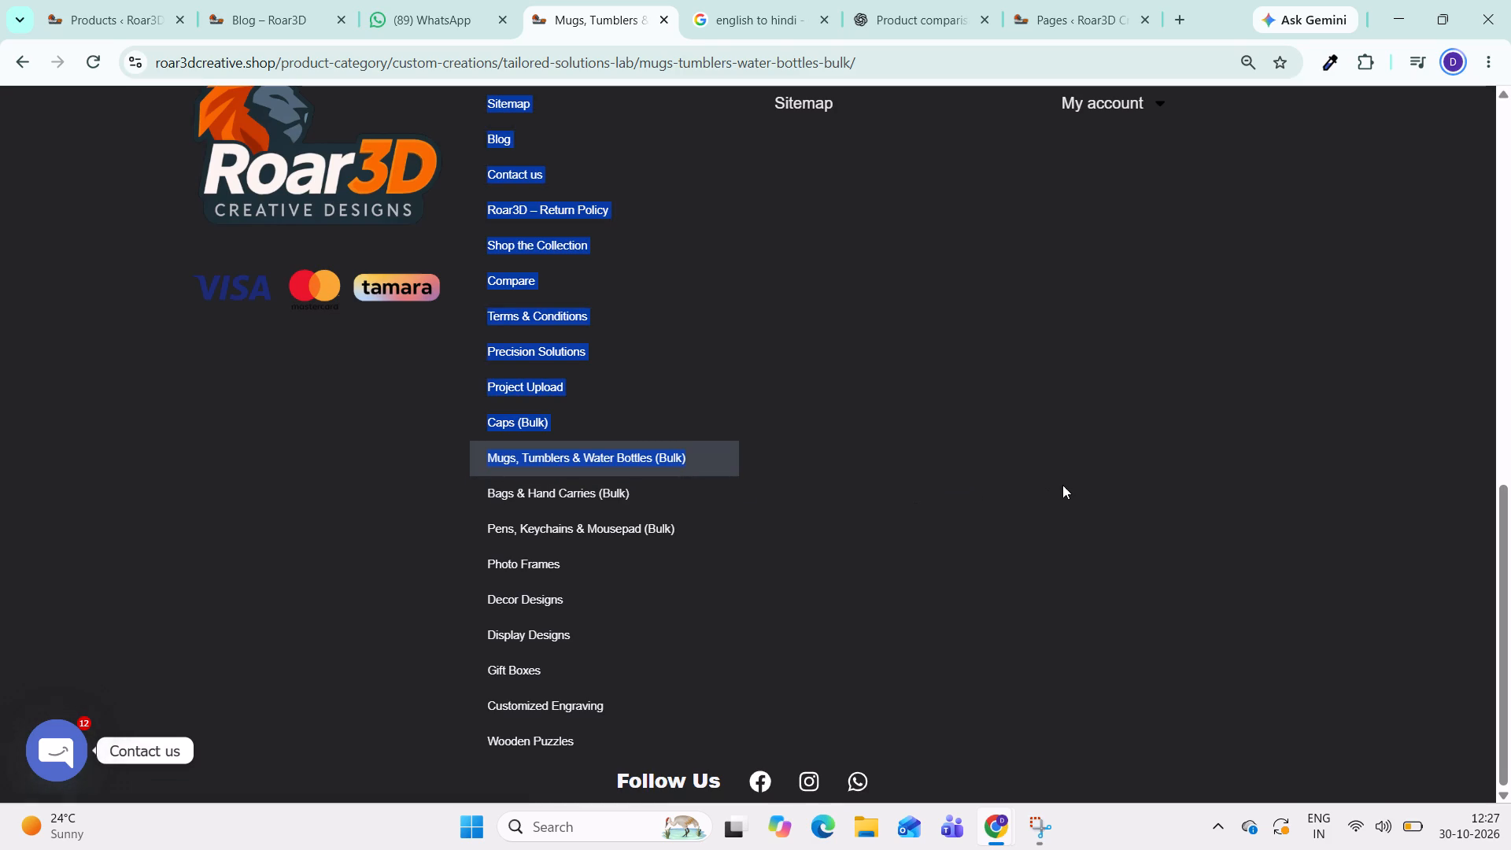
pyautogui.click(1249, 427)
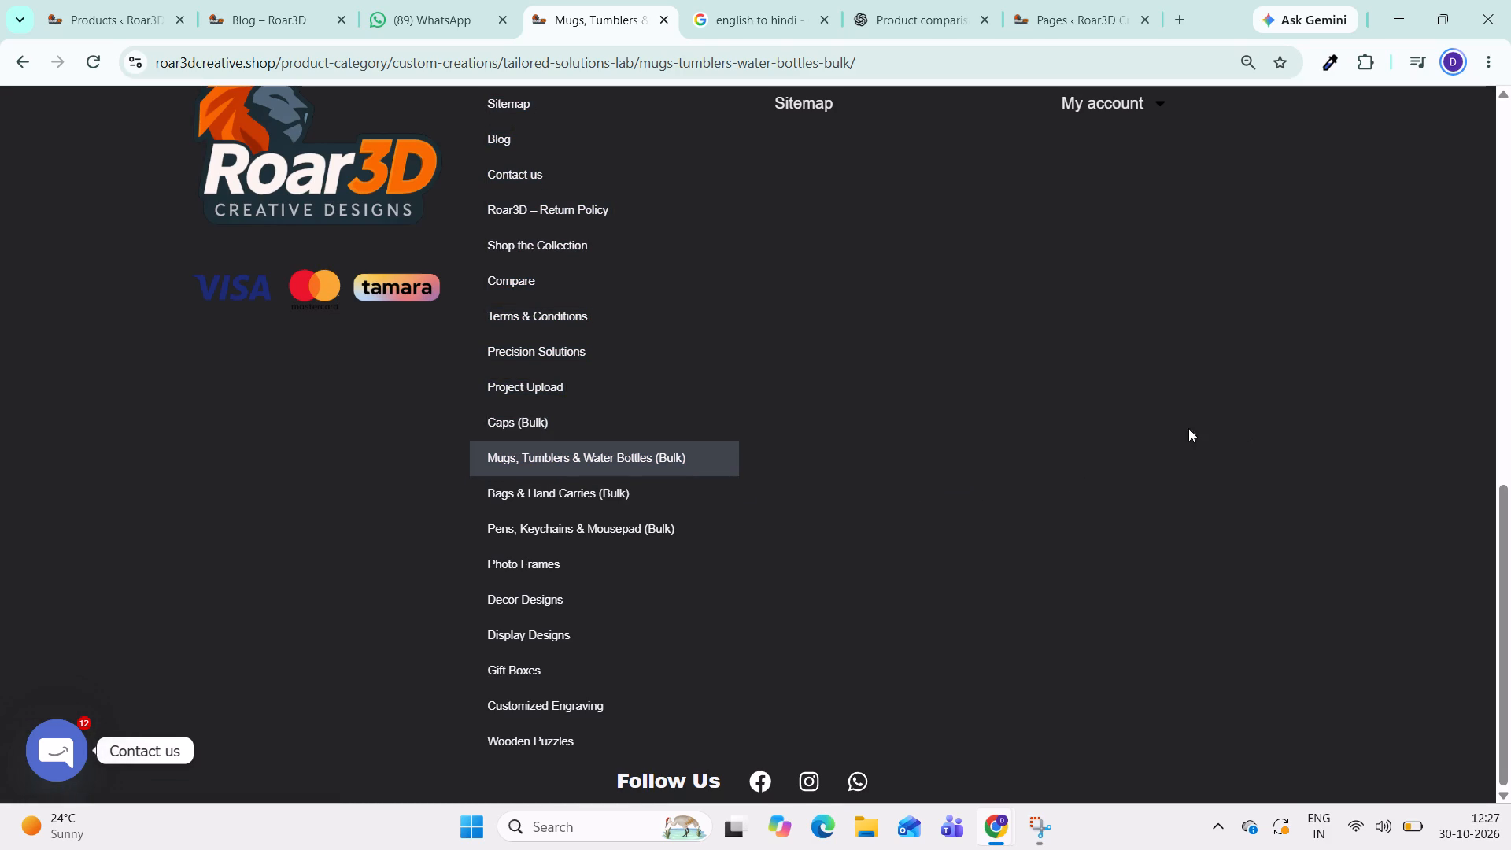
pyautogui.moveTo(397, 455); pyautogui.dragTo(554, 465)
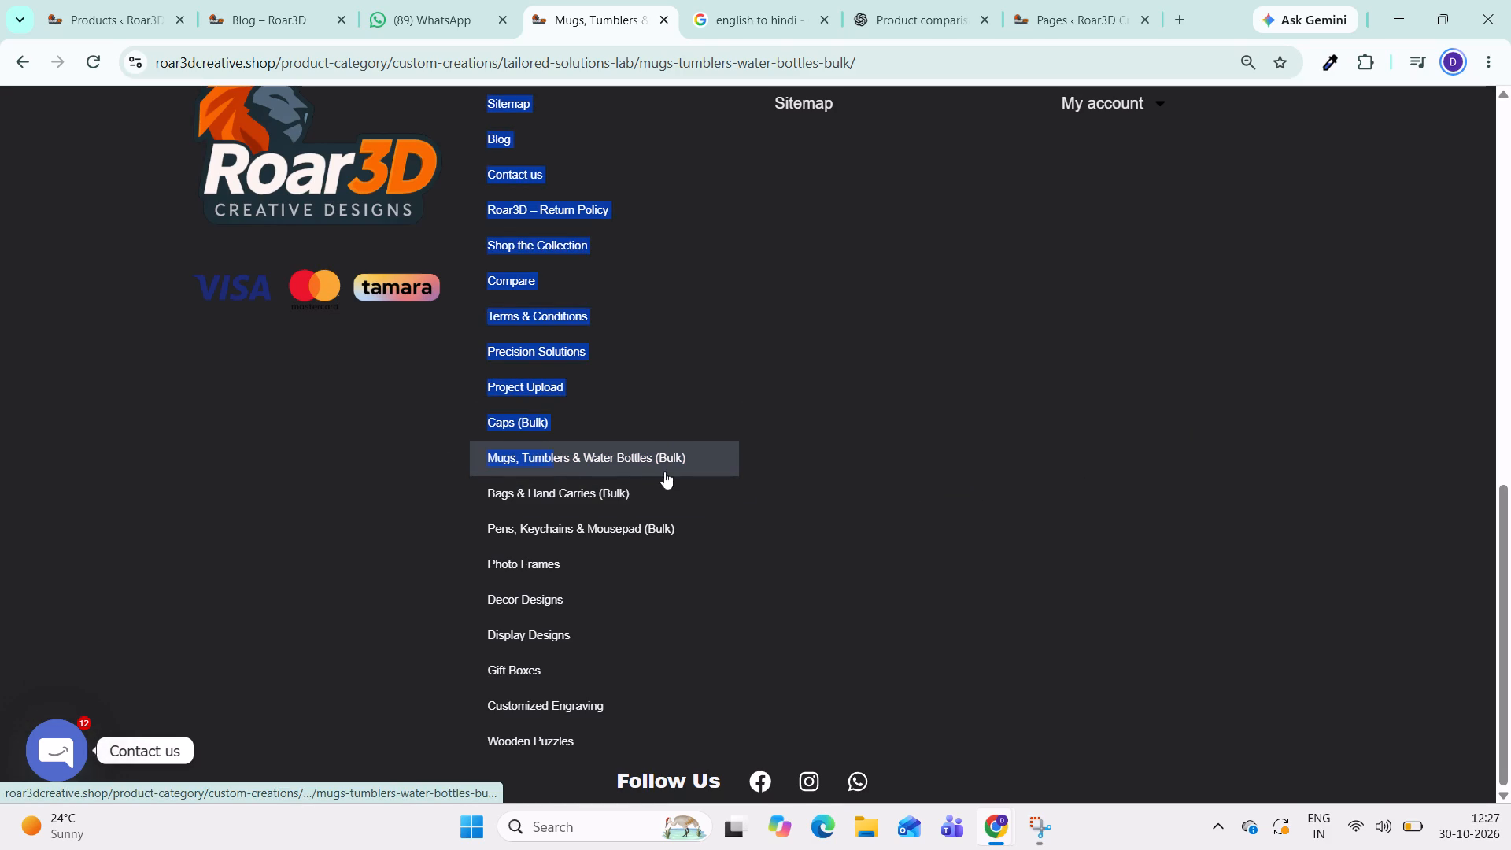
pyautogui.click(1125, 466)
pyautogui.moveTo(712, 463); pyautogui.dragTo(552, 459)
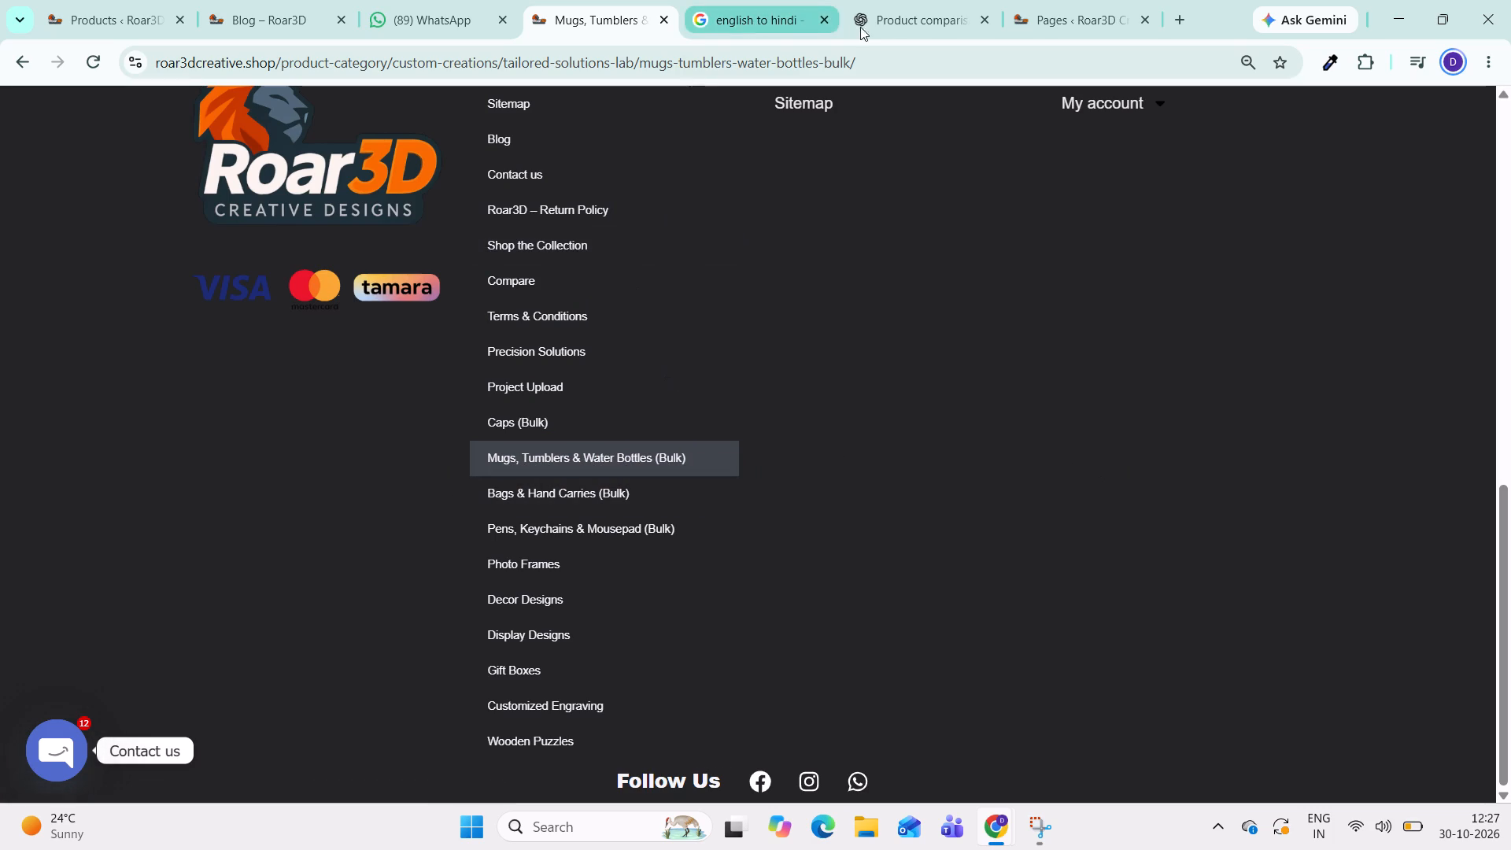
# Return to the Pages list in the roar3dcreative.shop WordPress admin and examine its titles against the footer links.
pyautogui.click(1059, 31)
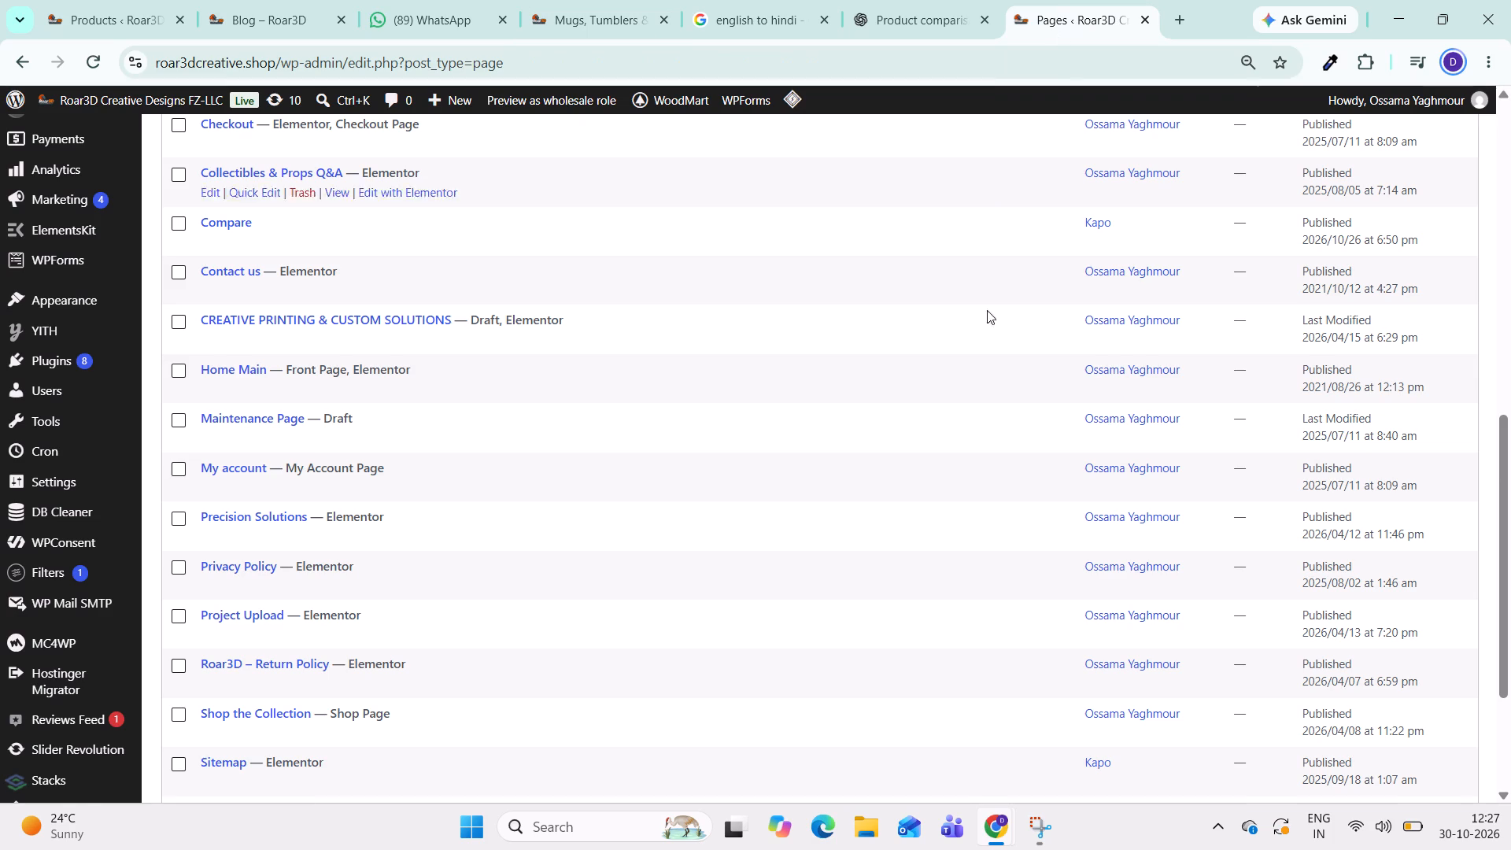
pyautogui.scroll(3, 808, 439)
pyautogui.scroll(-3, 808, 439)
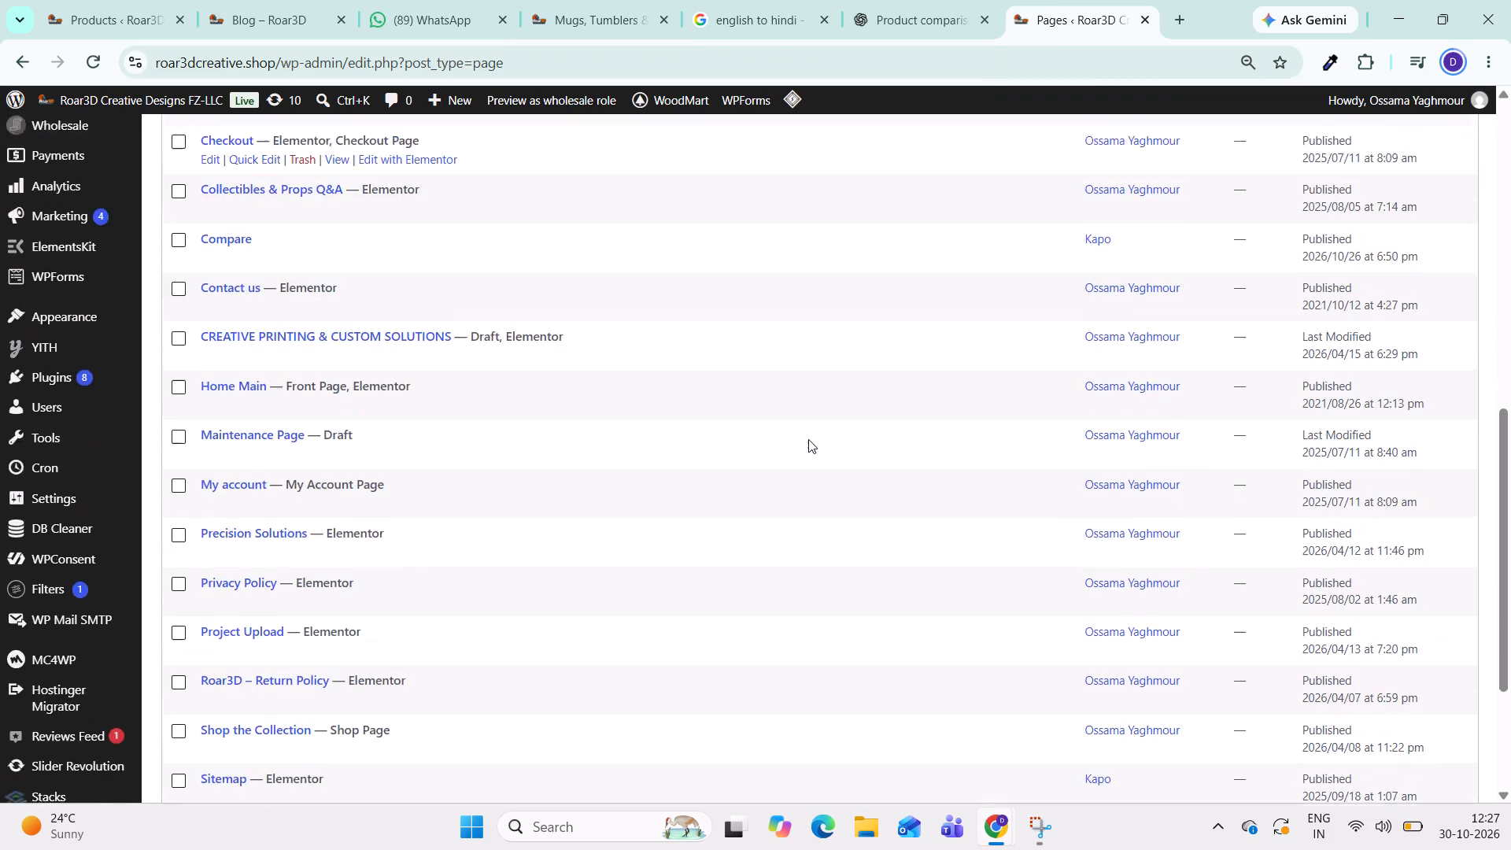
pyautogui.scroll(-5, 808, 439)
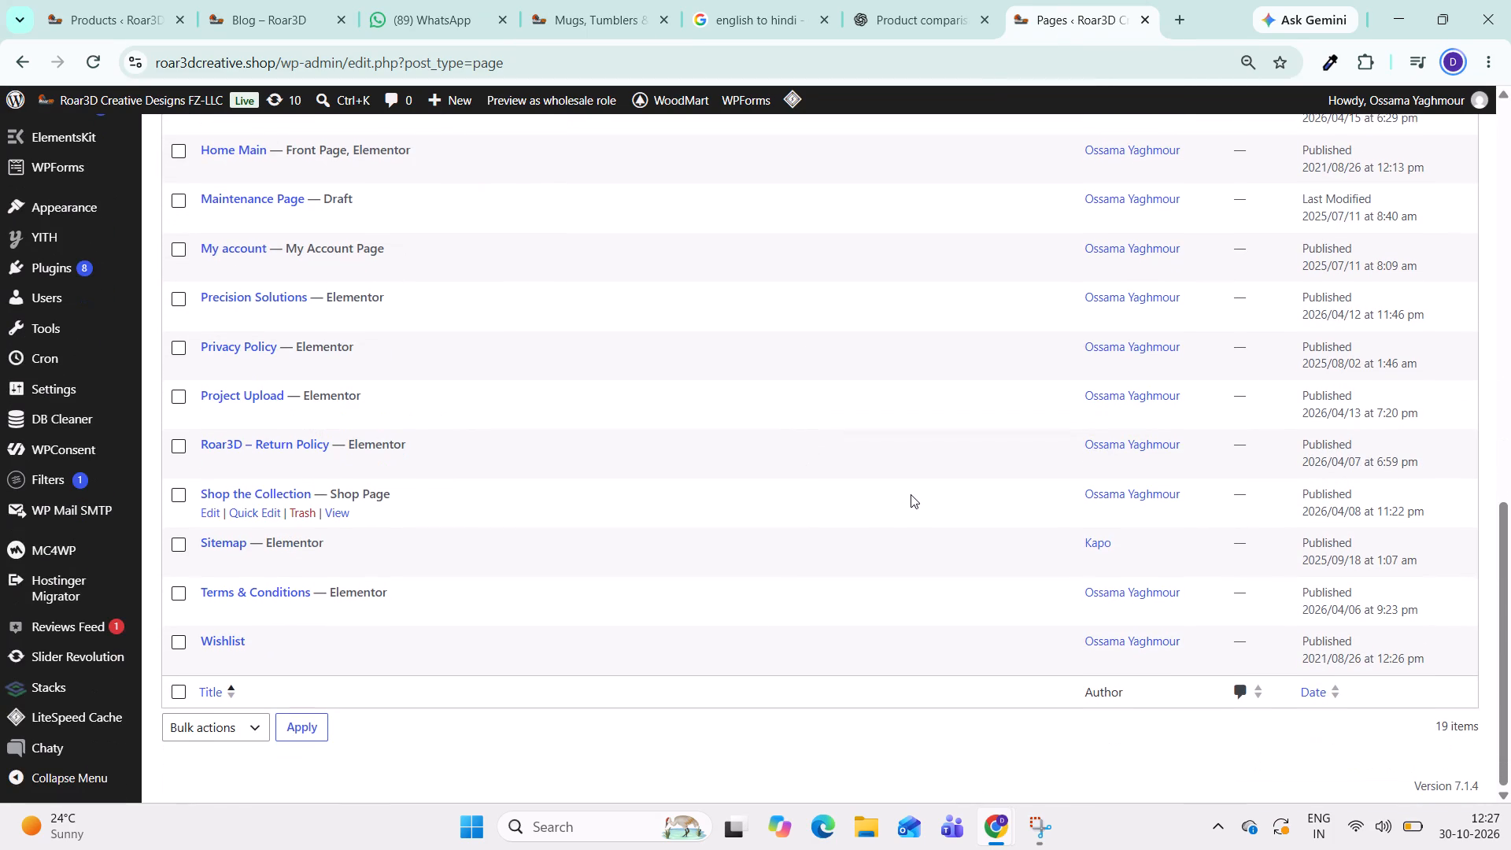
pyautogui.scroll(5, 917, 488)
pyautogui.scroll(-3, 927, 486)
pyautogui.scroll(-4, 1506, 666)
pyautogui.scroll(-2, 1339, 700)
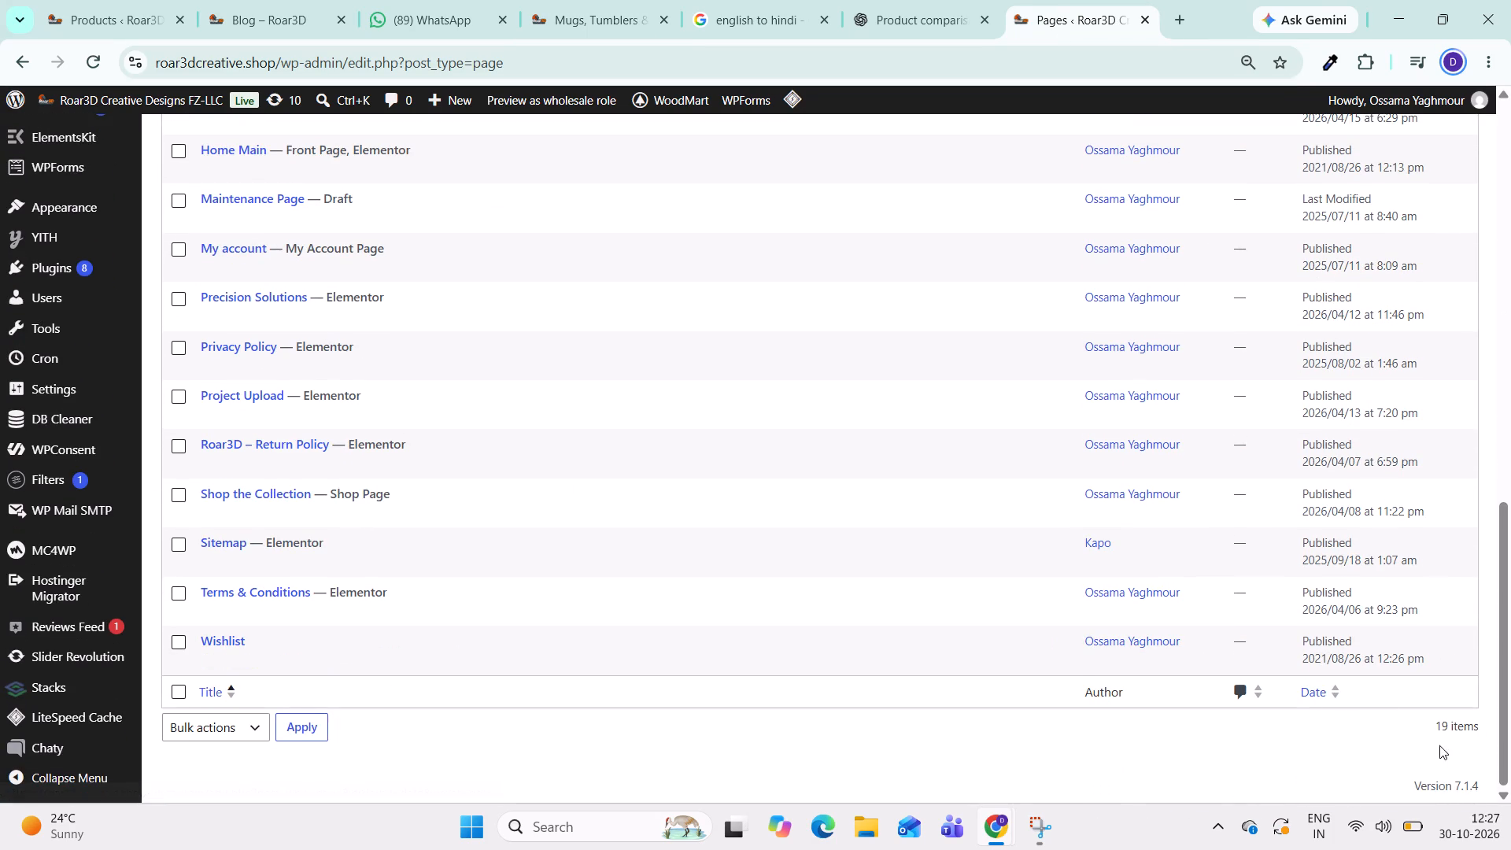
pyautogui.scroll(-2, 1358, 729)
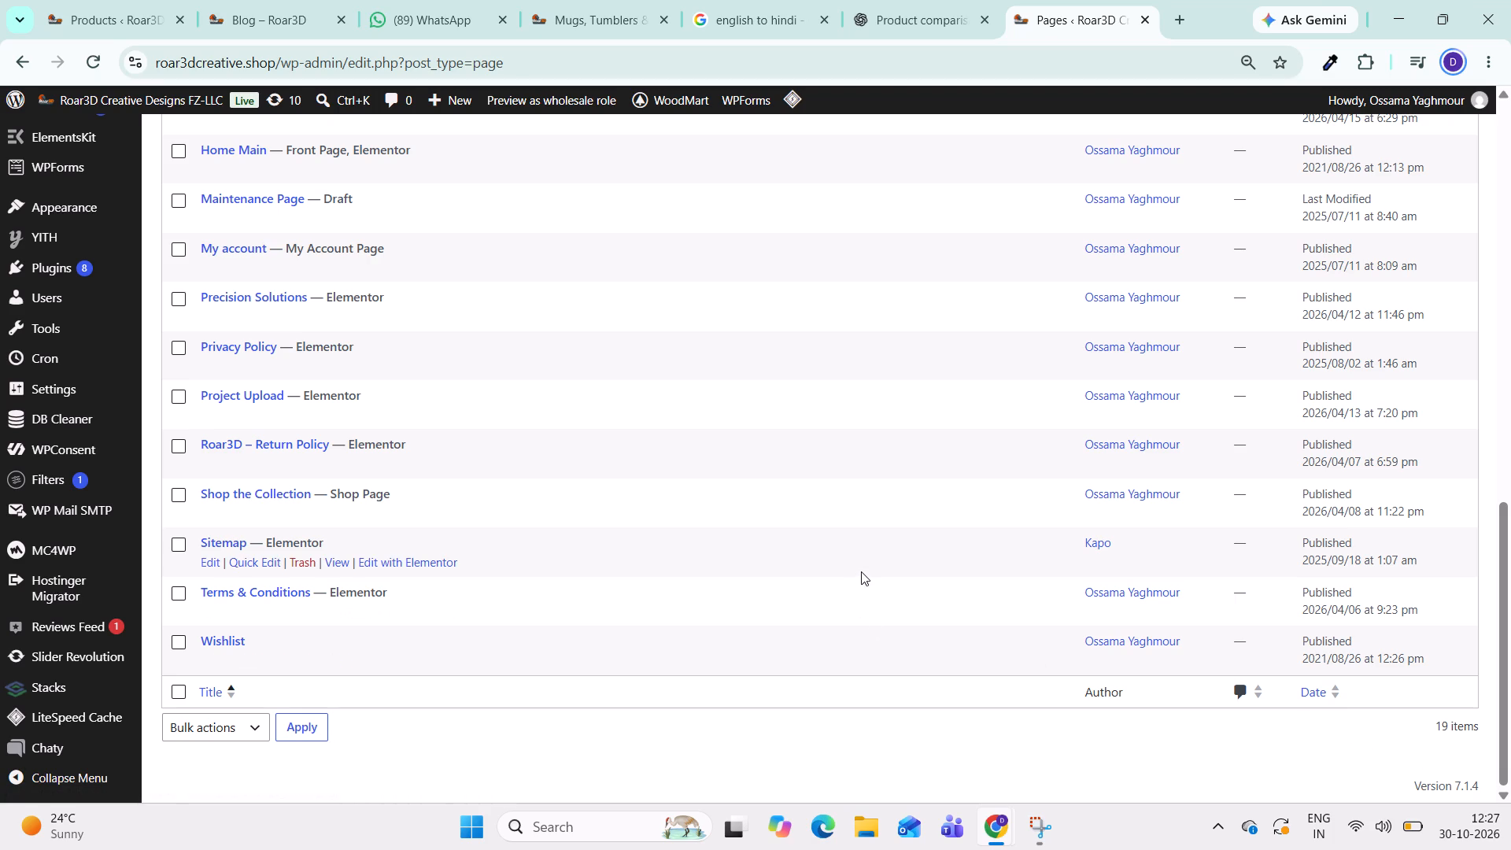
pyautogui.scroll(4, 861, 571)
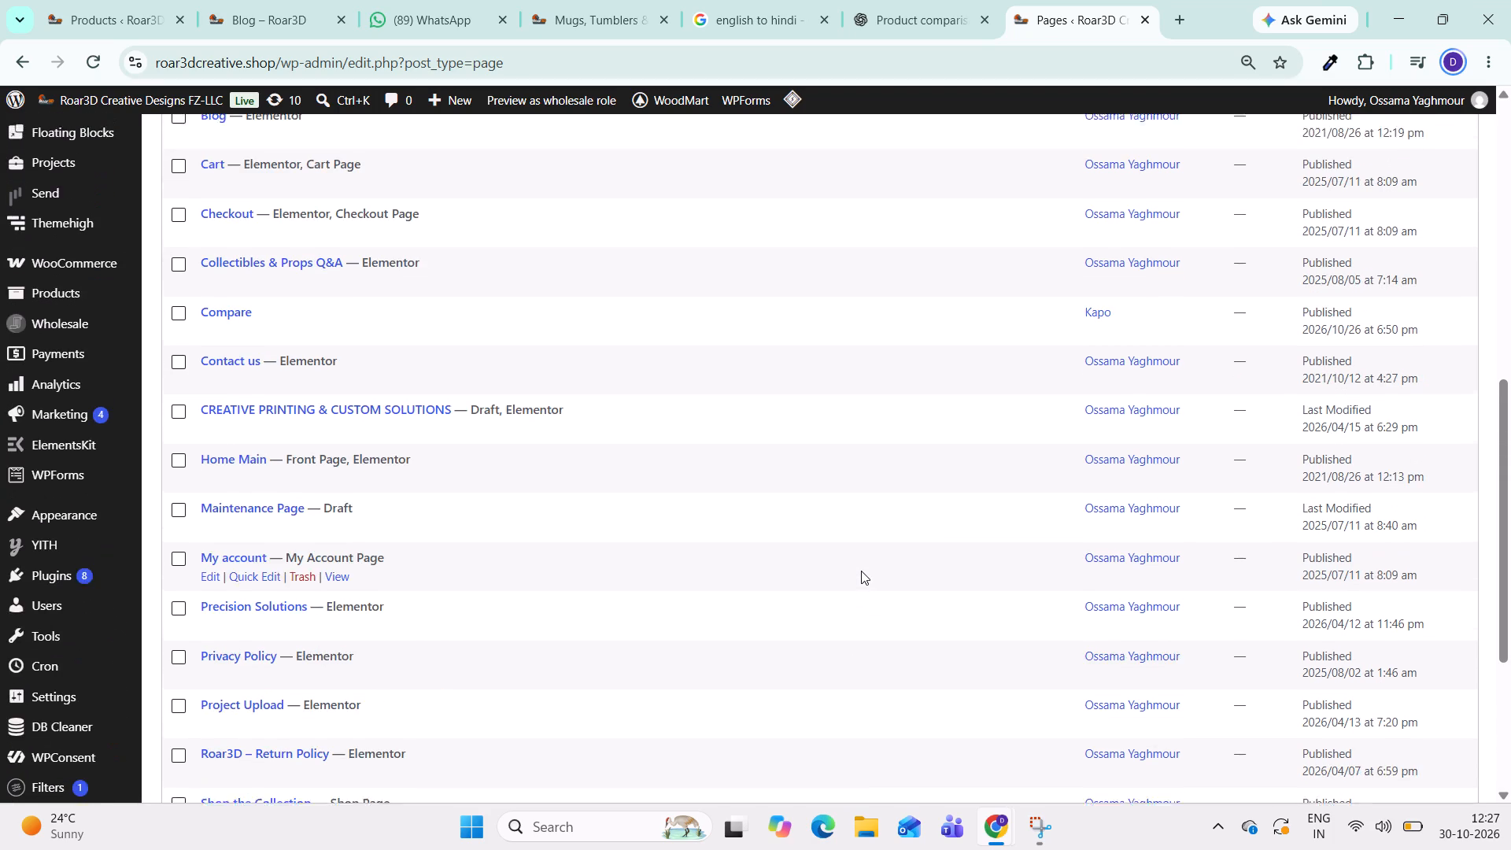
pyautogui.scroll(3, 861, 571)
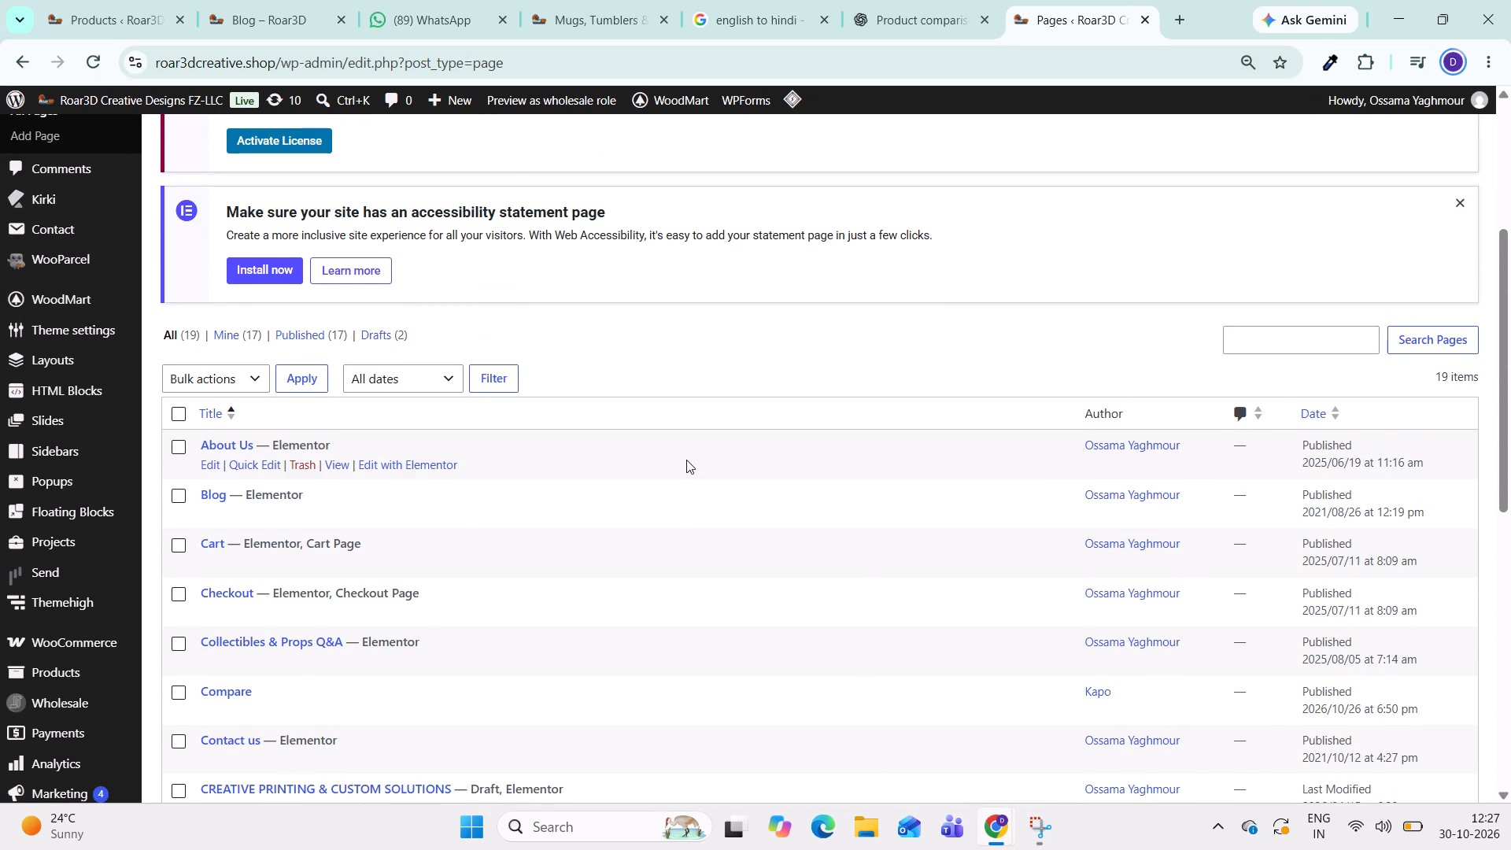
pyautogui.scroll(-1, 686, 460)
pyautogui.scroll(-5, 301, 457)
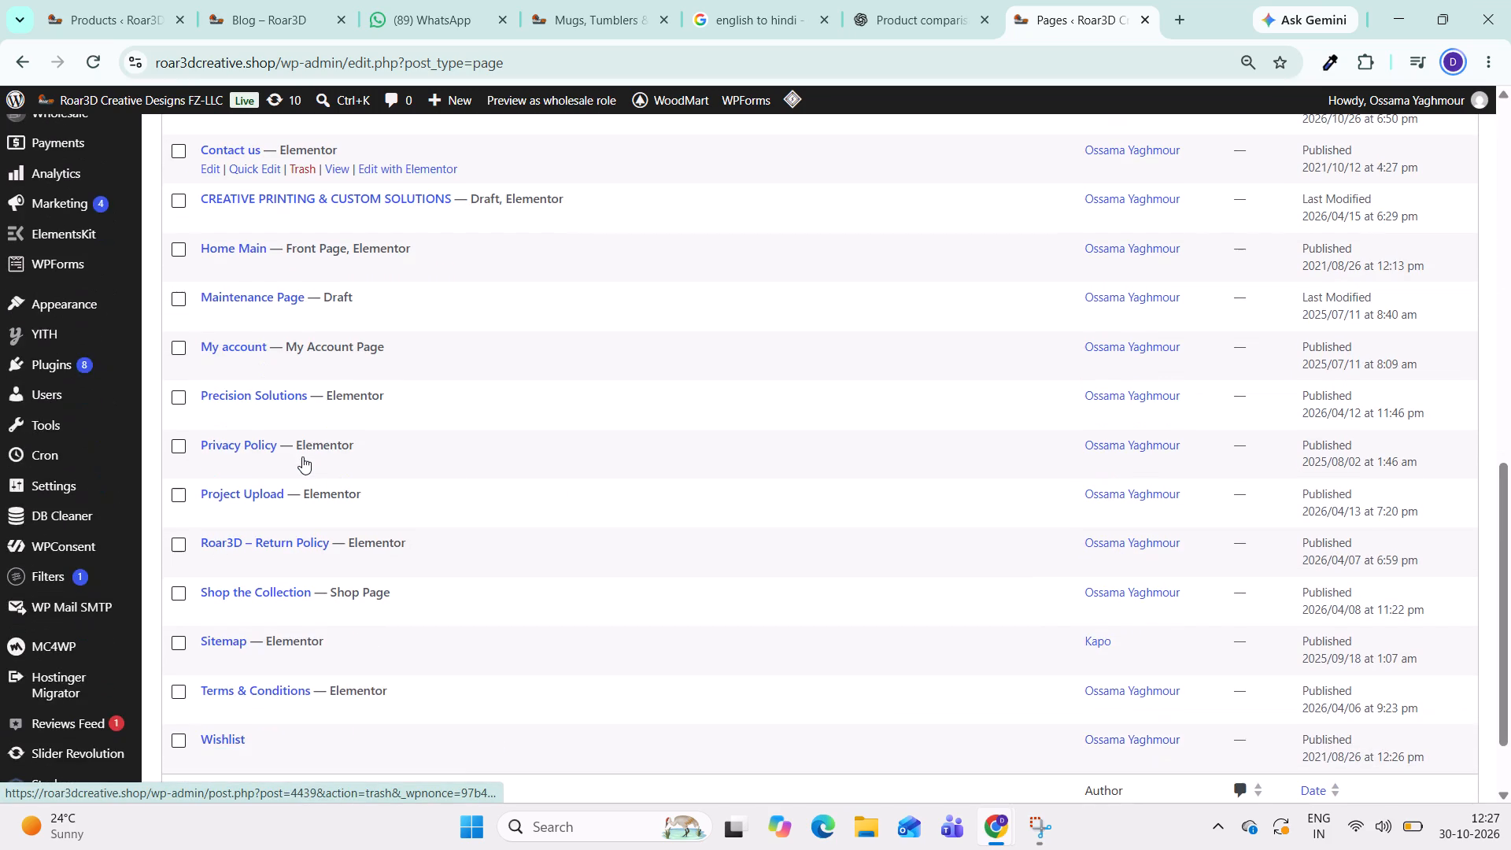
pyautogui.scroll(1, 302, 456)
pyautogui.scroll(-2, 302, 456)
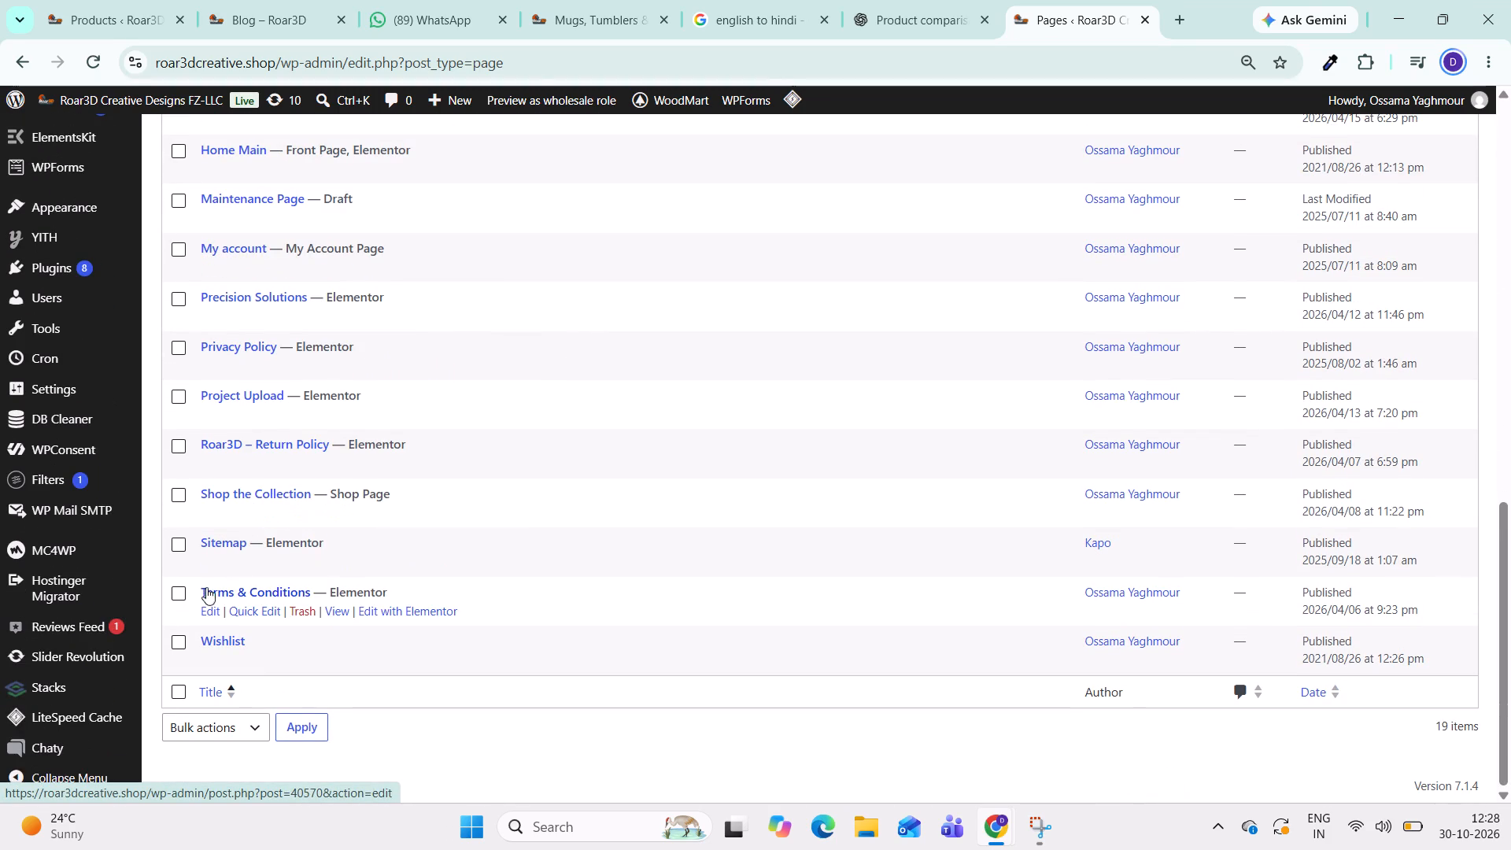
pyautogui.scroll(-2, 291, 546)
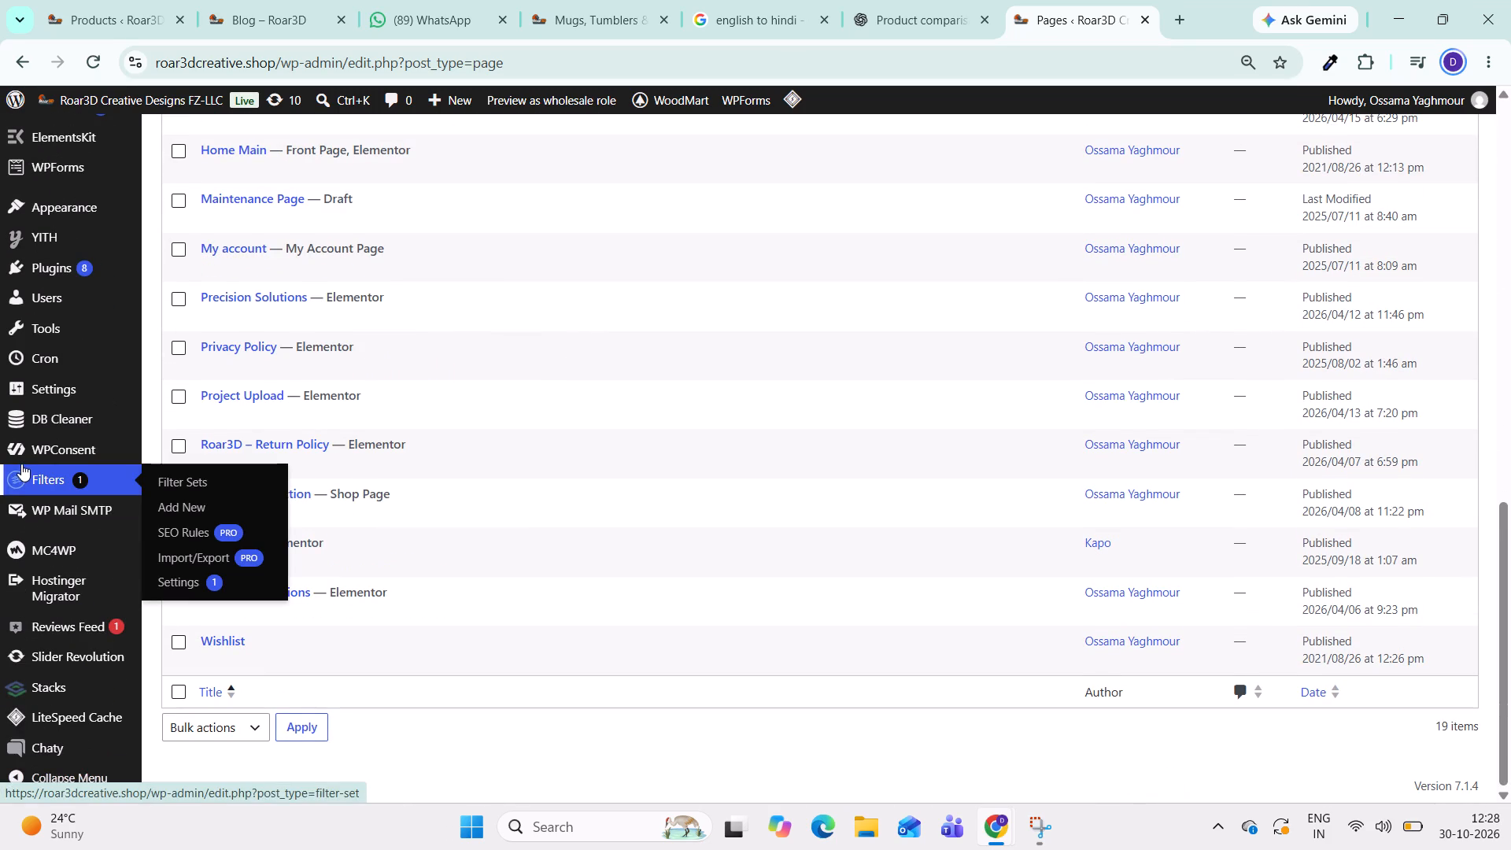
pyautogui.scroll(1, 21, 464)
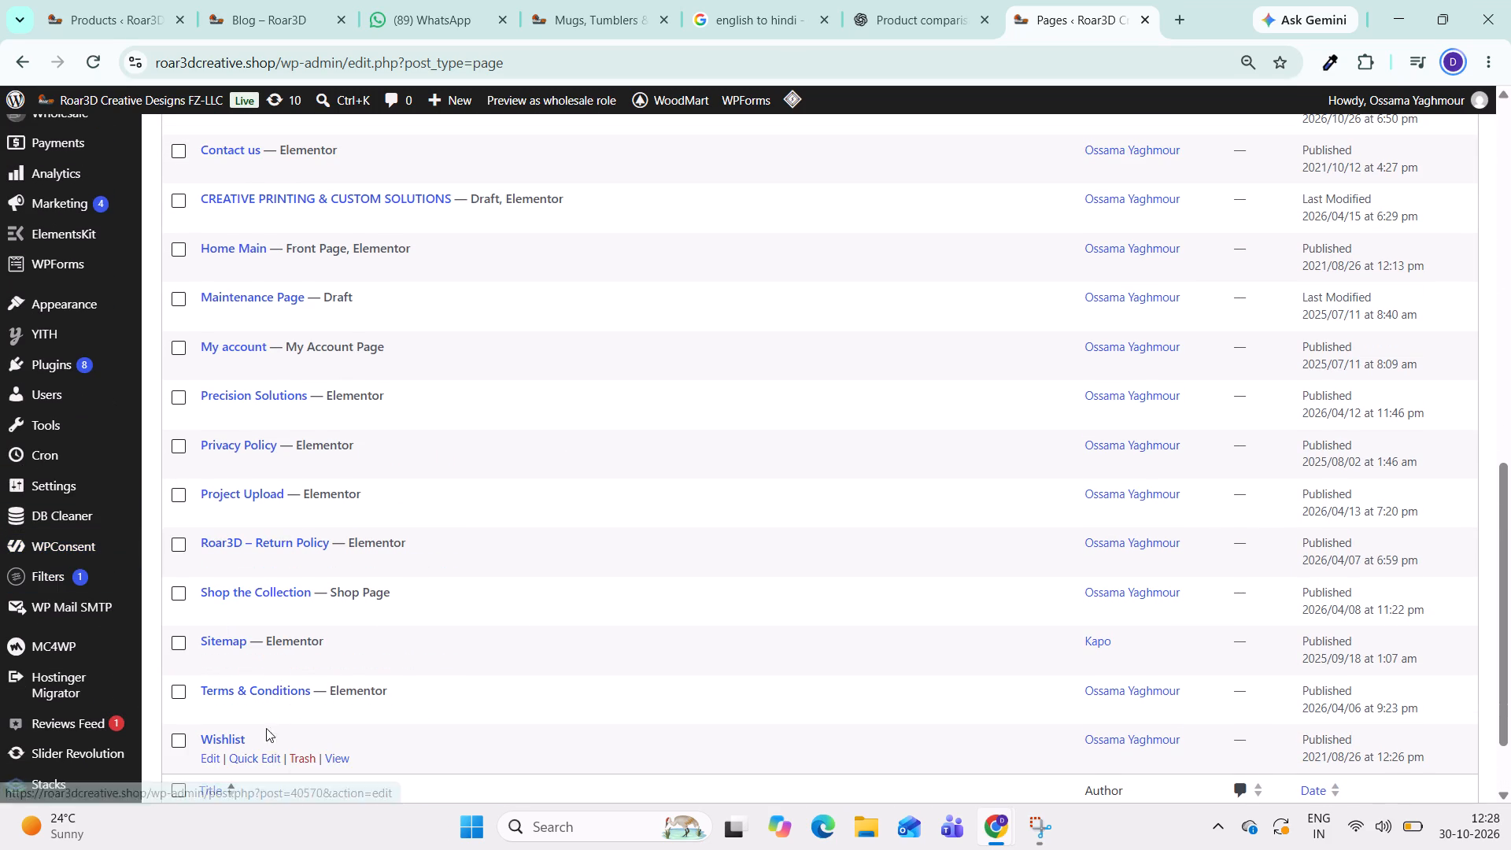
pyautogui.scroll(-1, 289, 682)
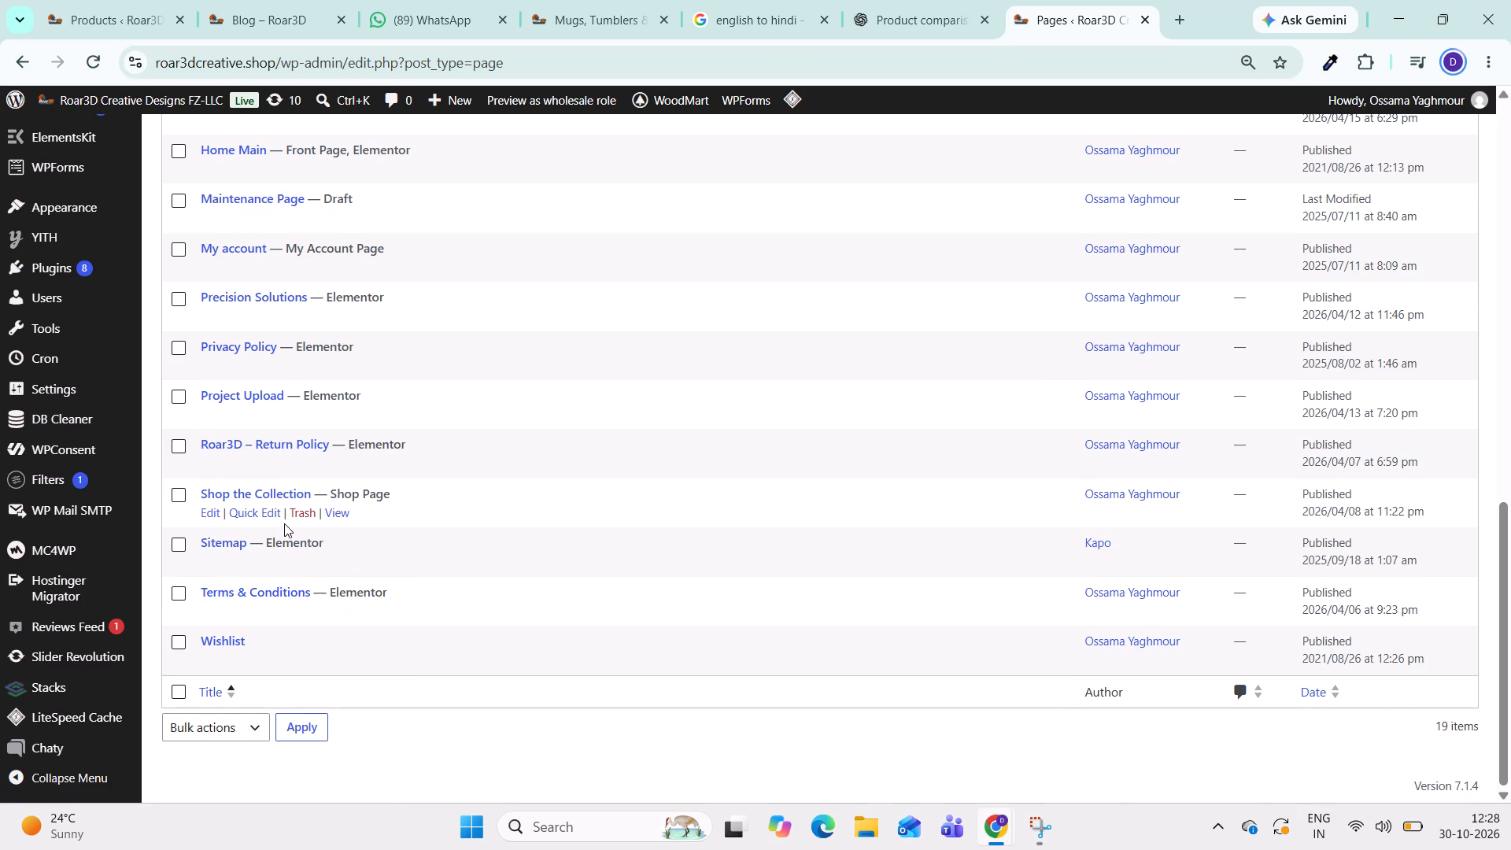
# Examine the page titles in the roar3dcreative.shop Pages list again, along with the admin sections available beside it.
pyautogui.scroll(3, 284, 523)
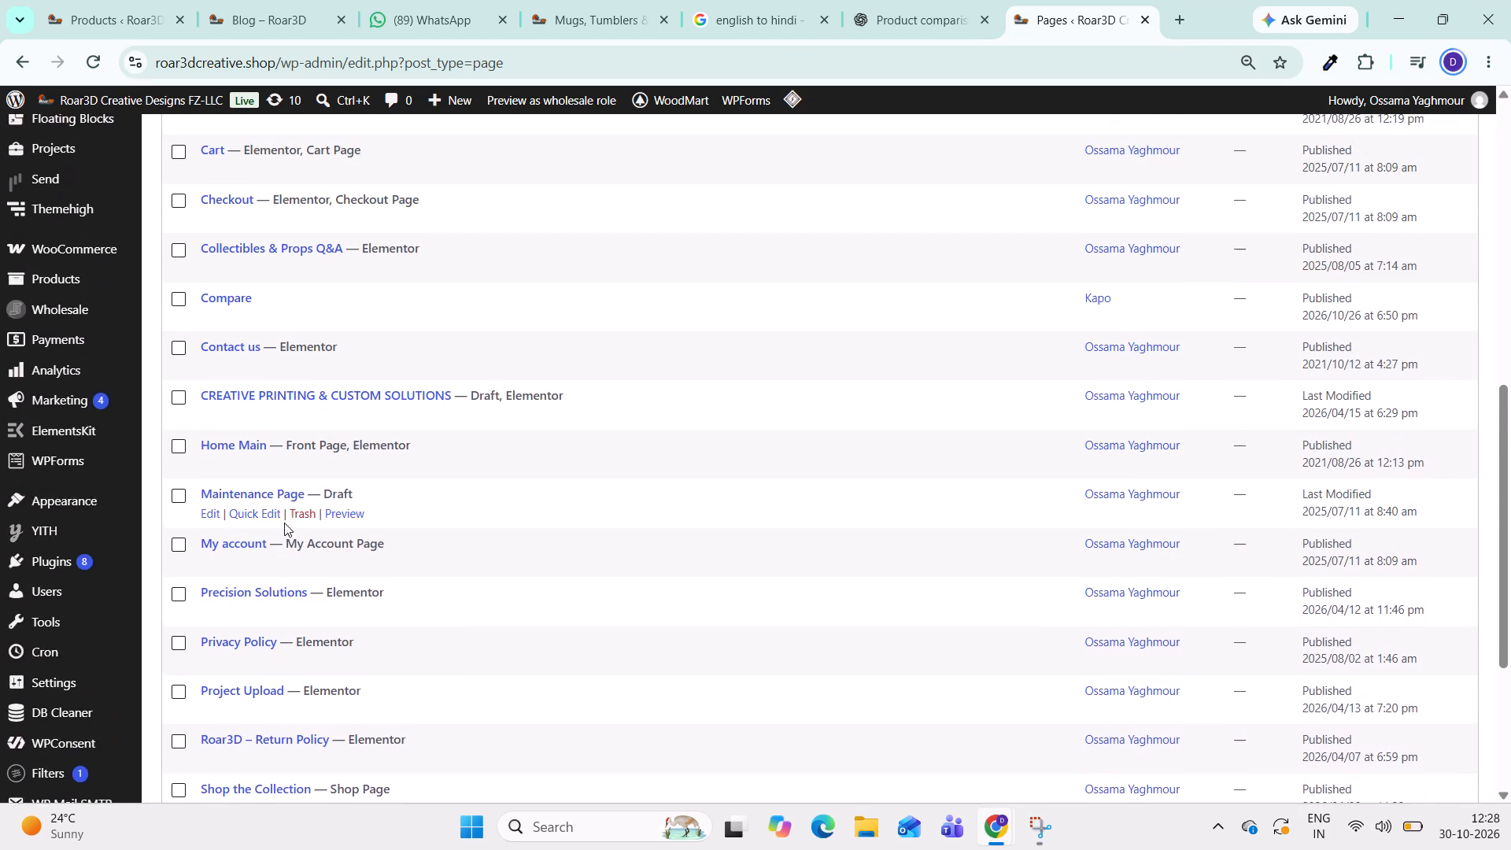
pyautogui.scroll(3, 284, 523)
pyautogui.scroll(-1, 37, 505)
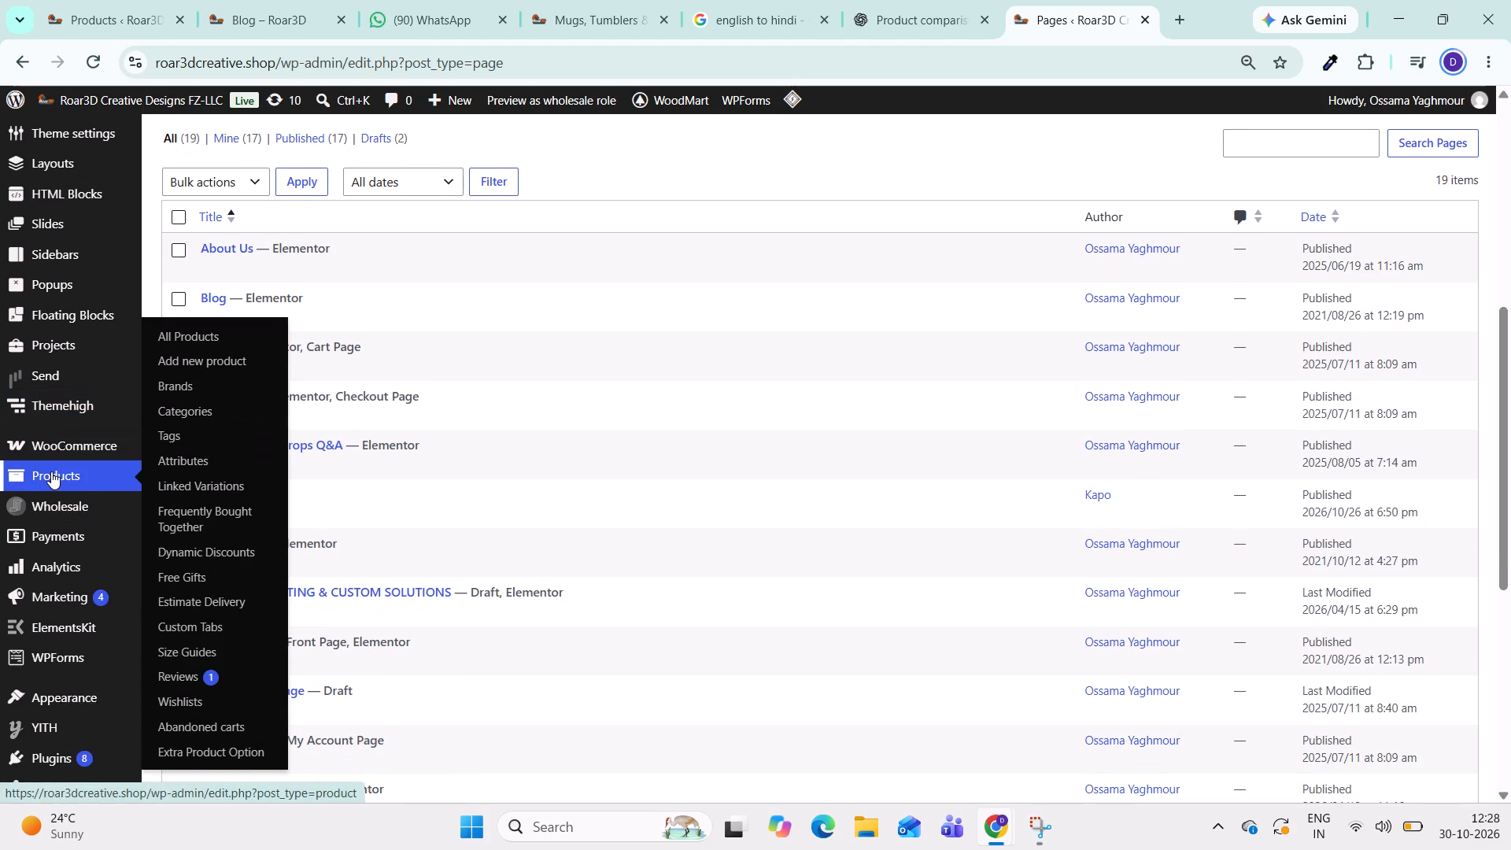
pyautogui.scroll(-1, 69, 535)
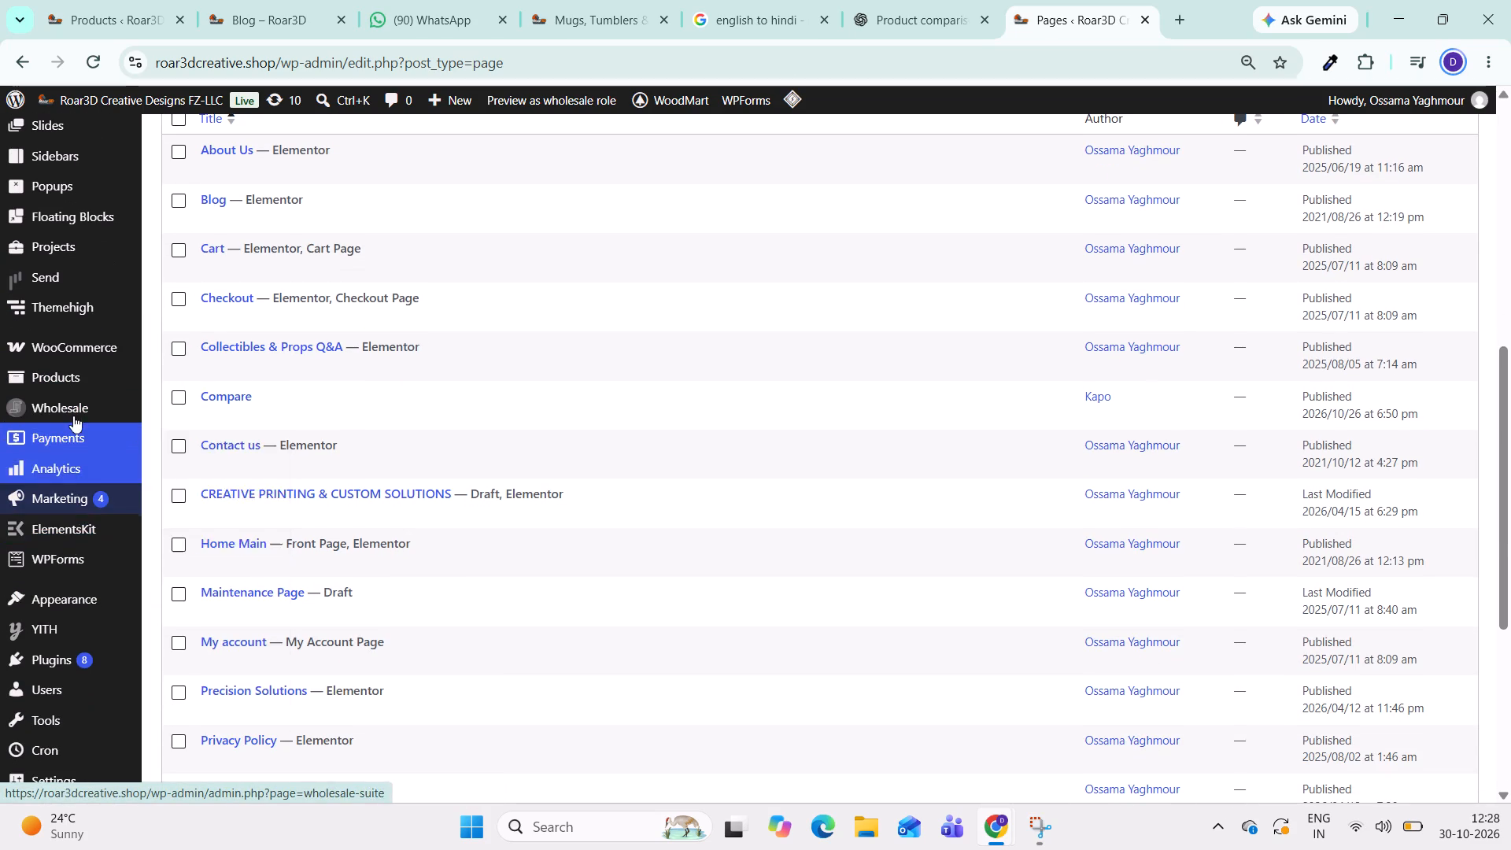
pyautogui.scroll(2, 146, 346)
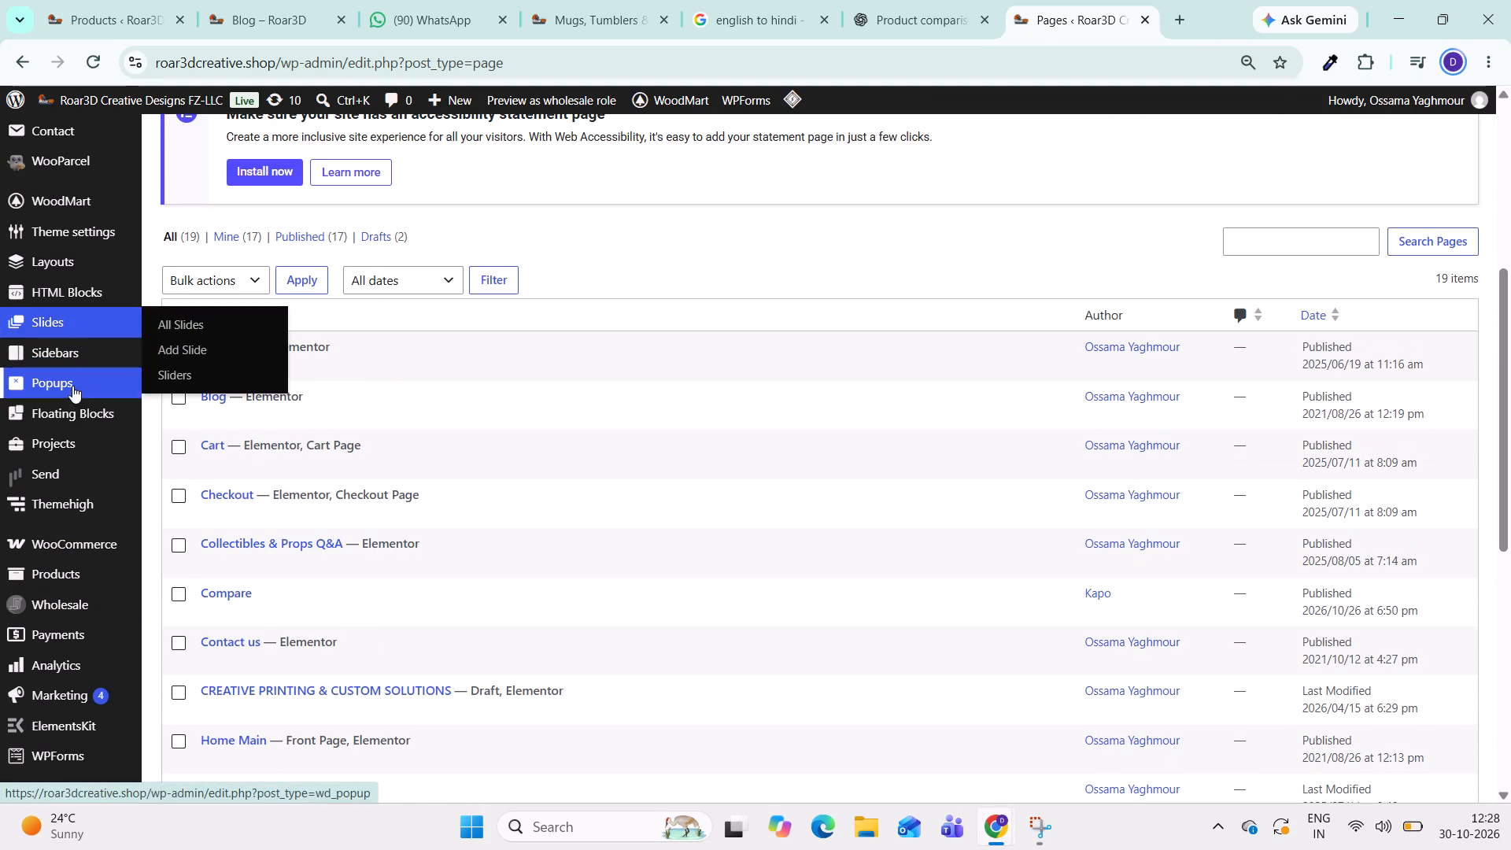
pyautogui.scroll(4, 80, 394)
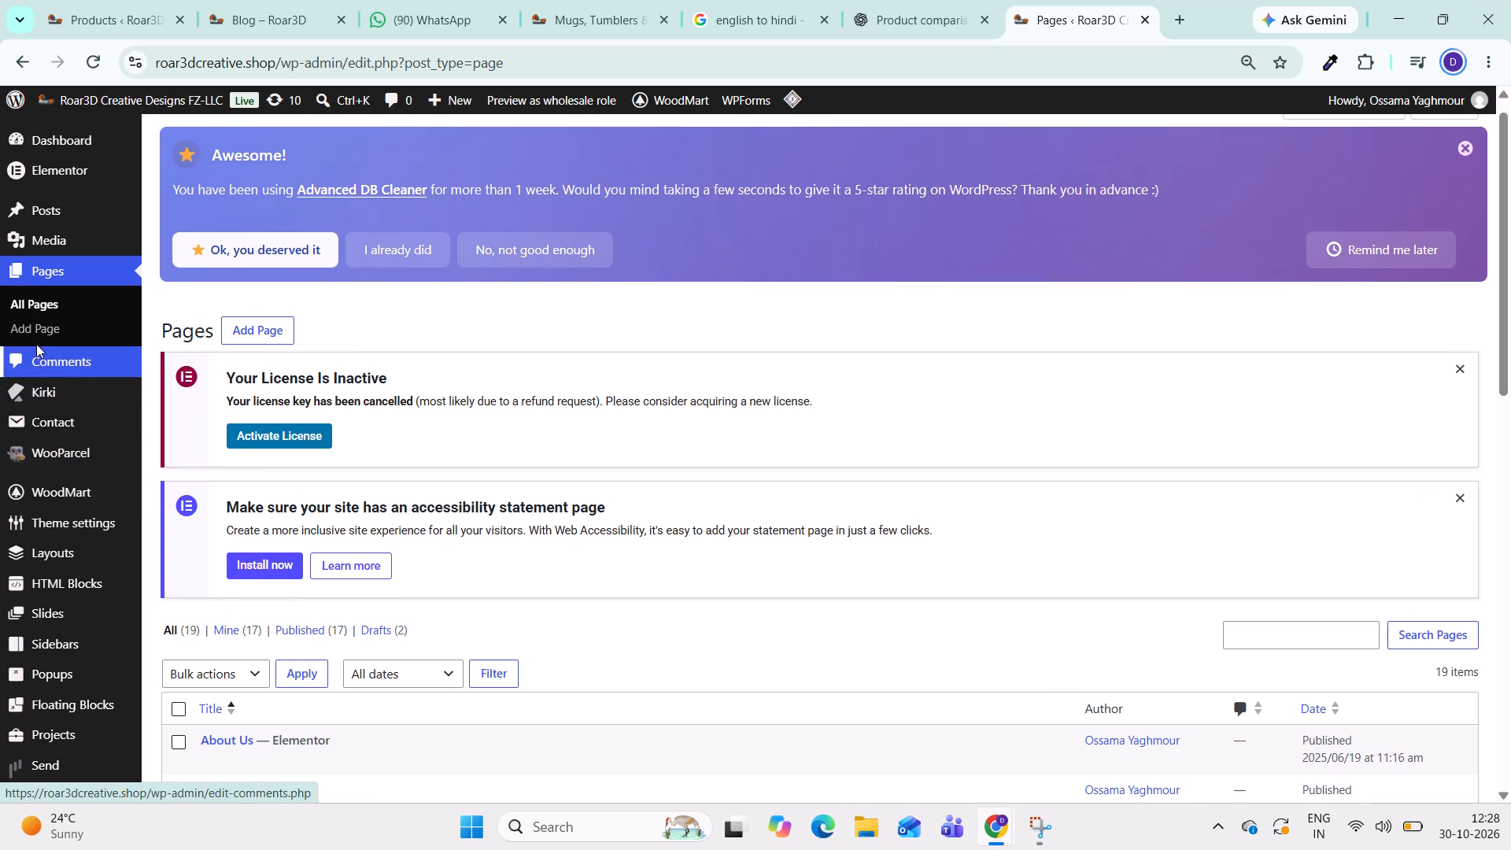
pyautogui.scroll(-1, 67, 416)
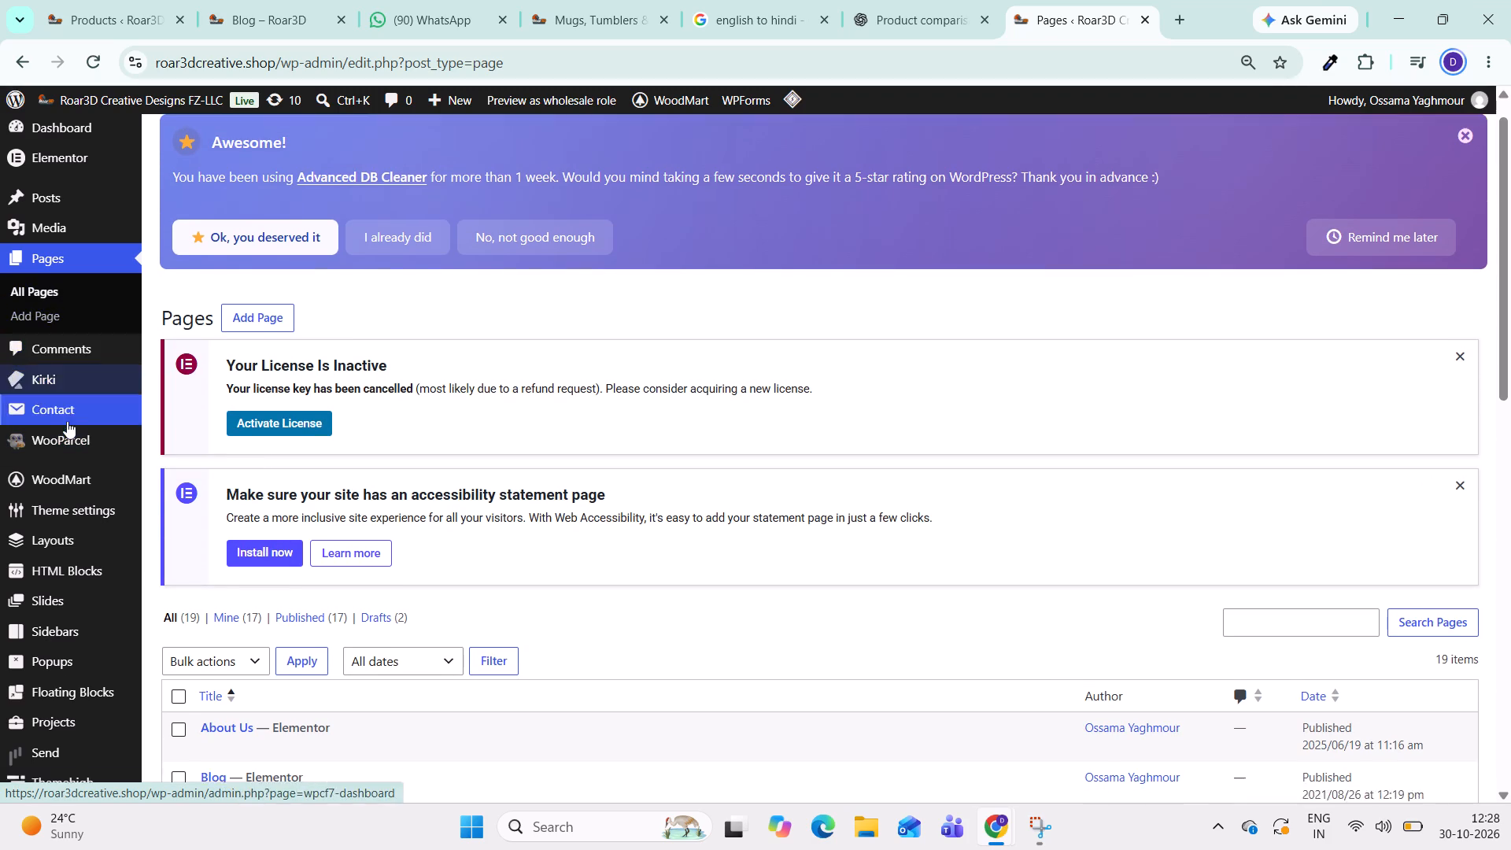
pyautogui.scroll(-4, 57, 479)
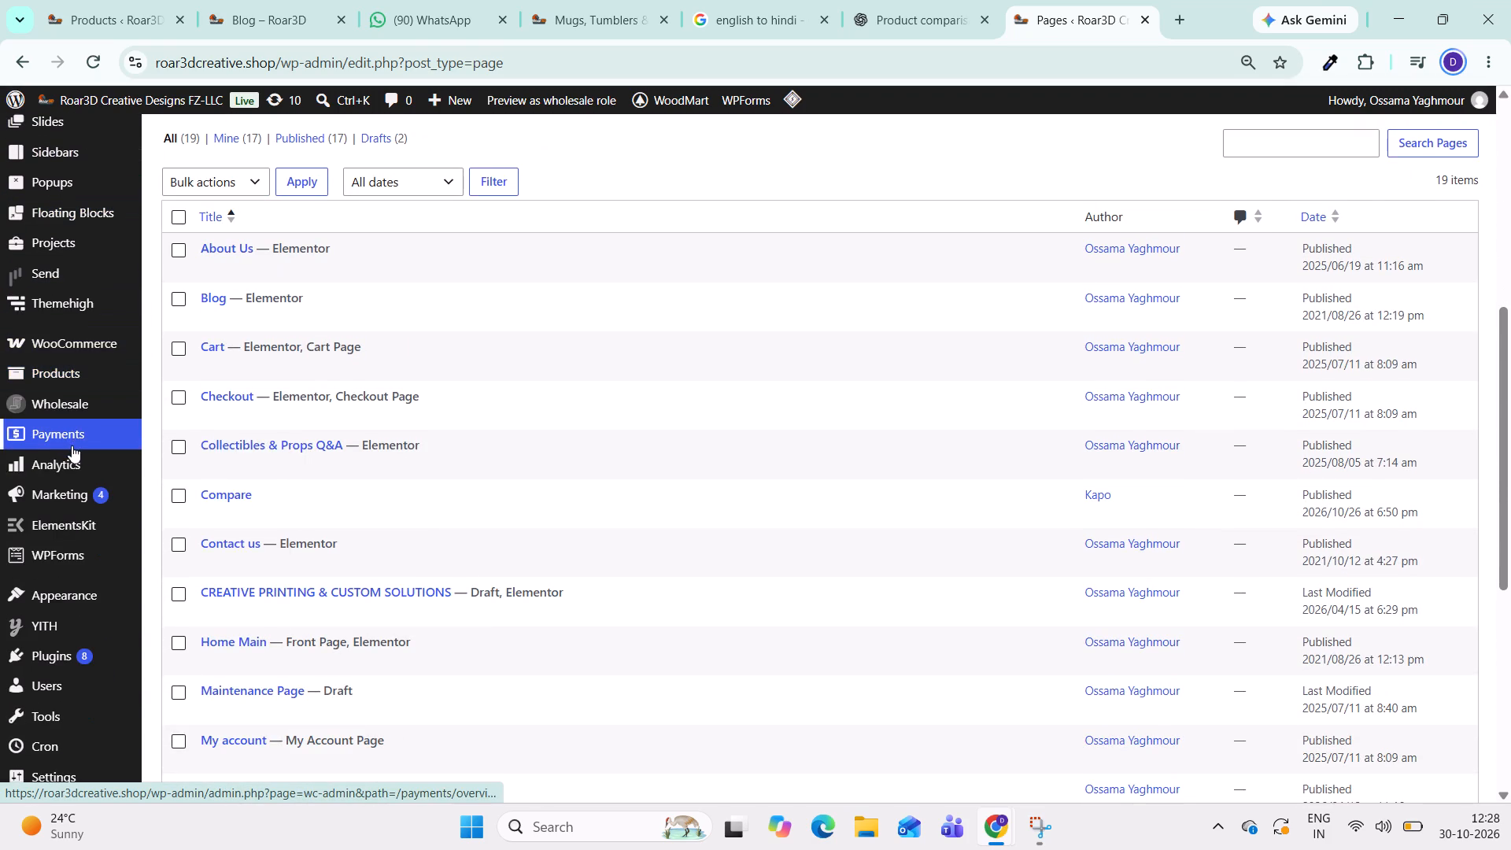
pyautogui.scroll(-2, 669, 459)
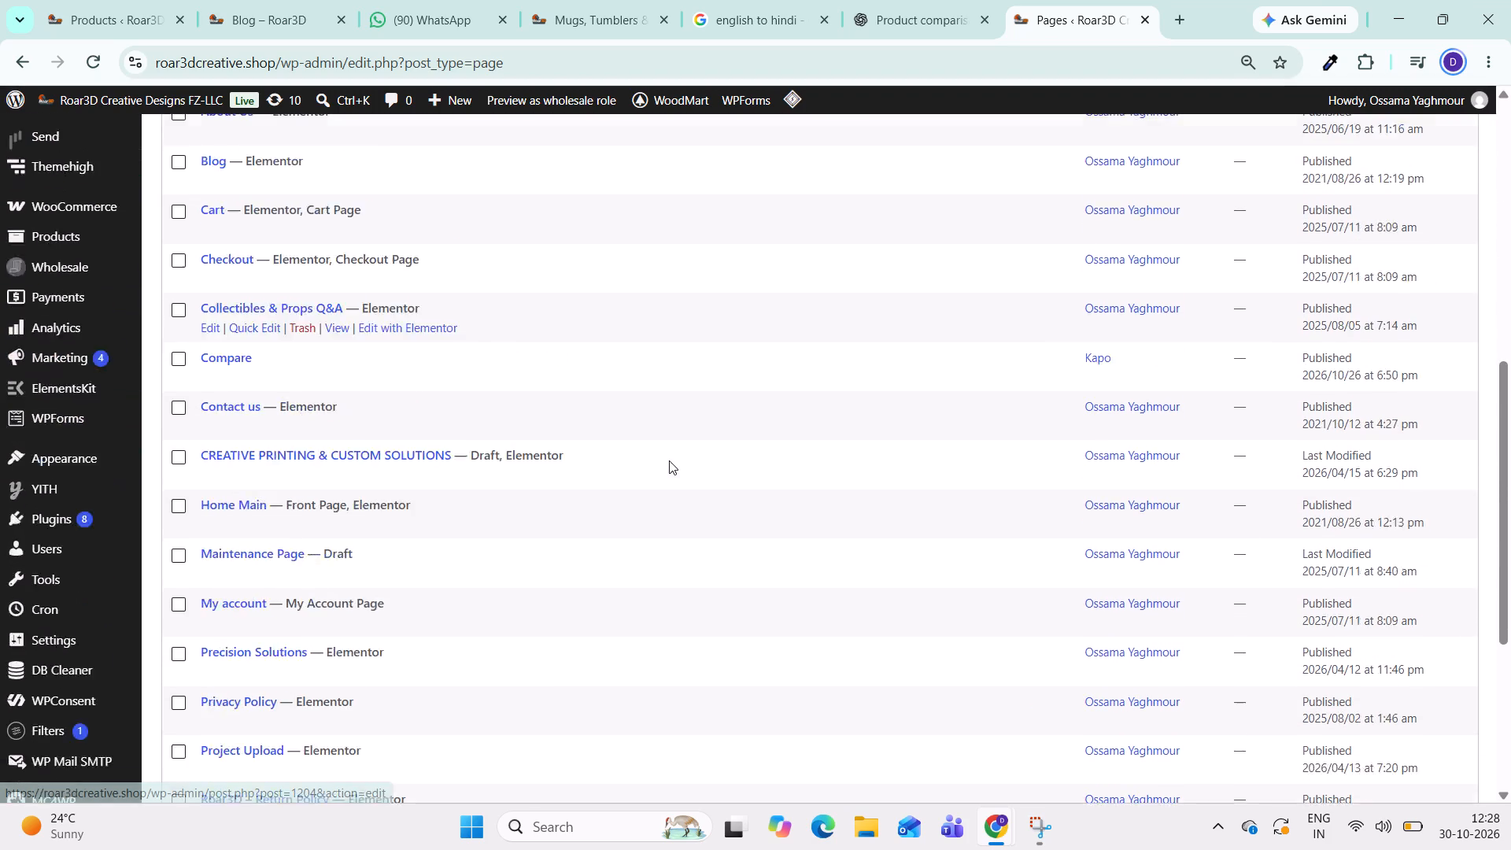
pyautogui.scroll(-3, 669, 460)
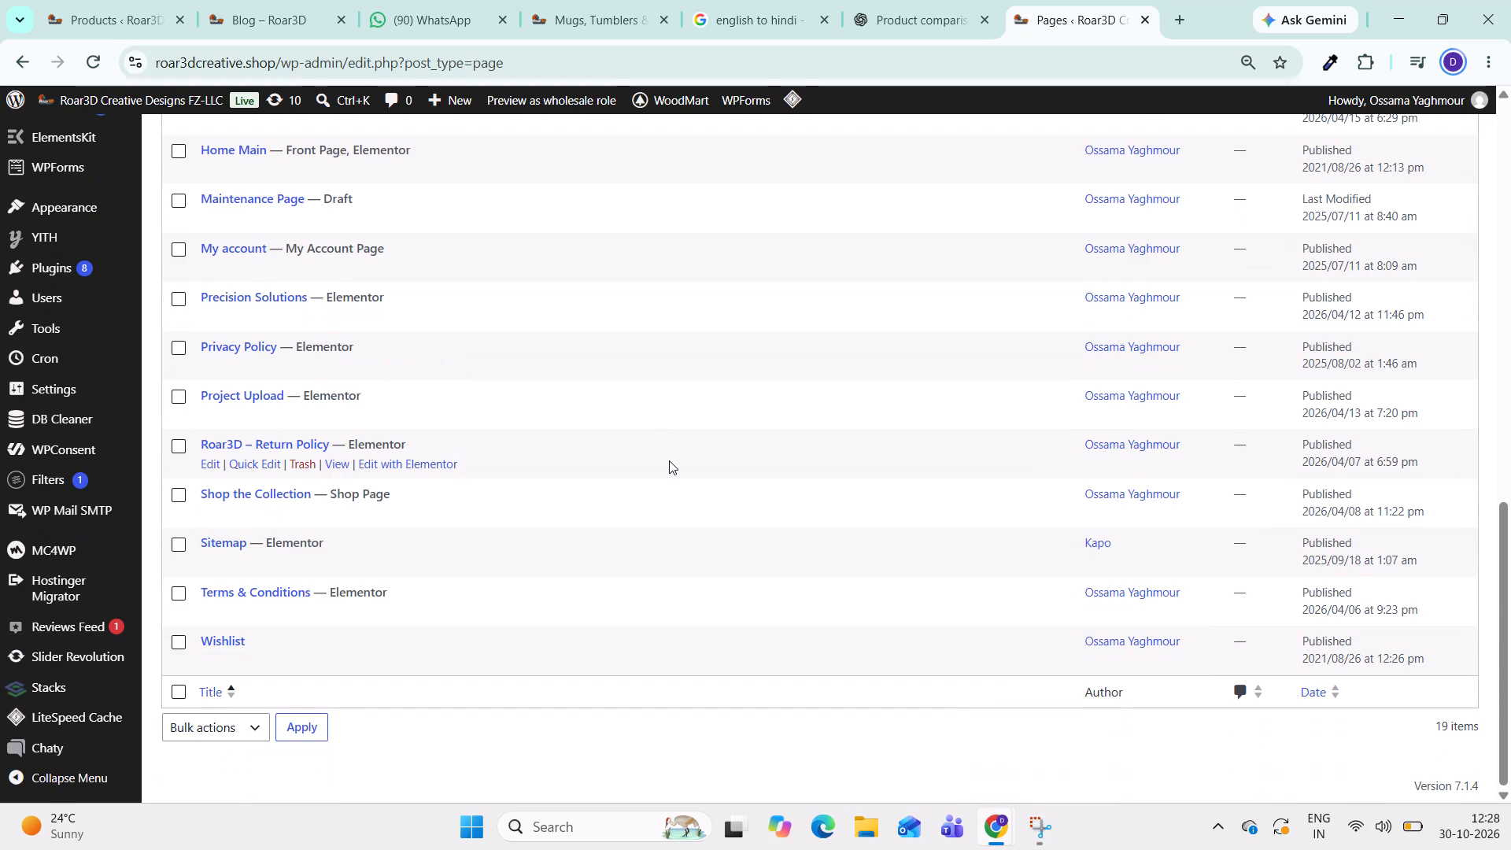
pyautogui.scroll(3, 669, 461)
pyautogui.scroll(-4, 668, 461)
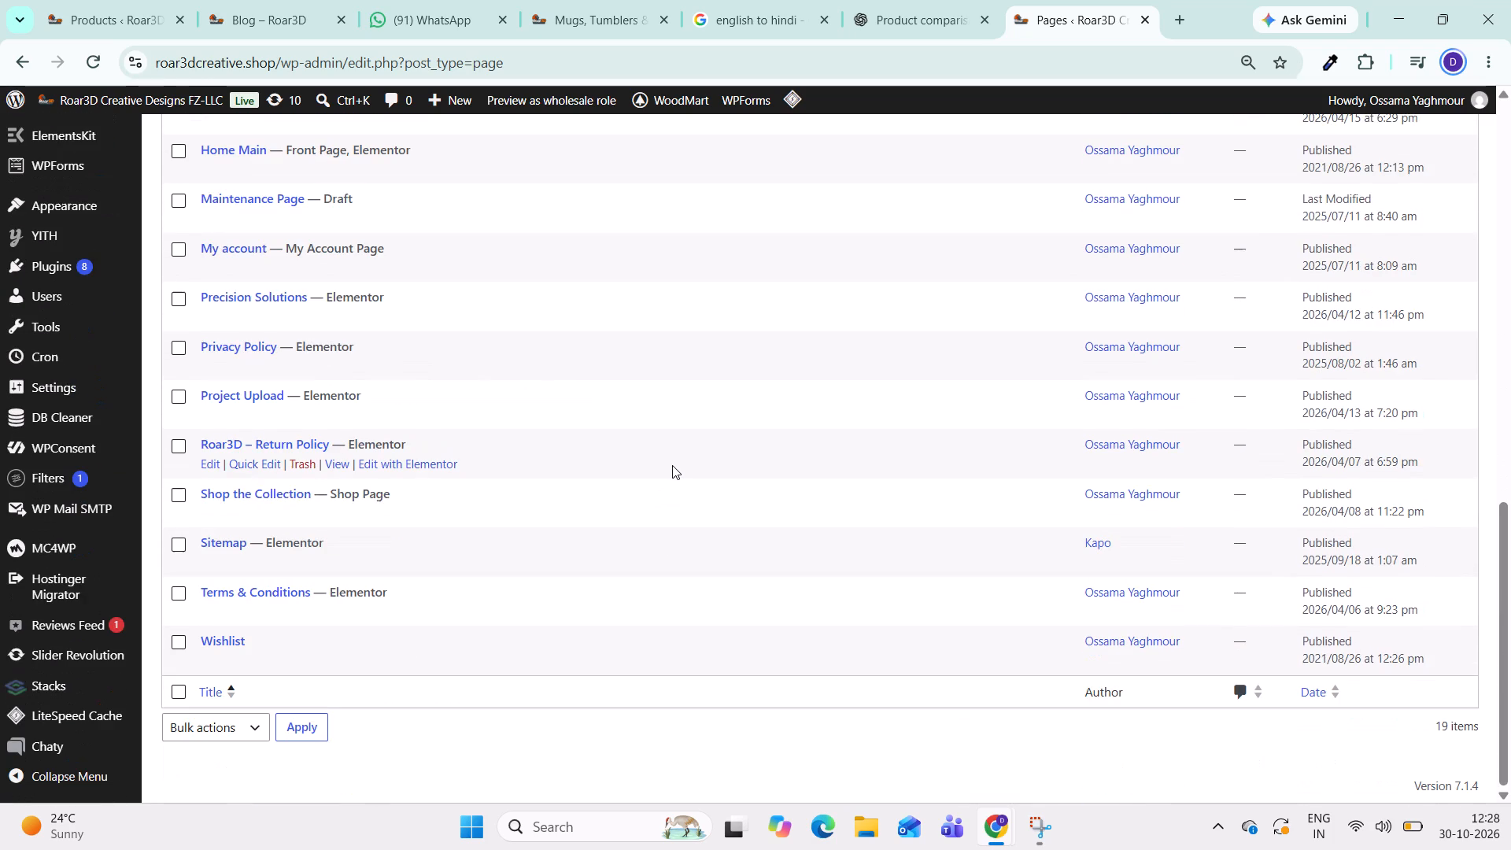
pyautogui.scroll(5, 672, 465)
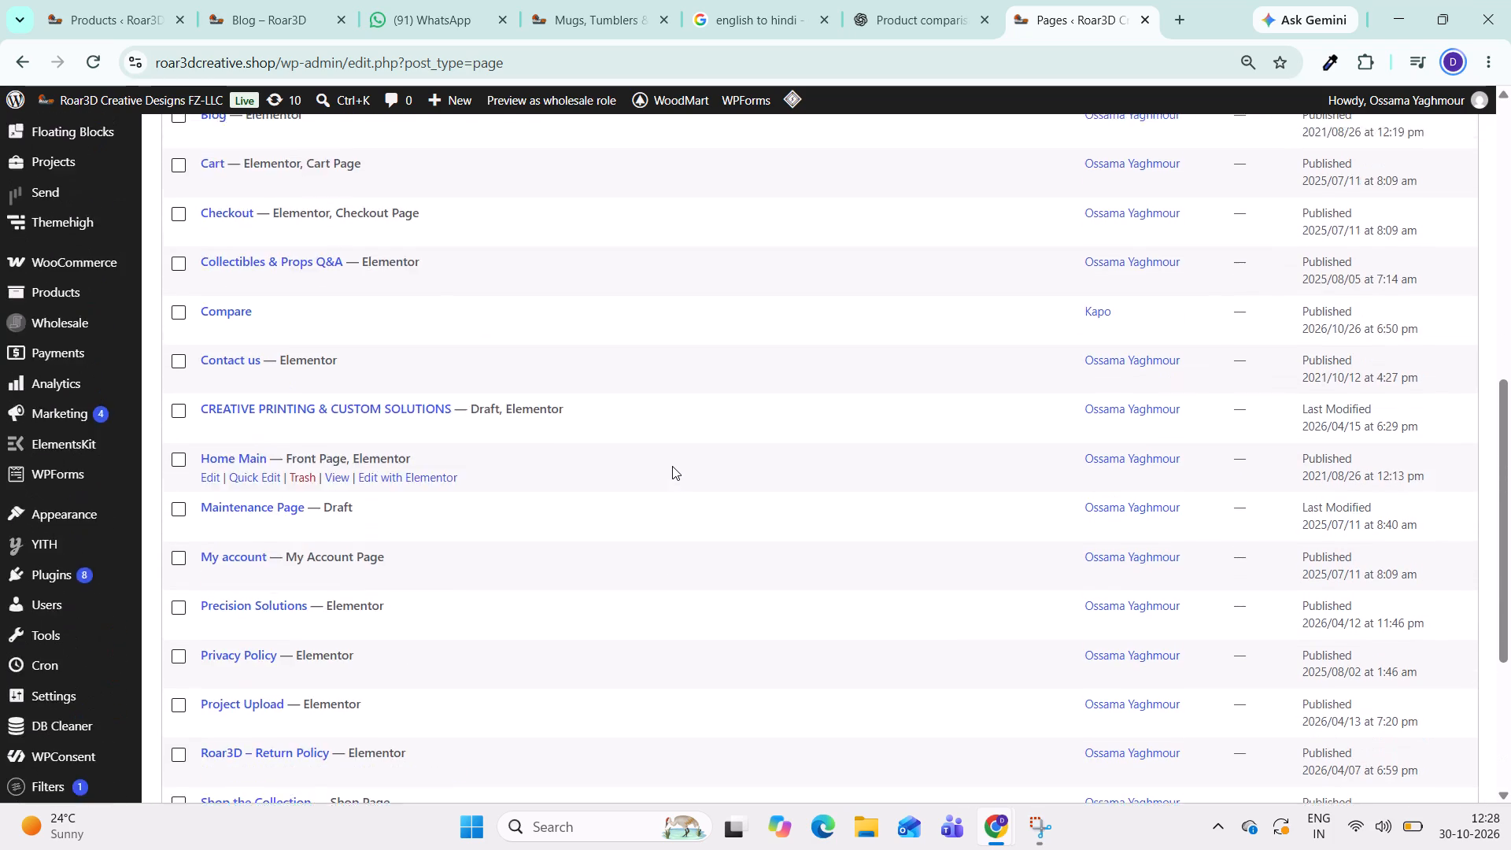
# Open the product categories list in the roar3dcreative.shop WordPress admin and look through the Wholesale Lovers (Bulk) categories.
pyautogui.scroll(1, 672, 466)
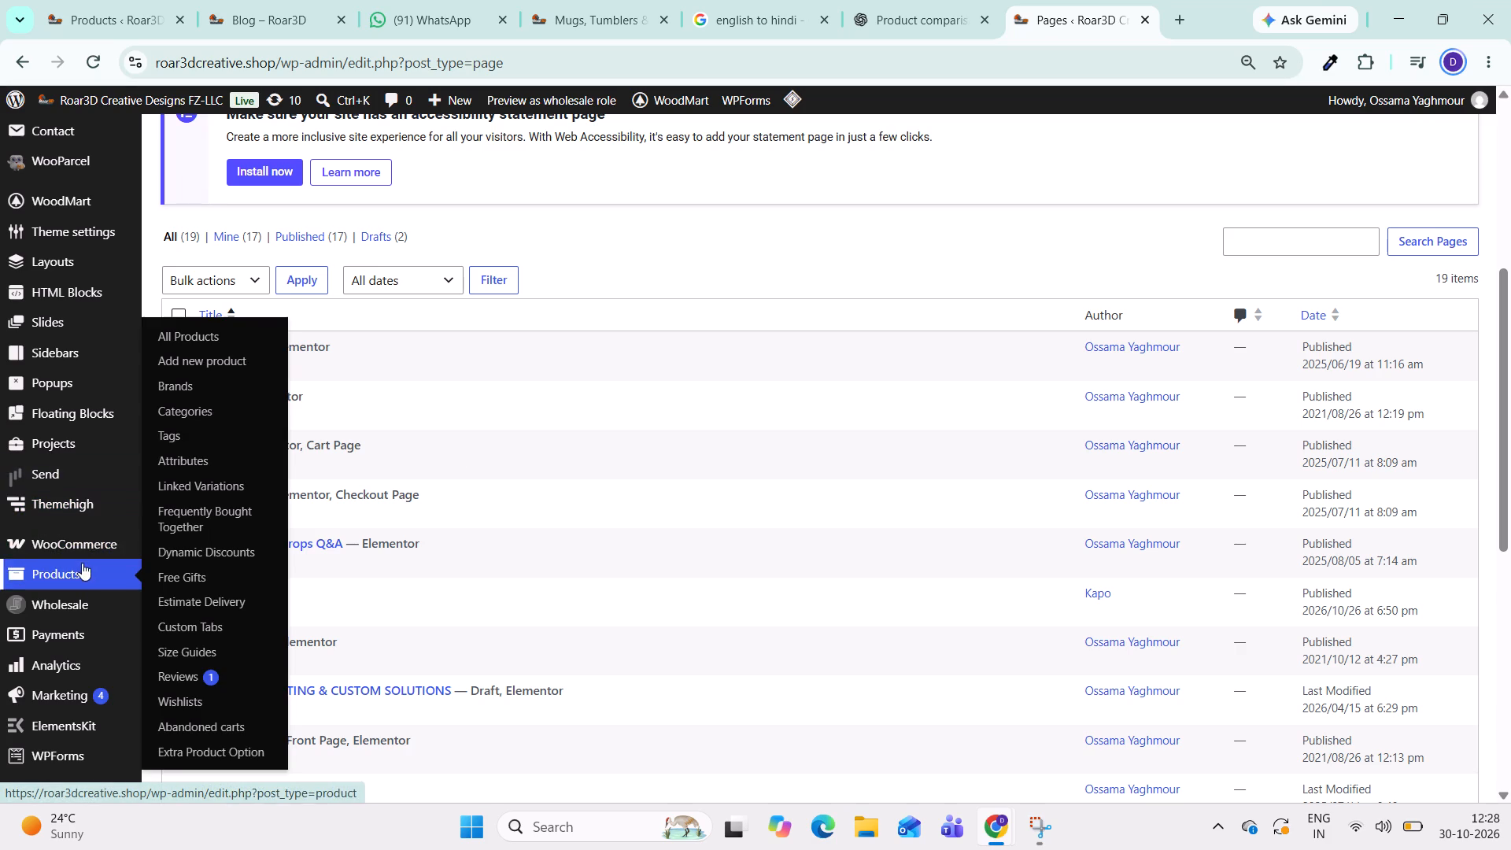
pyautogui.click(183, 404)
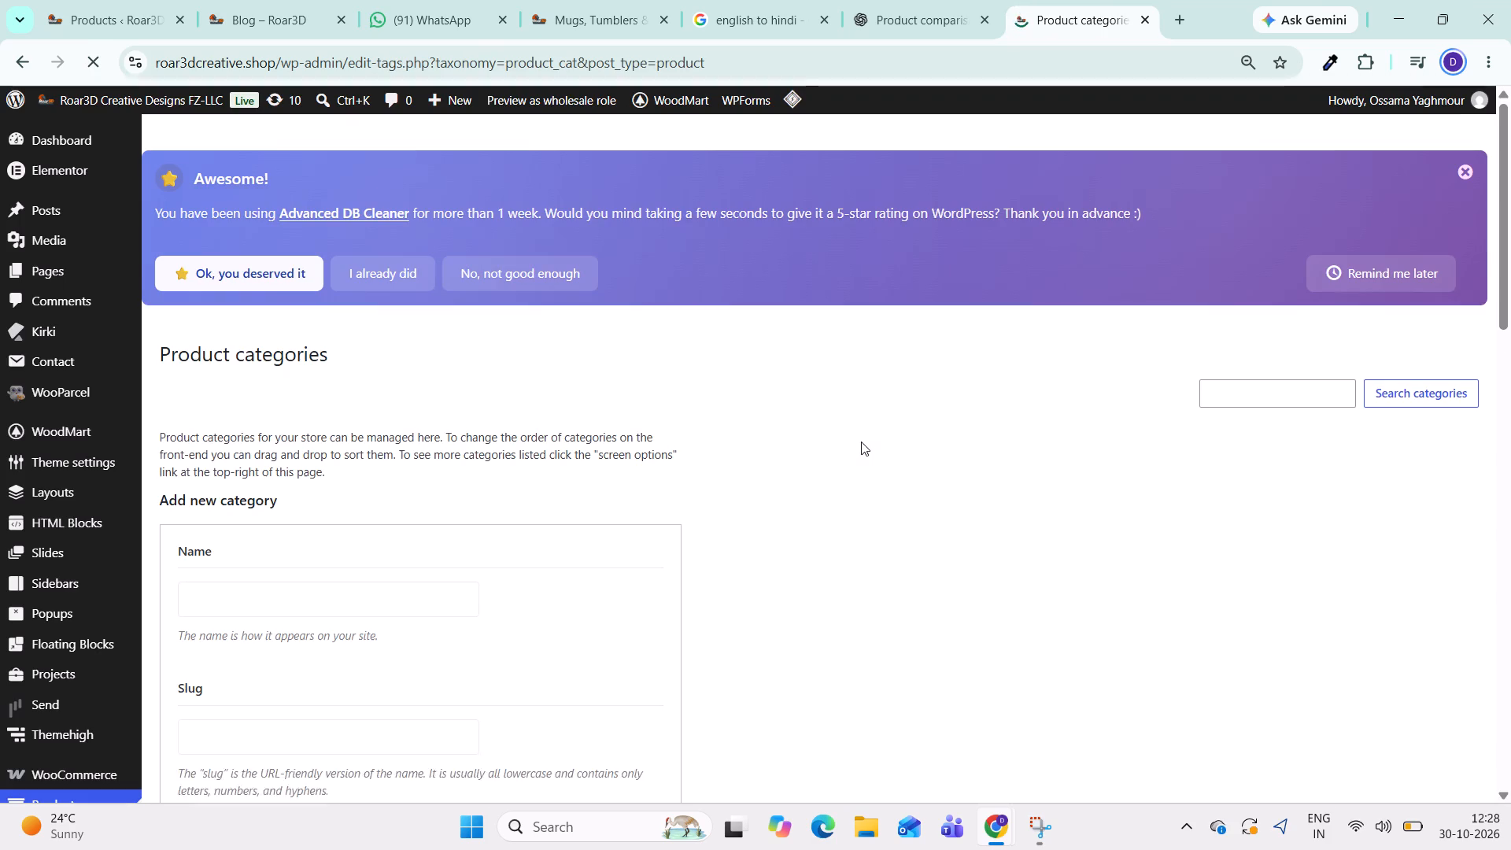
pyautogui.scroll(-2, 864, 448)
pyautogui.scroll(-2, 870, 520)
pyautogui.scroll(-5, 1010, 527)
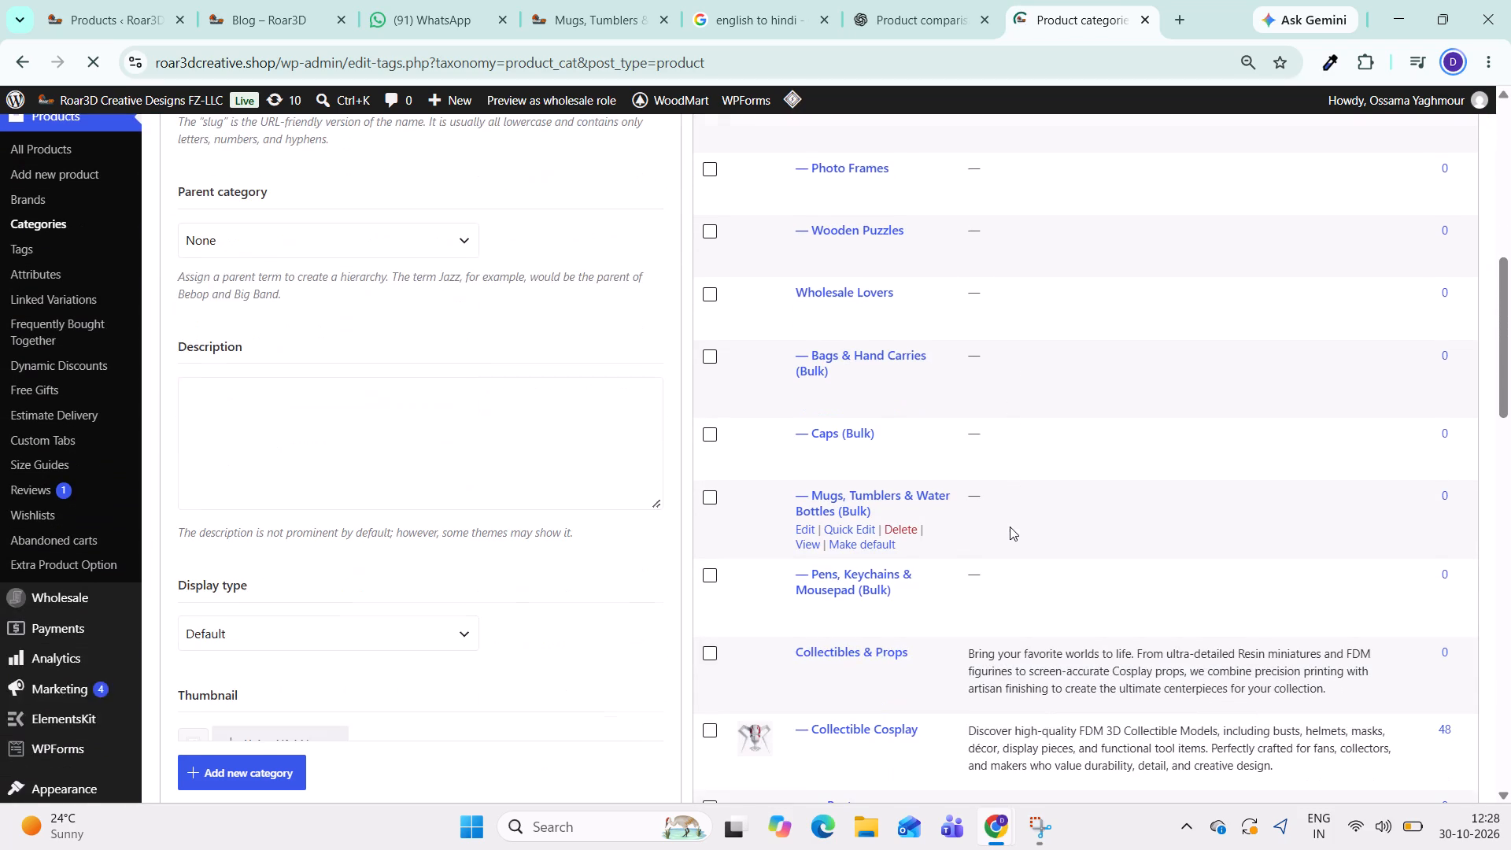
pyautogui.scroll(-2, 1010, 527)
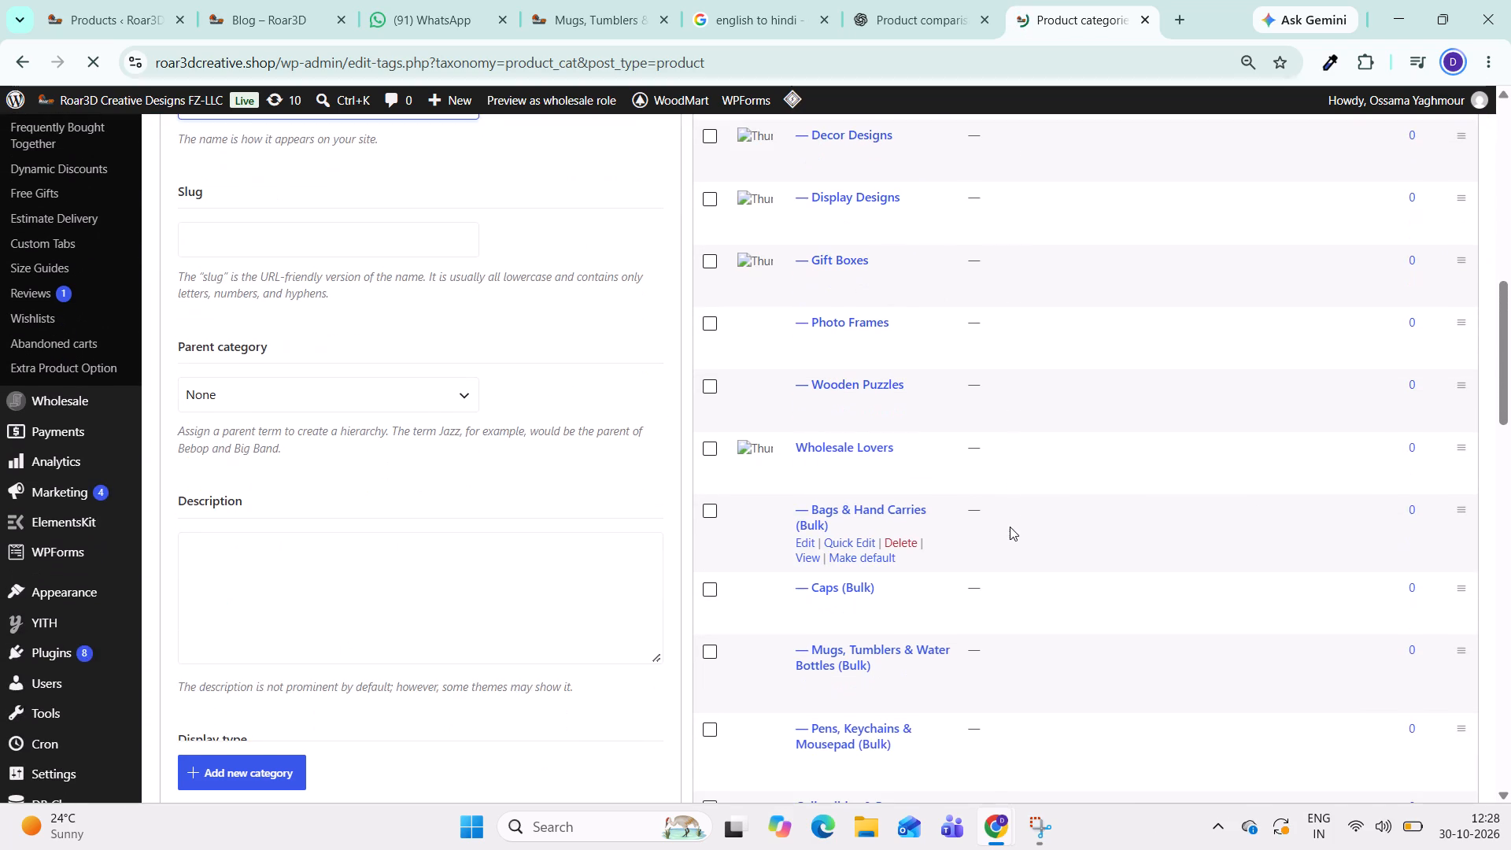
pyautogui.scroll(-1, 1010, 527)
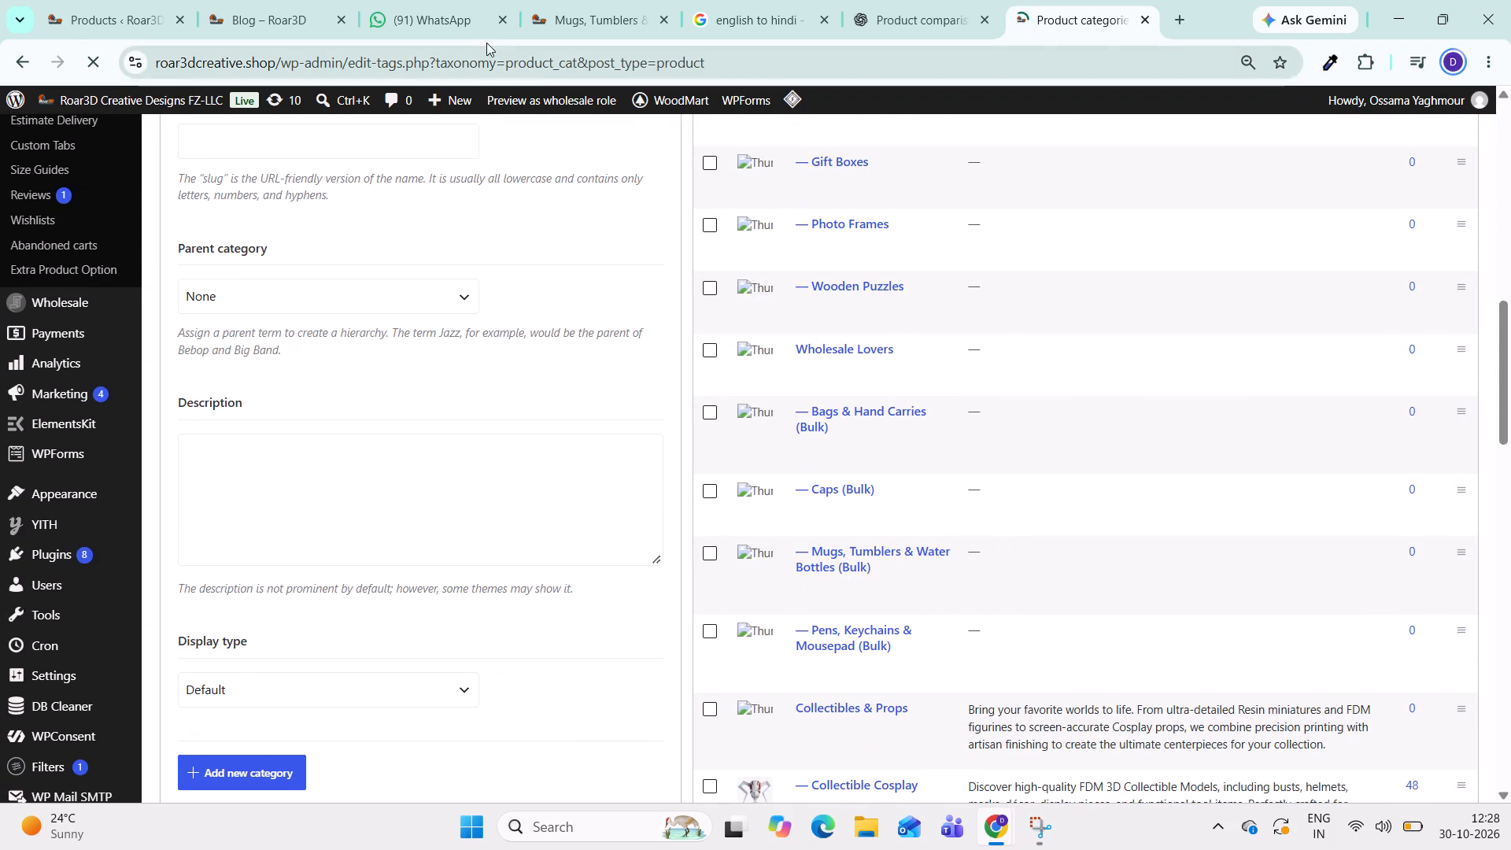
# Check the footer links on the live Mugs, Tumblers & Water Bottles (Bulk) page against the live product categories list.
pyautogui.click(572, 31)
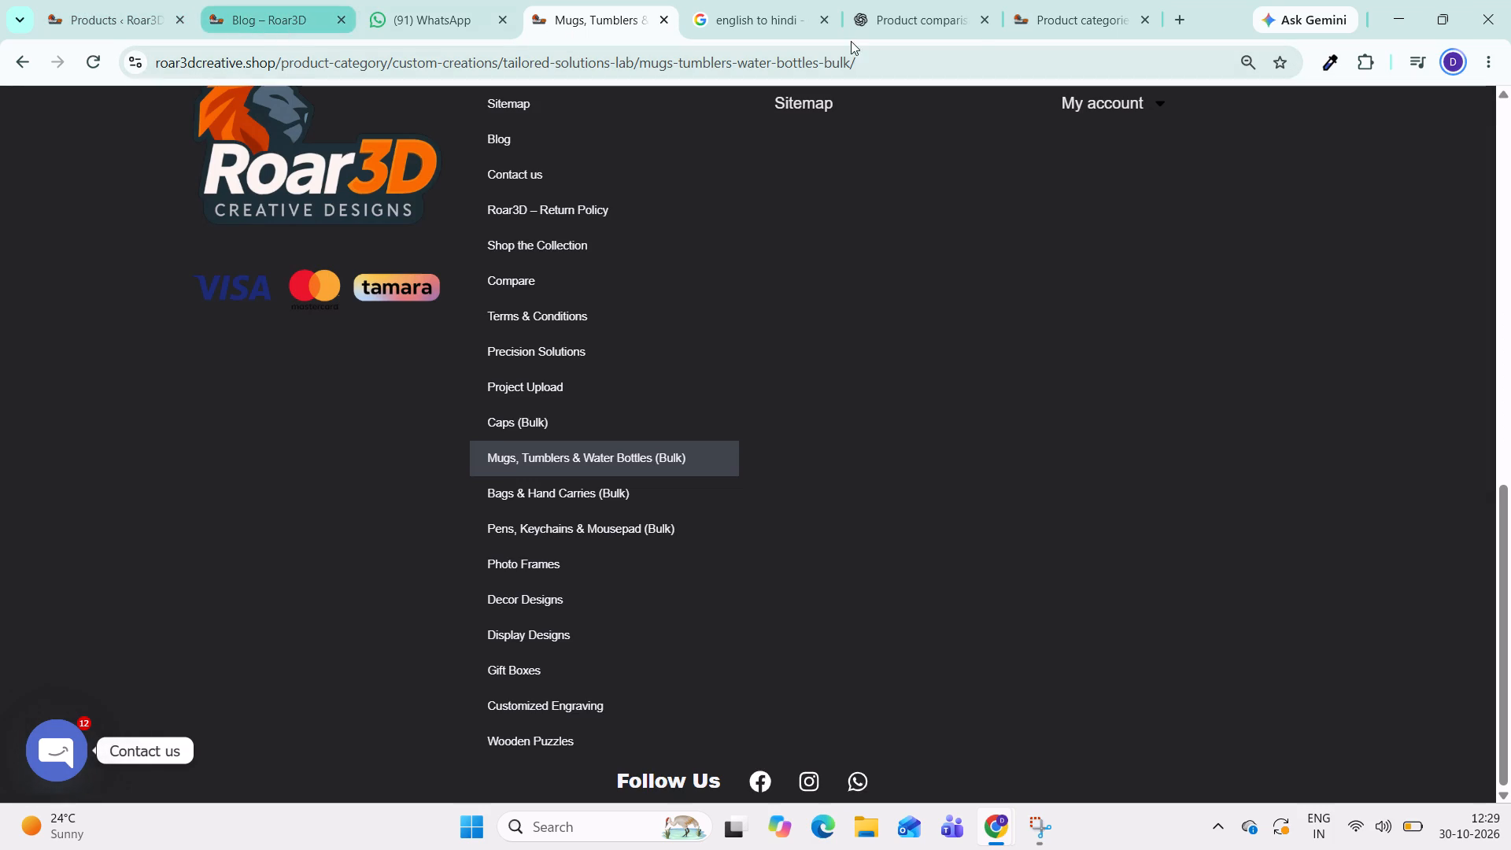
pyautogui.click(1051, 28)
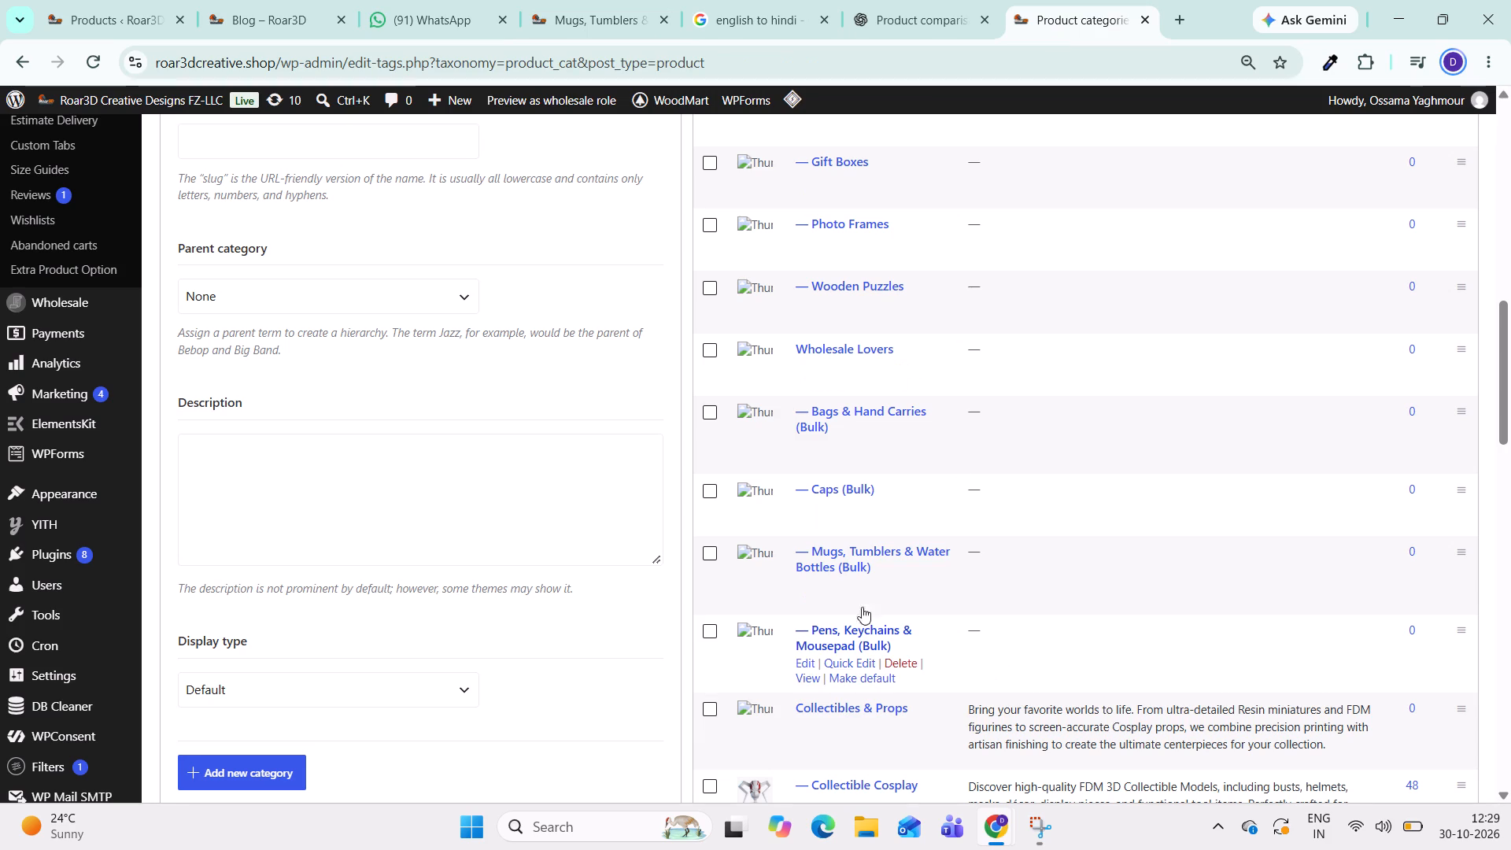
pyautogui.scroll(-1, 875, 571)
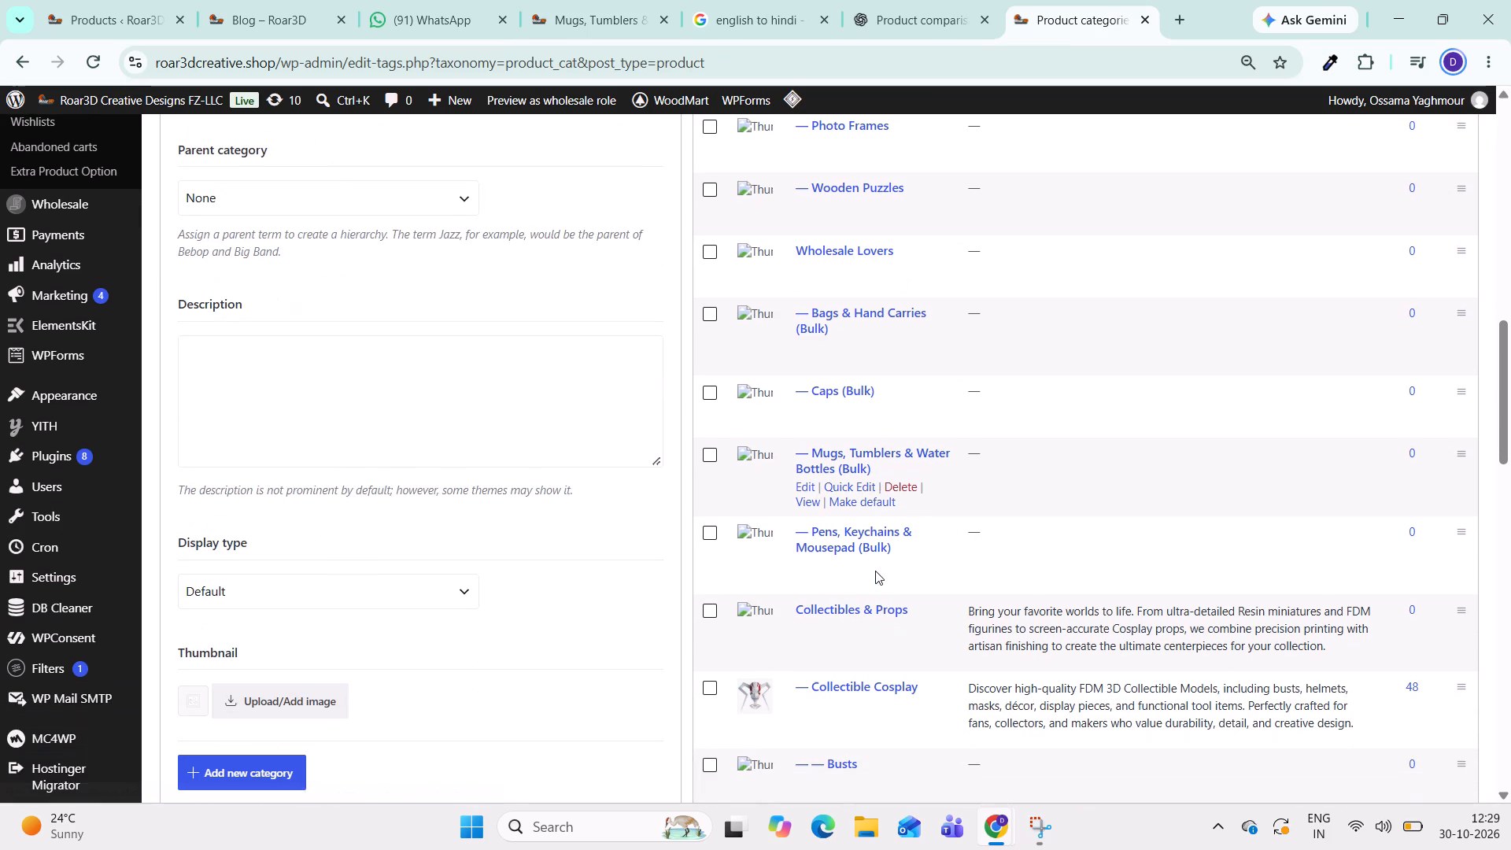
pyautogui.scroll(-4, 863, 542)
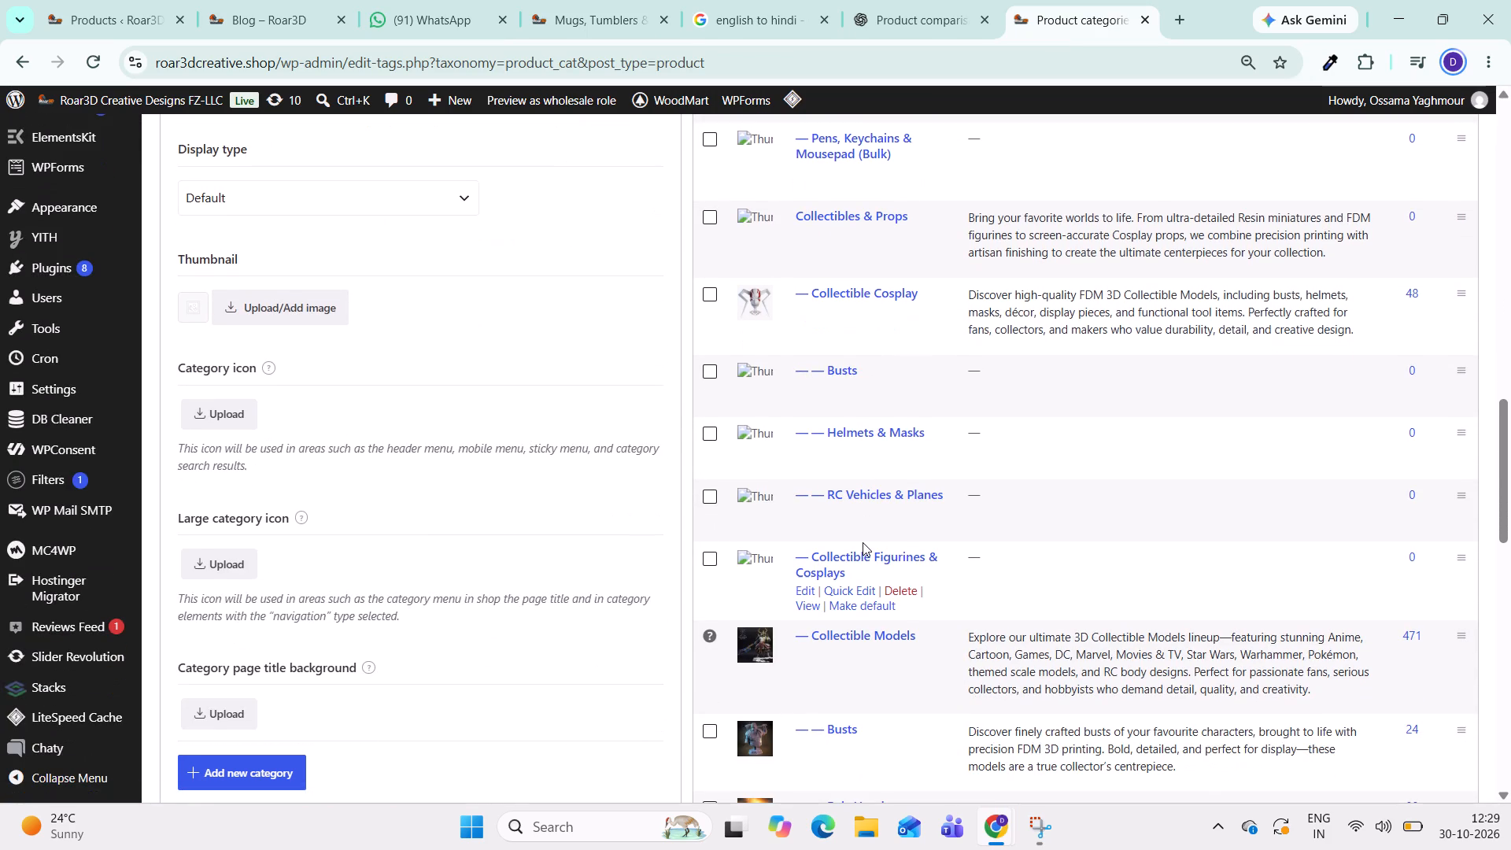
pyautogui.scroll(3, 863, 541)
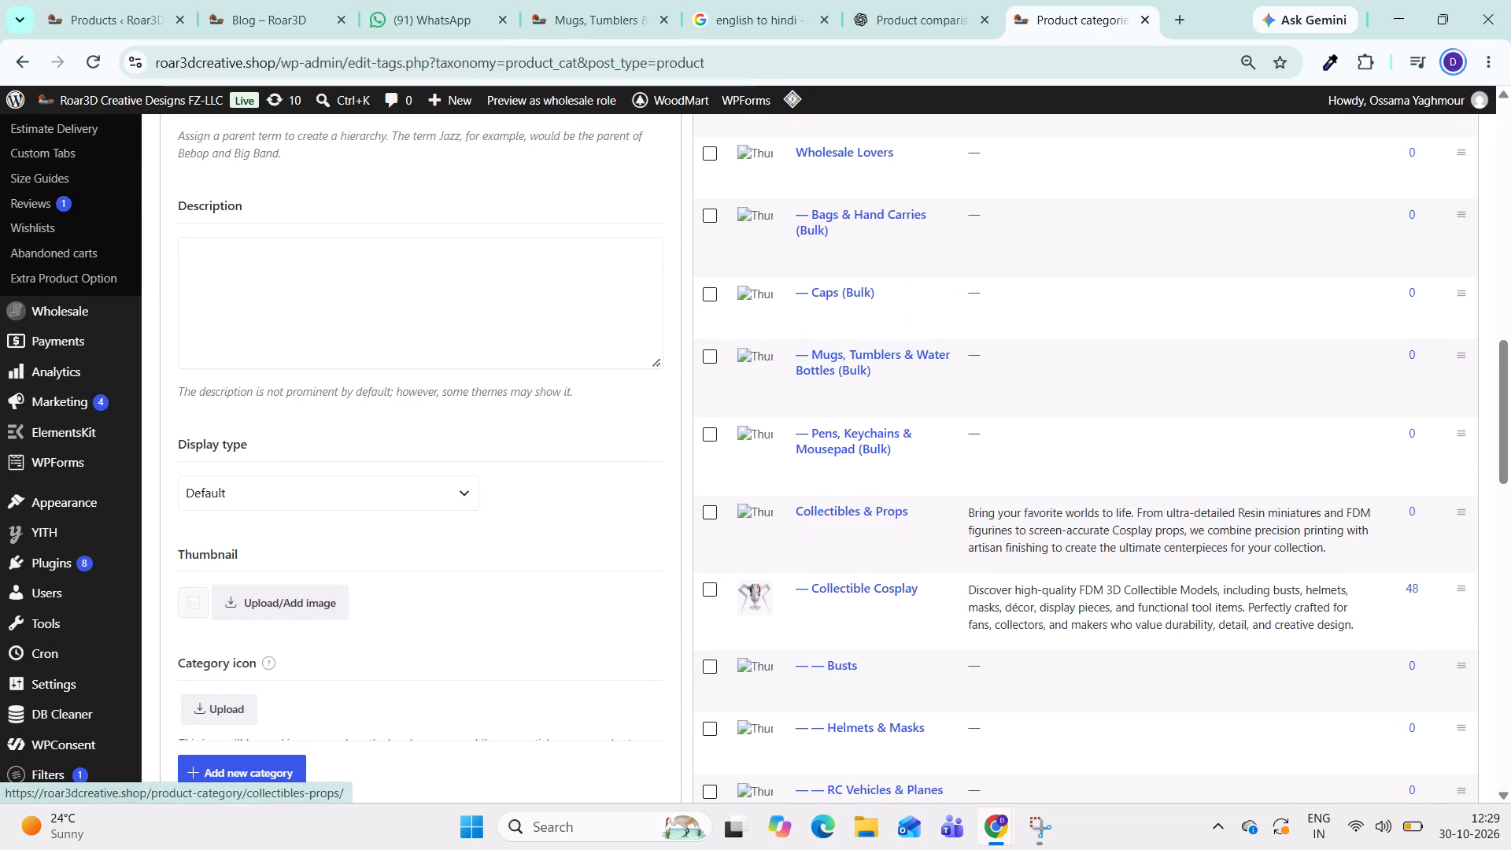
# Open the product categories list in the staging.roar3dcreative.ae WordPress admin and examine its category names.
pyautogui.click(80, 20)
pyautogui.scroll(-3, 112, 612)
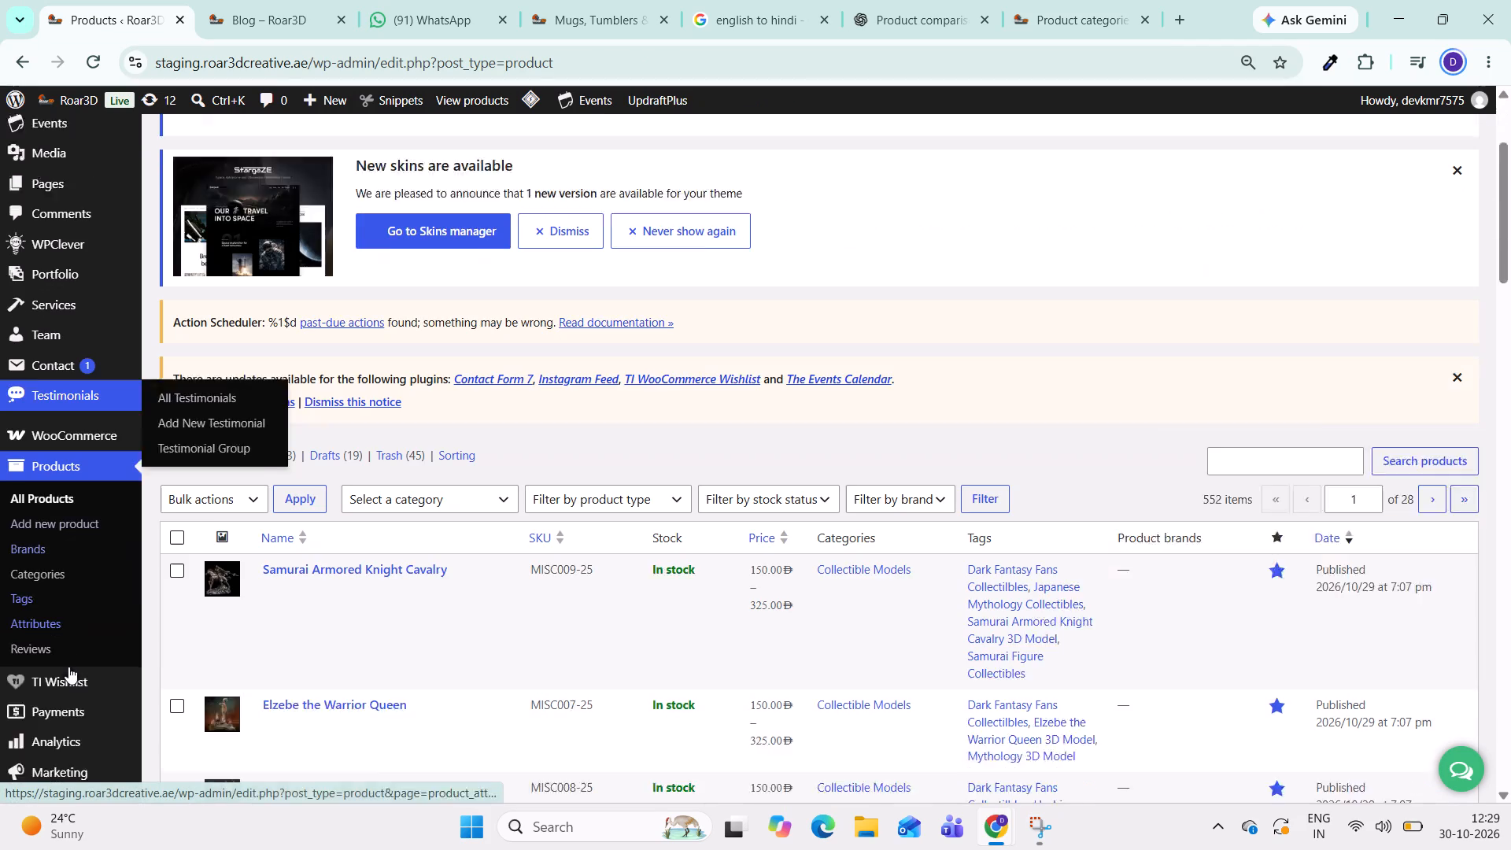
pyautogui.click(50, 469)
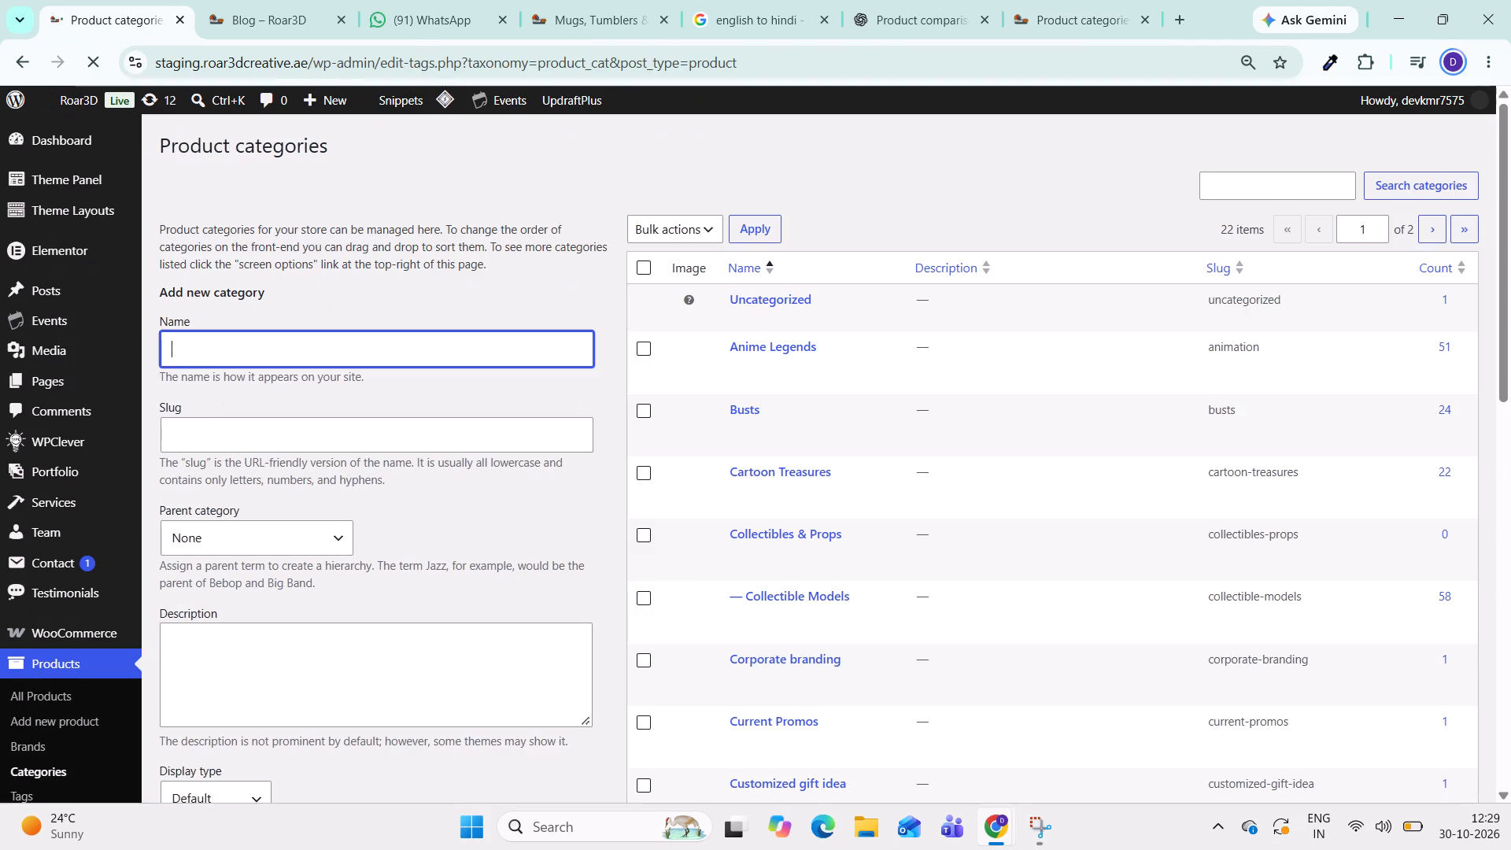
pyautogui.scroll(-2, 601, 460)
pyautogui.scroll(-2, 789, 515)
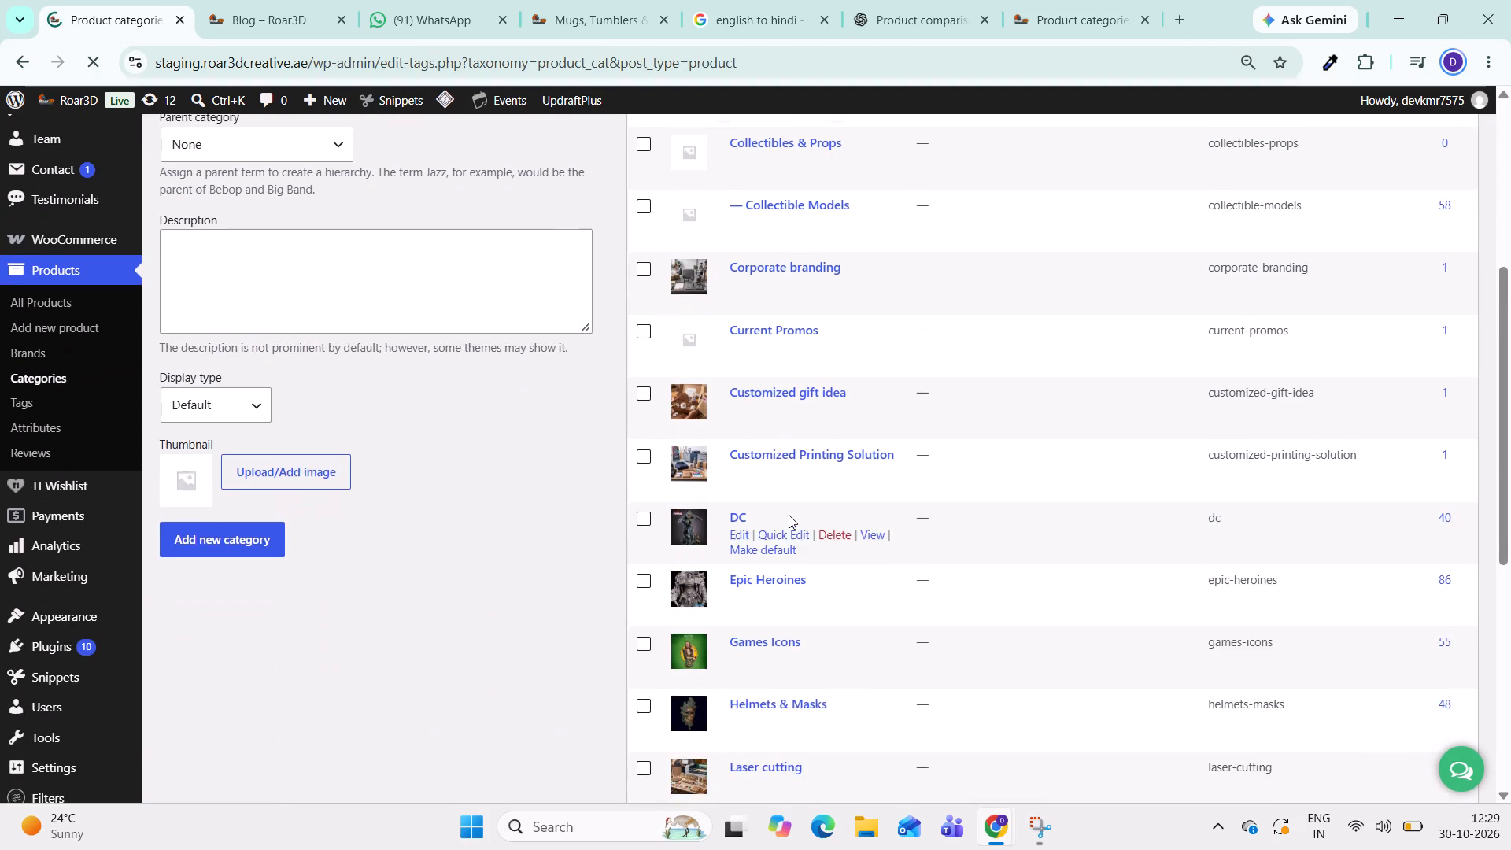
pyautogui.scroll(2, 789, 511)
pyautogui.scroll(-2, 507, 531)
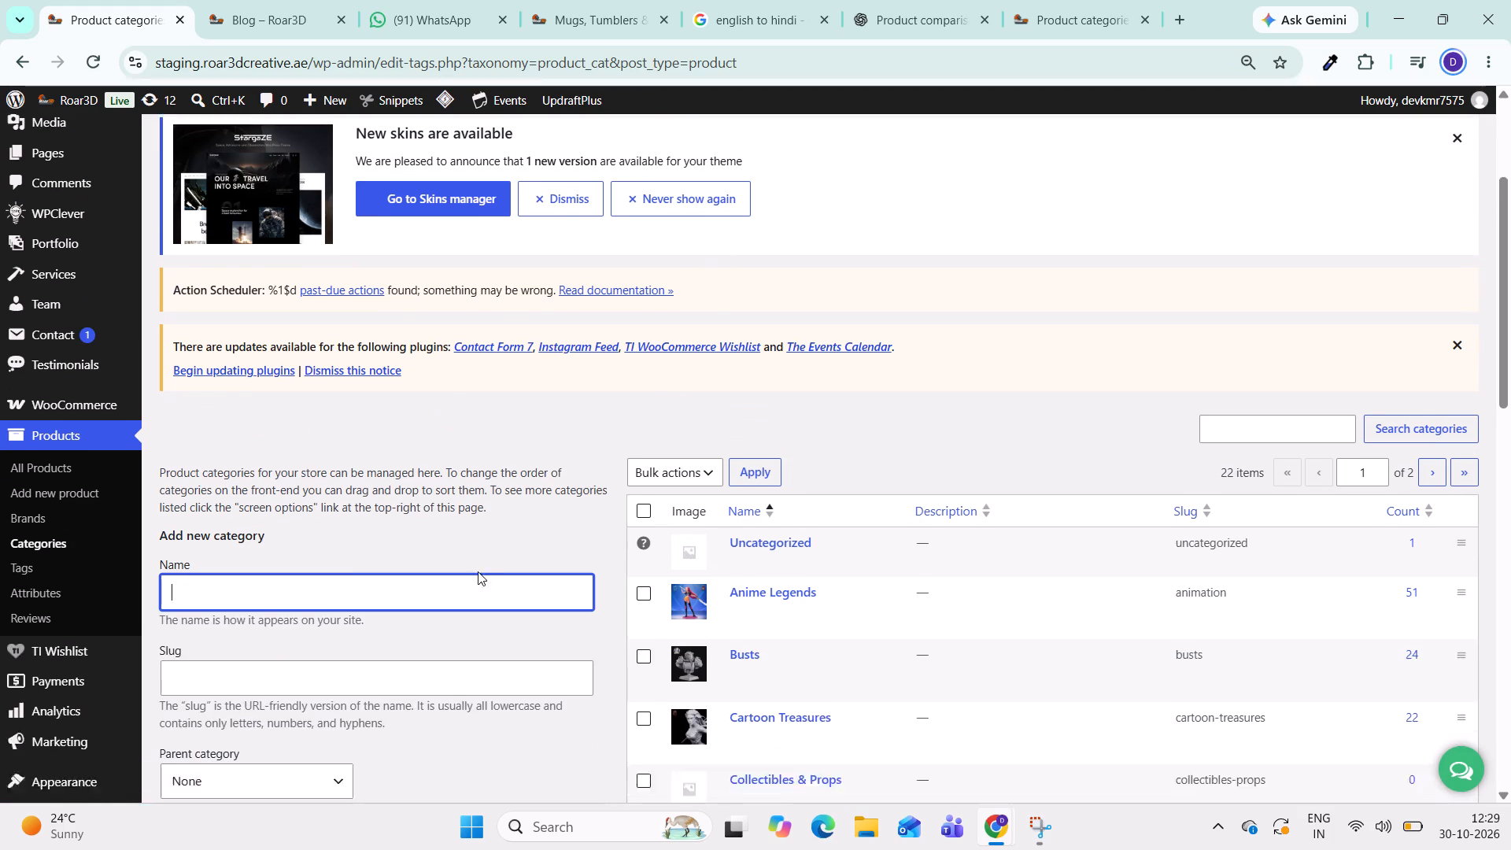
pyautogui.scroll(-3, 476, 571)
pyautogui.scroll(3, 476, 571)
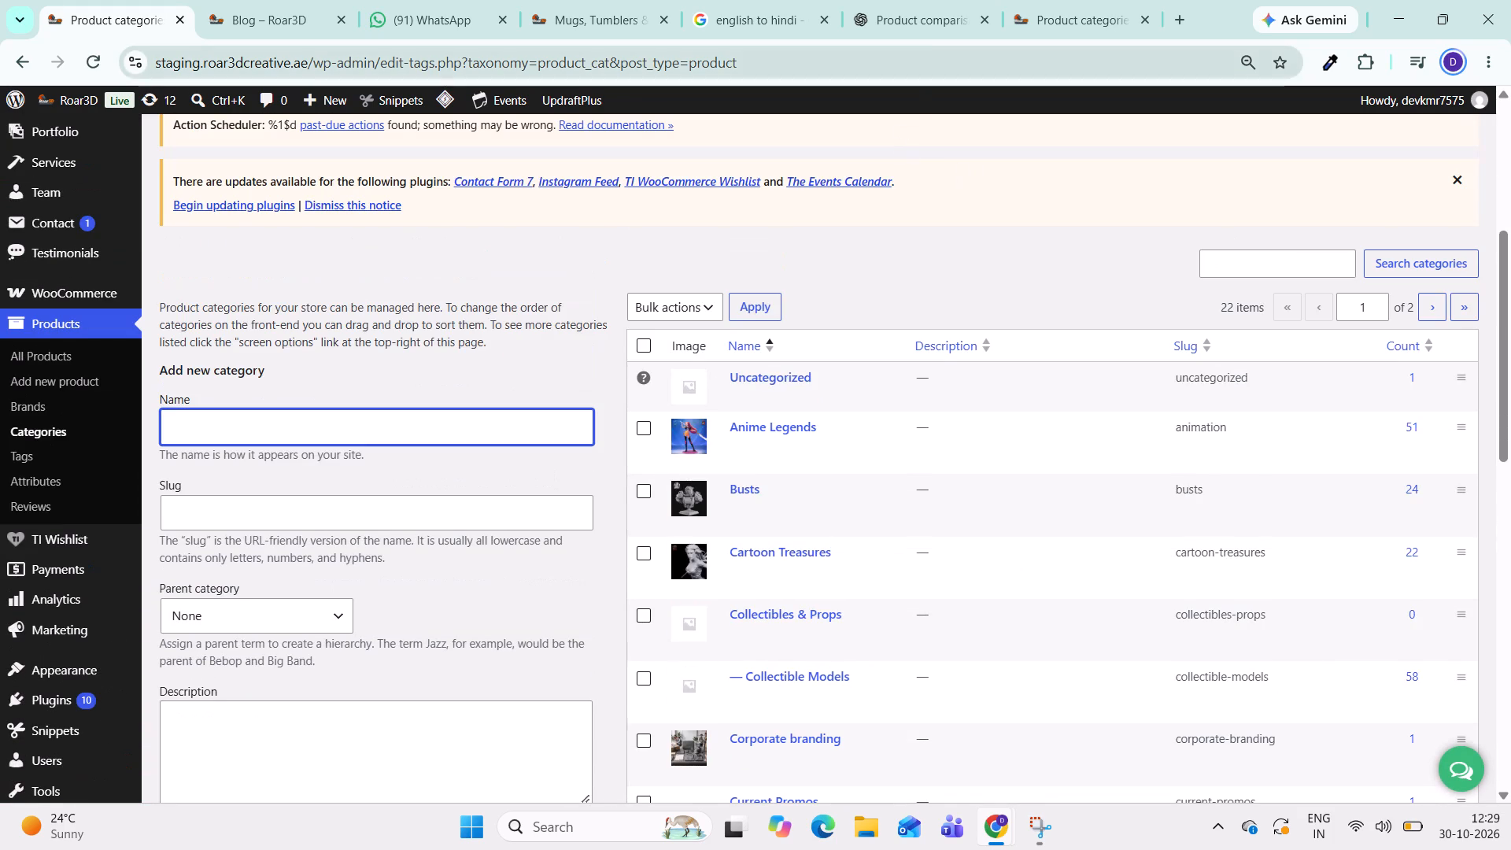
# Return to the live Mugs, Tumblers & Water Bottles (Bulk) page and try to copy that category's link text from the footer list.
pyautogui.click(1070, 24)
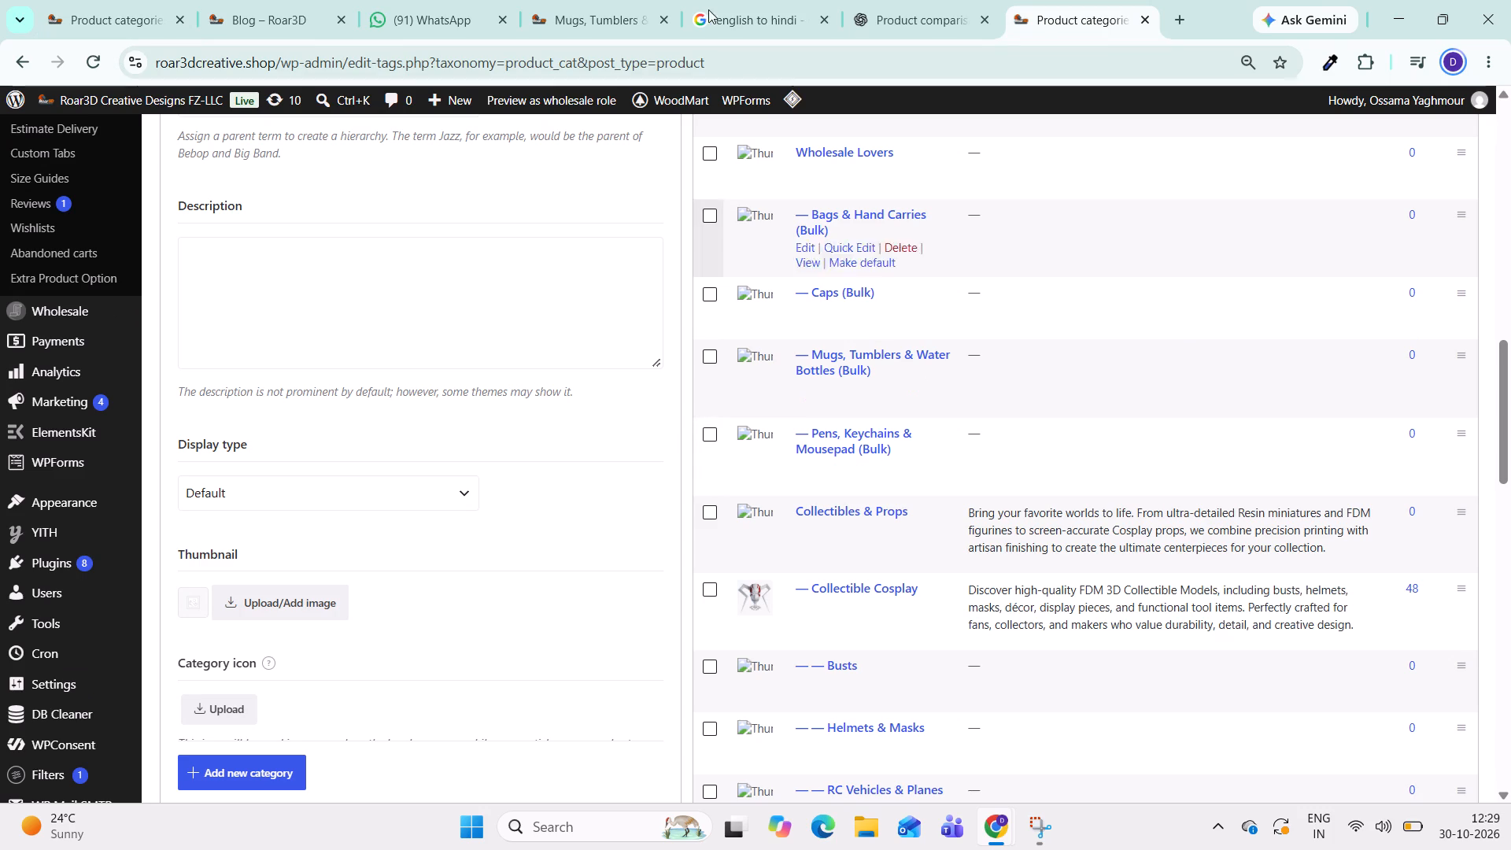
pyautogui.click(608, 35)
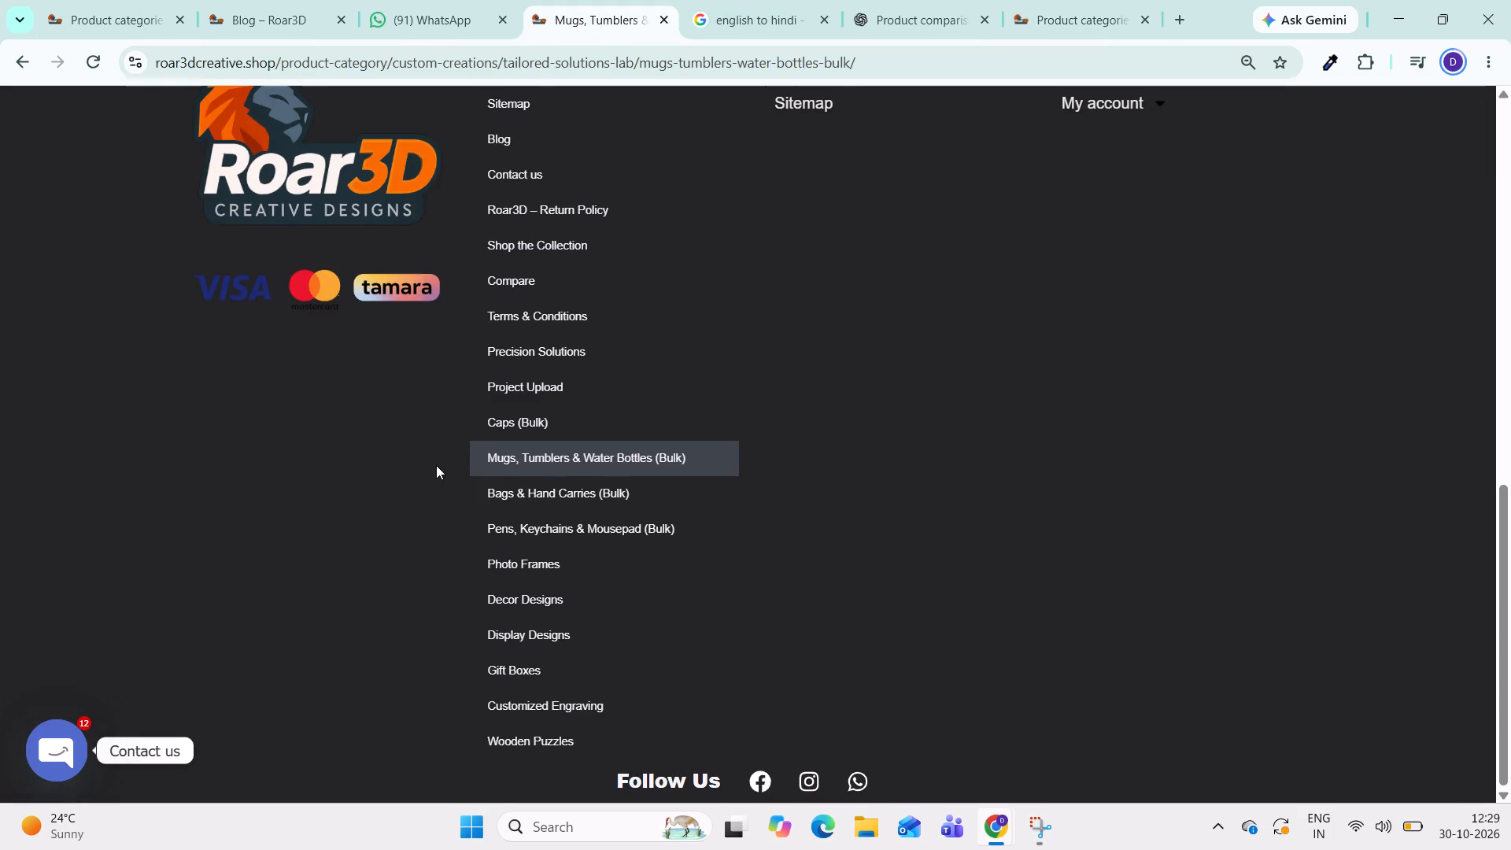
pyautogui.moveTo(479, 456); pyautogui.dragTo(709, 460)
pyautogui.moveTo(914, 475); pyautogui.dragTo(589, 475)
pyautogui.moveTo(589, 475); pyautogui.dragTo(475, 462)
pyautogui.hotkey('ctrl', 'c')
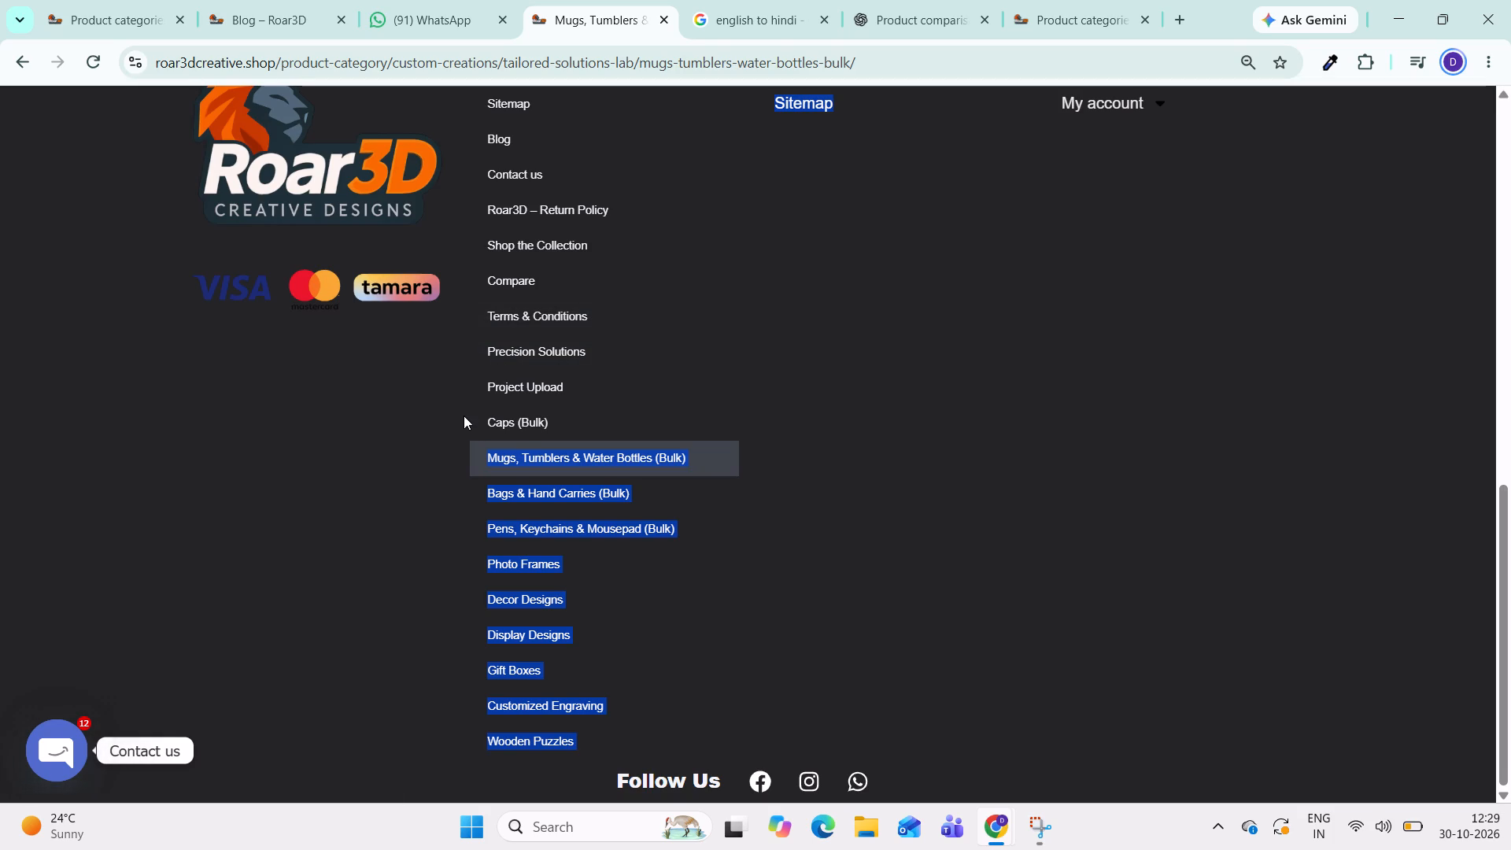
# Highlight the footer links from Caps (Bulk) through Wooden Puzzles.
pyautogui.moveTo(463, 412); pyautogui.dragTo(715, 743)
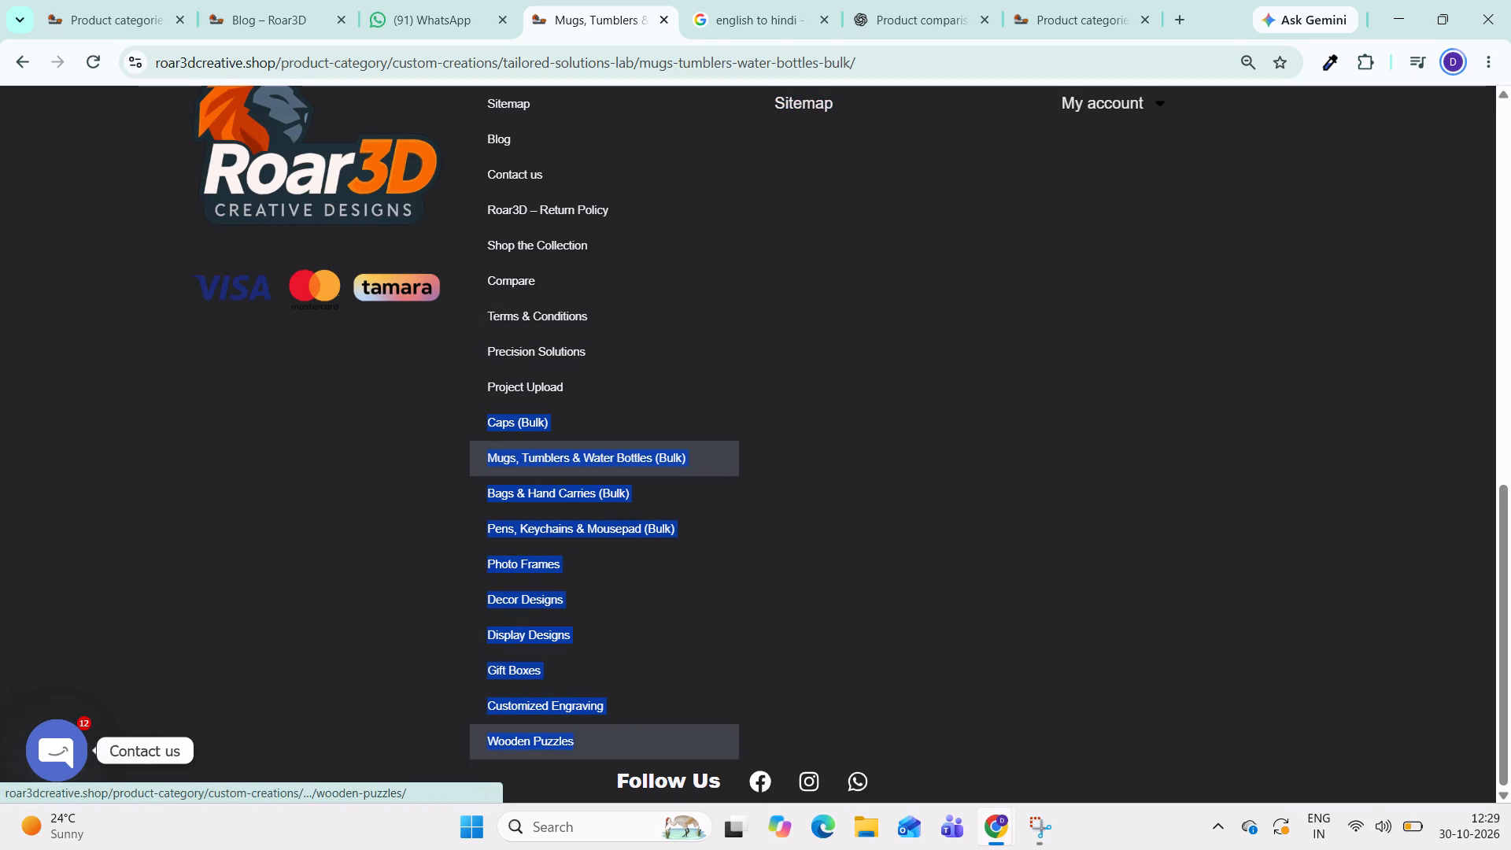
pyautogui.moveTo(715, 743); pyautogui.dragTo(715, 745)
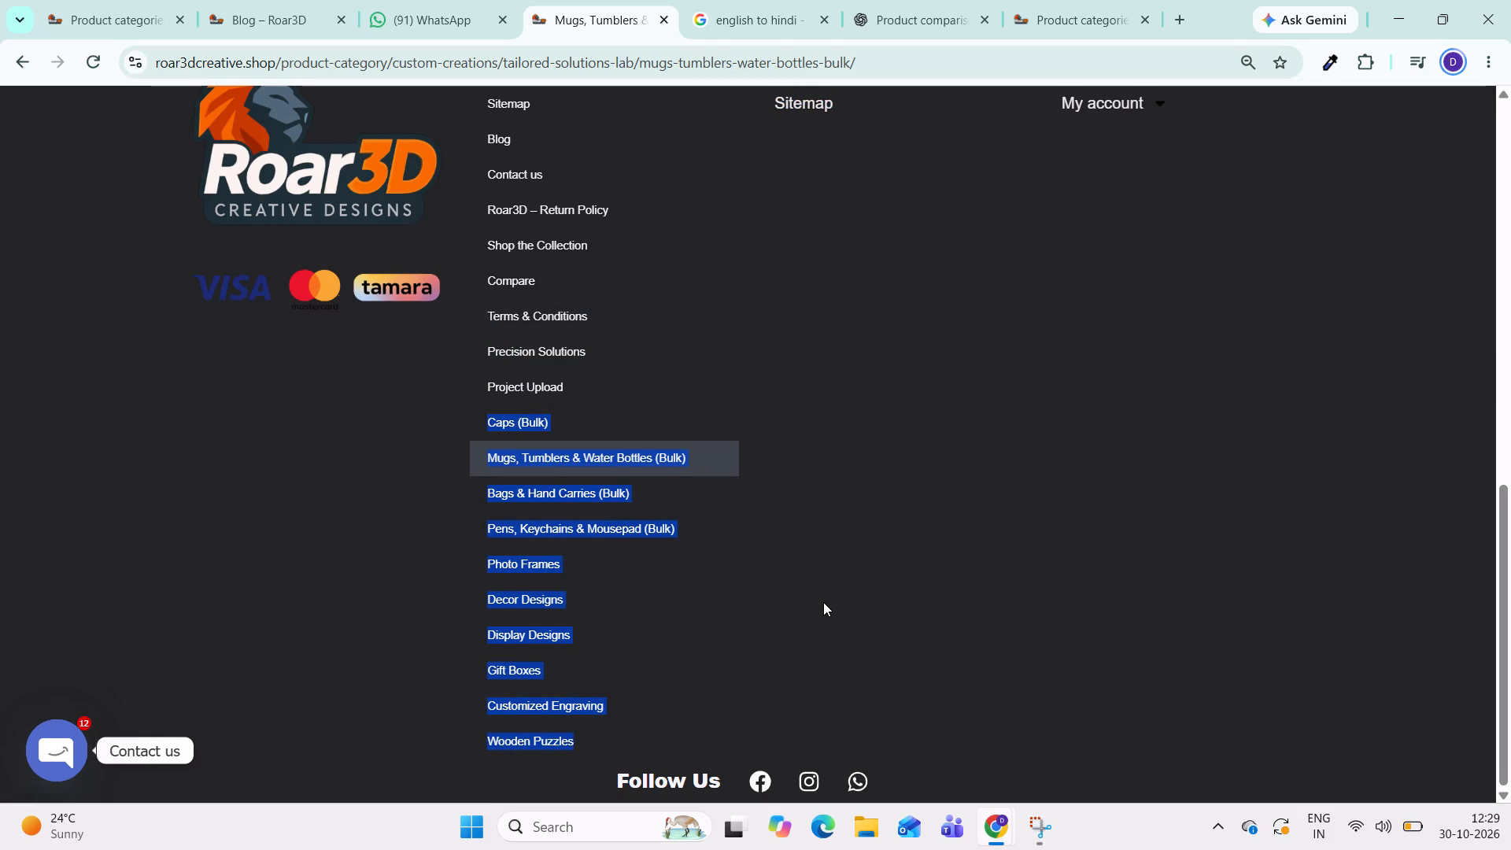
# Revisit the staging site's product categories list and view the top of its Blog page.
pyautogui.scroll(5, 881, 481)
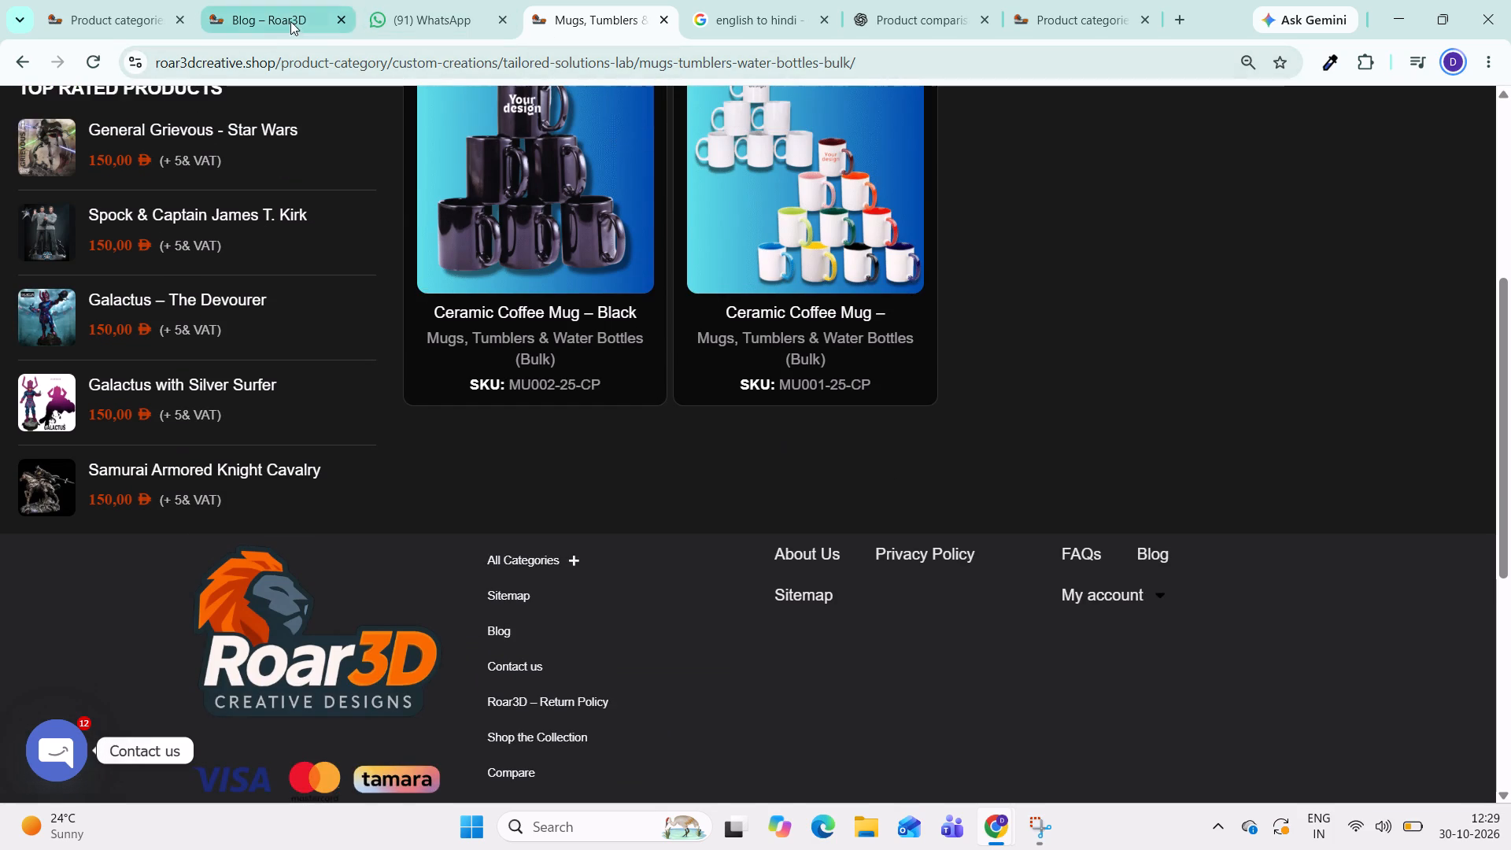
pyautogui.click(136, 24)
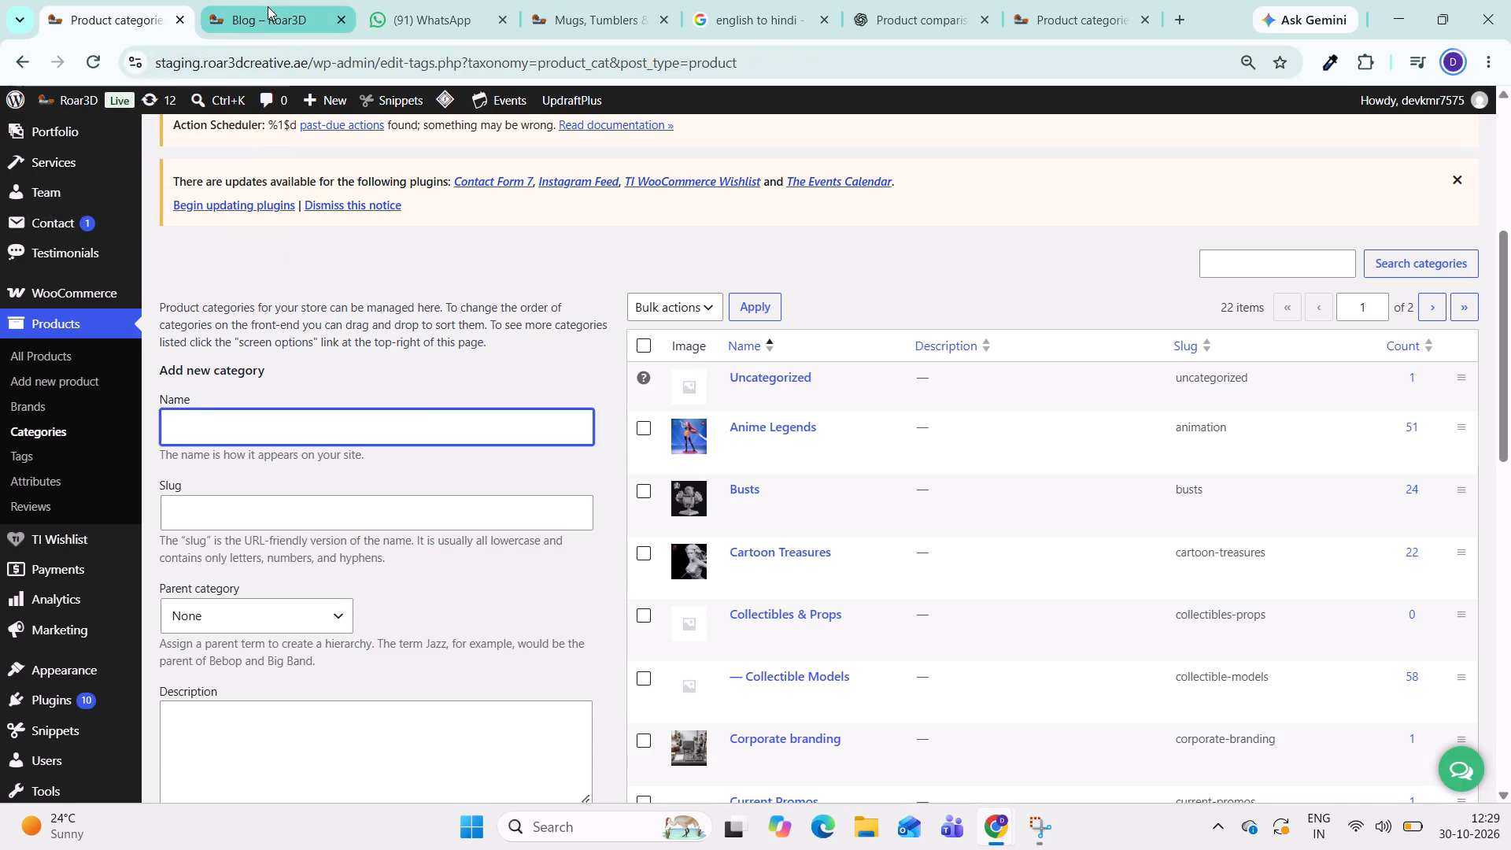
pyautogui.click(264, 13)
pyautogui.scroll(4, 602, 231)
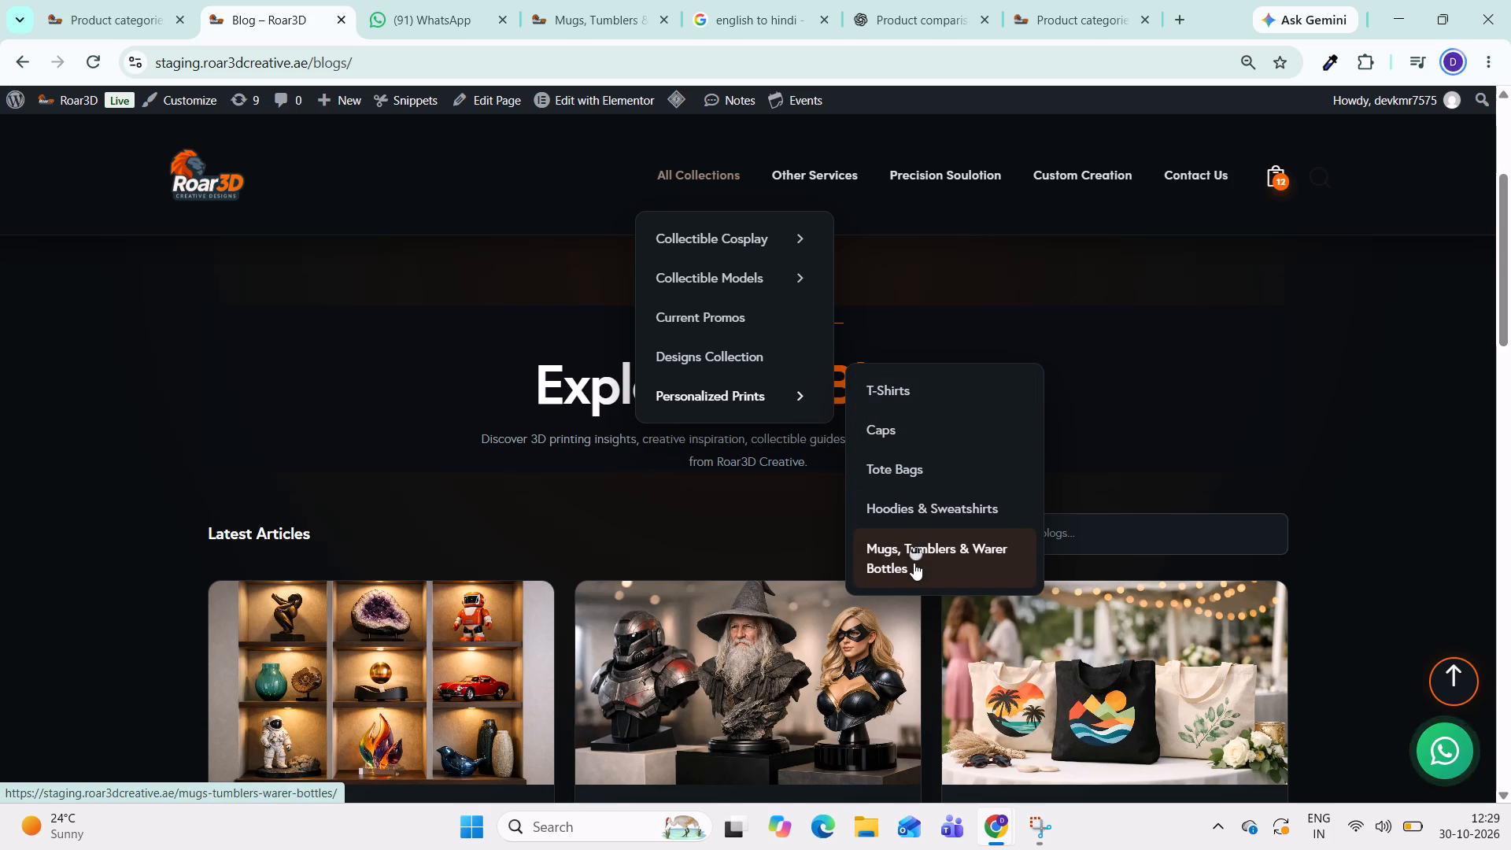
# Return to the live Mugs, Tumblers & Water Bottles (Bulk) page and expand All Categories and Personalized Prints in its footer list.
pyautogui.click(578, 34)
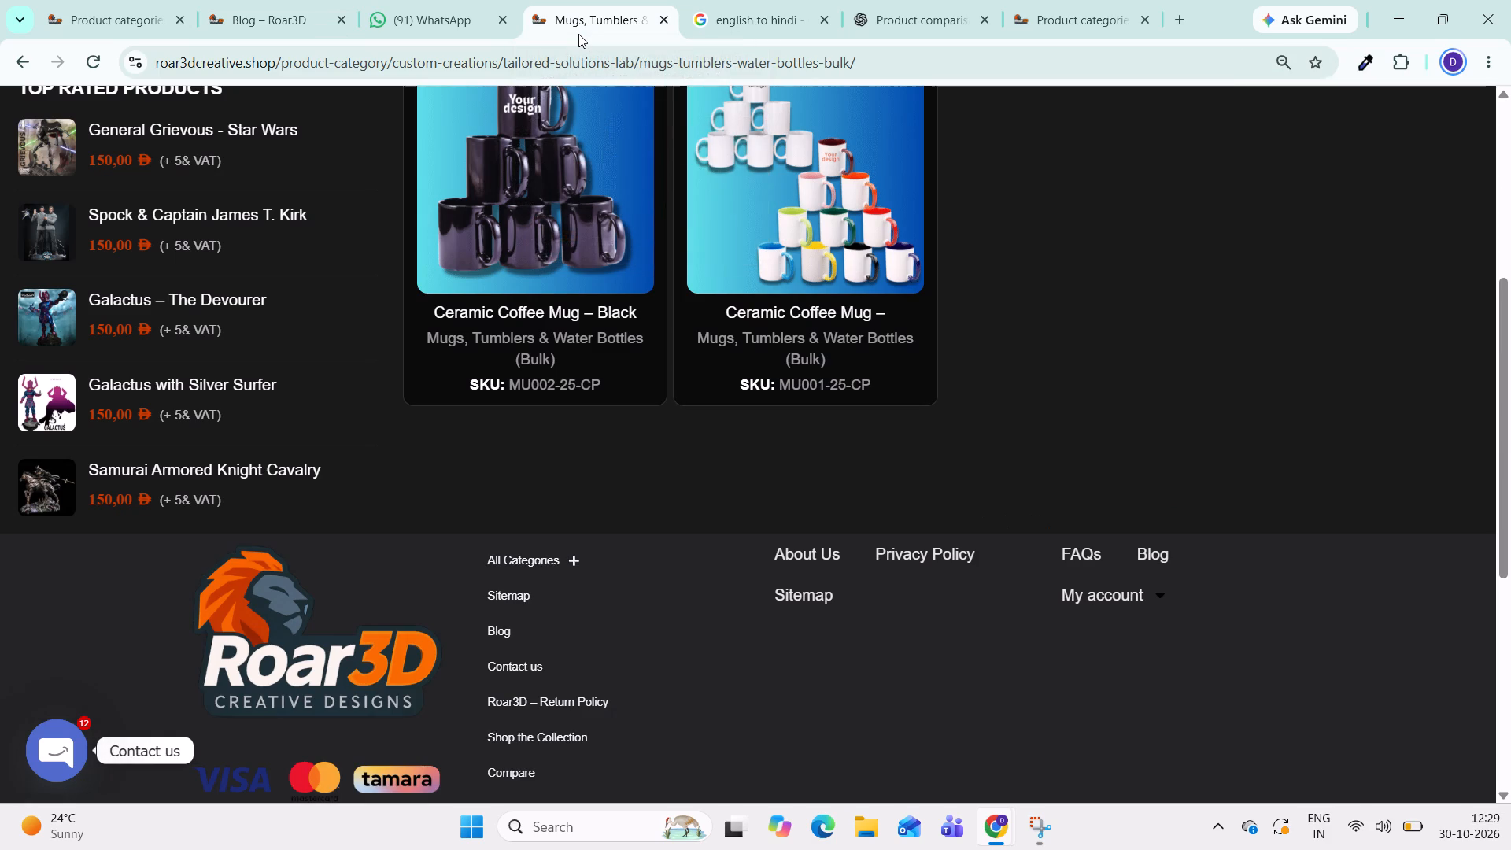
pyautogui.scroll(-6, 619, 523)
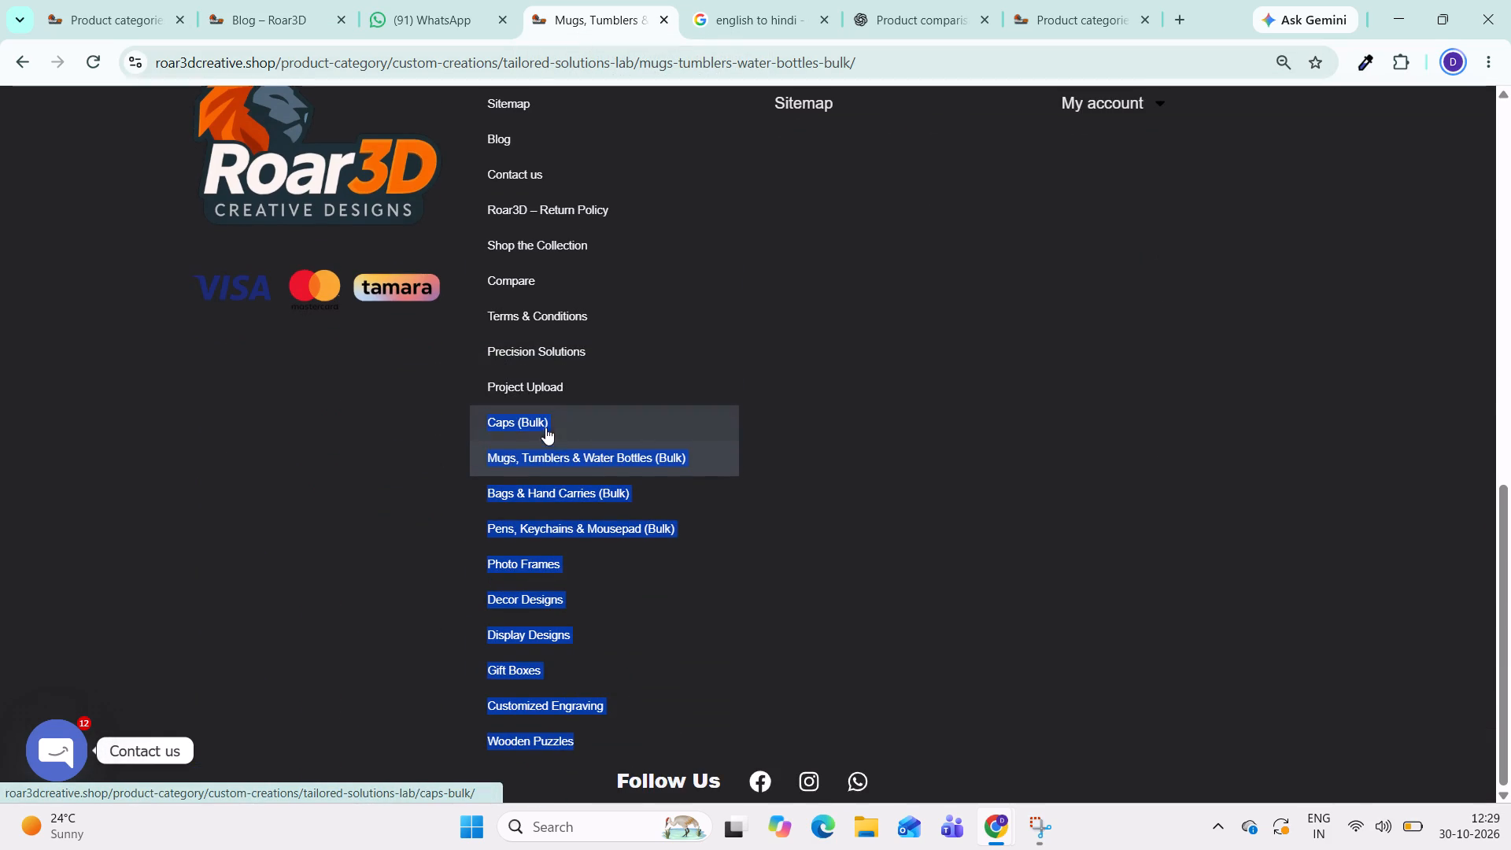
pyautogui.scroll(2, 542, 416)
pyautogui.click(576, 265)
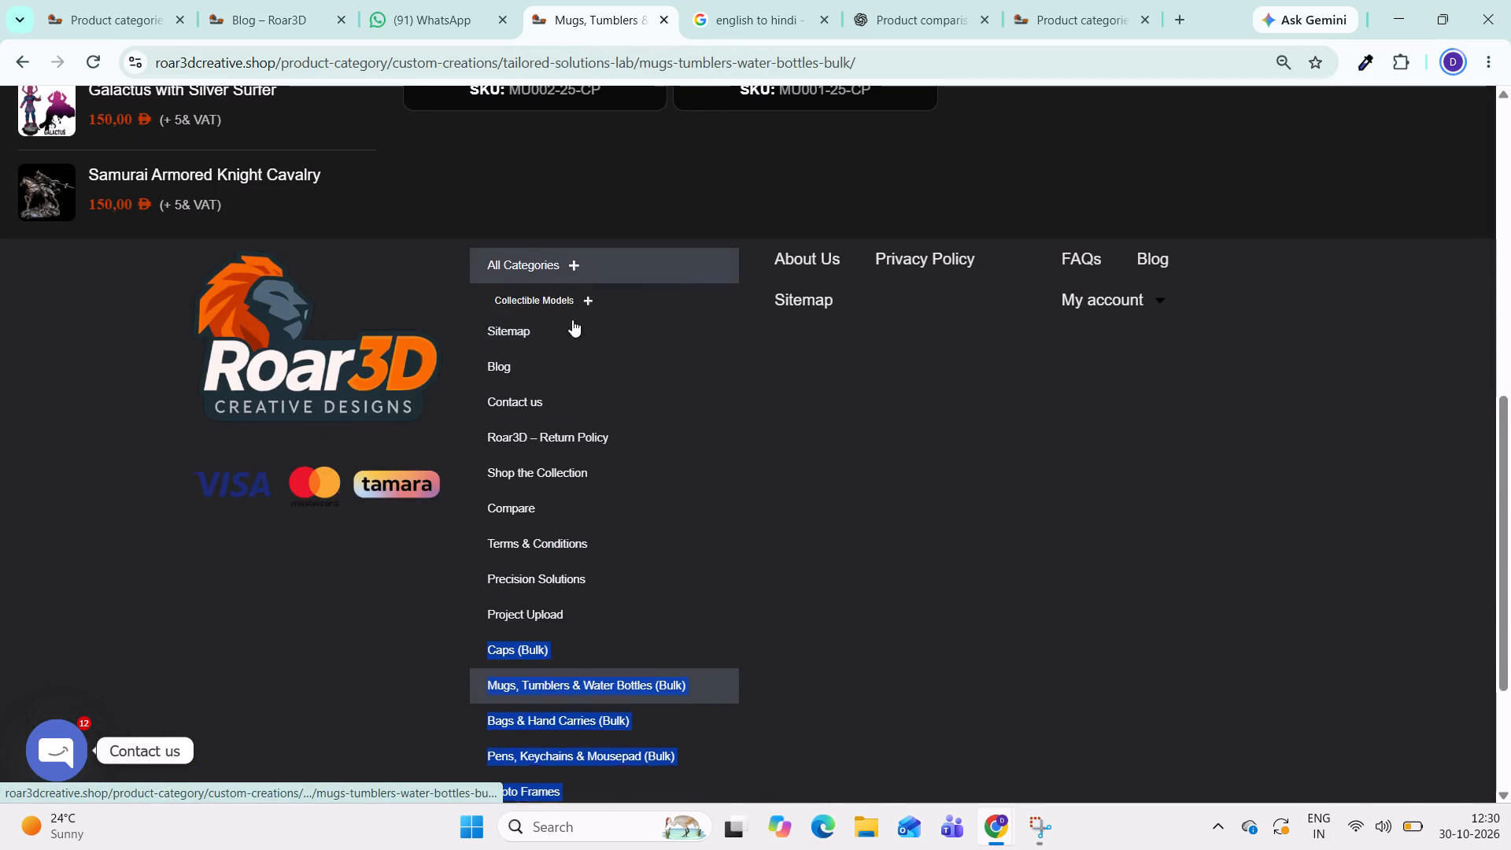
pyautogui.click(597, 441)
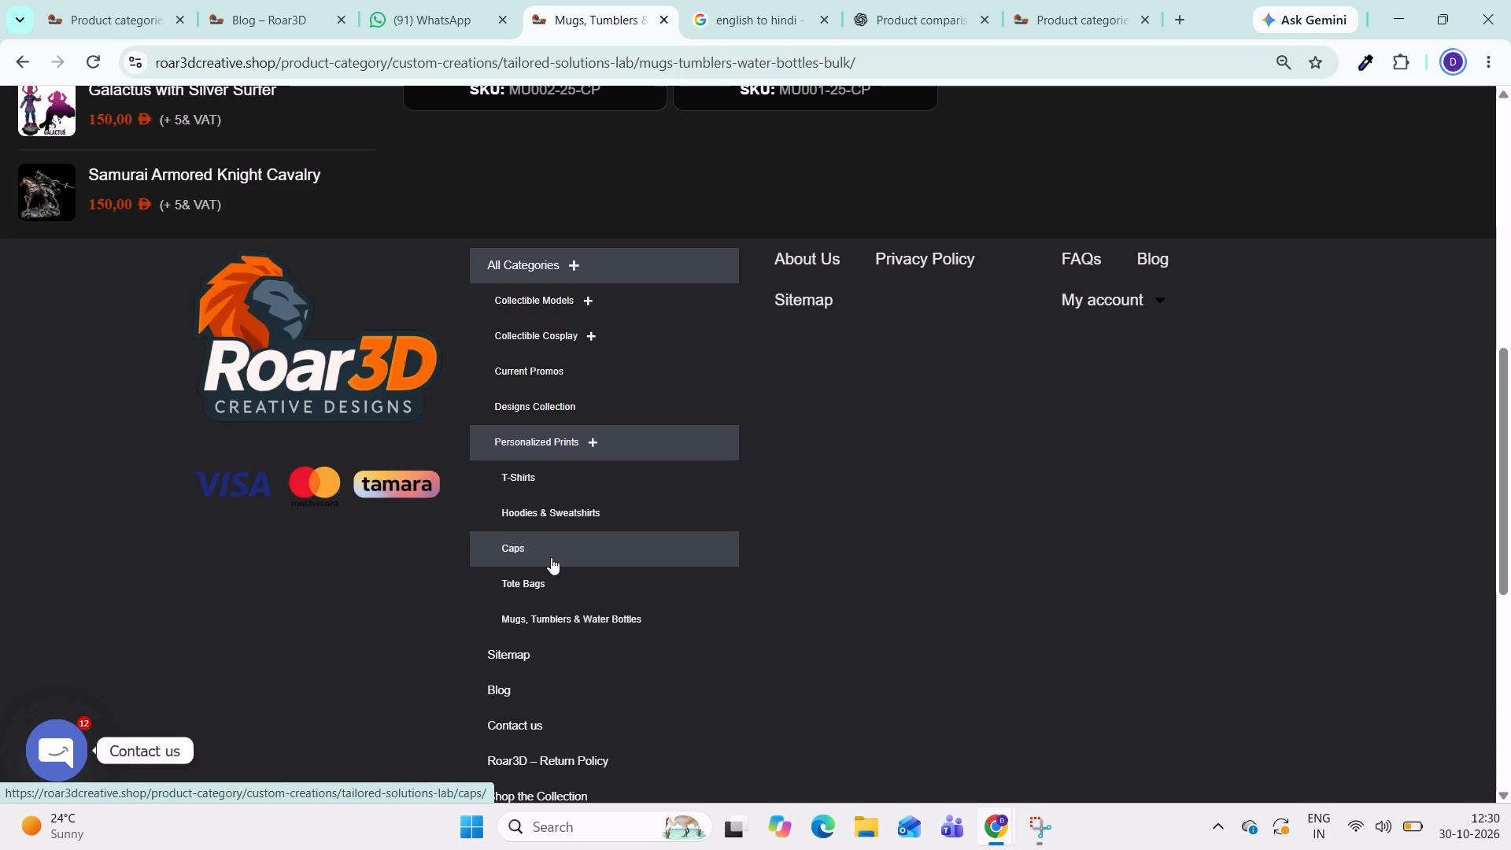
# Revisit the staging product categories list, and examine the category hierarchy in the roar3dcreative.shop WordPress admin.
pyautogui.click(149, 24)
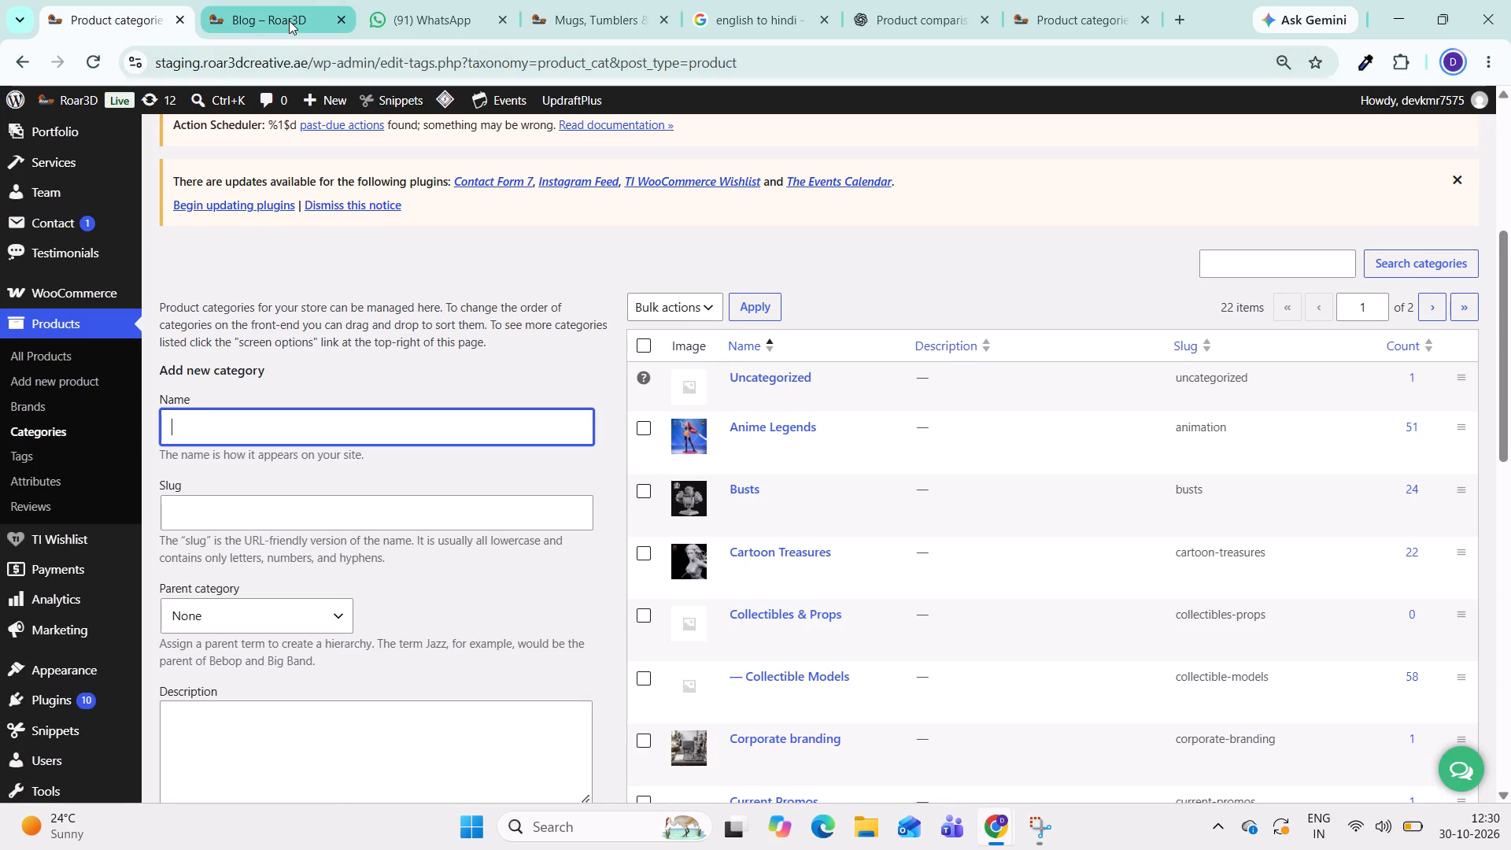
pyautogui.click(1083, 29)
pyautogui.scroll(-2, 180, 400)
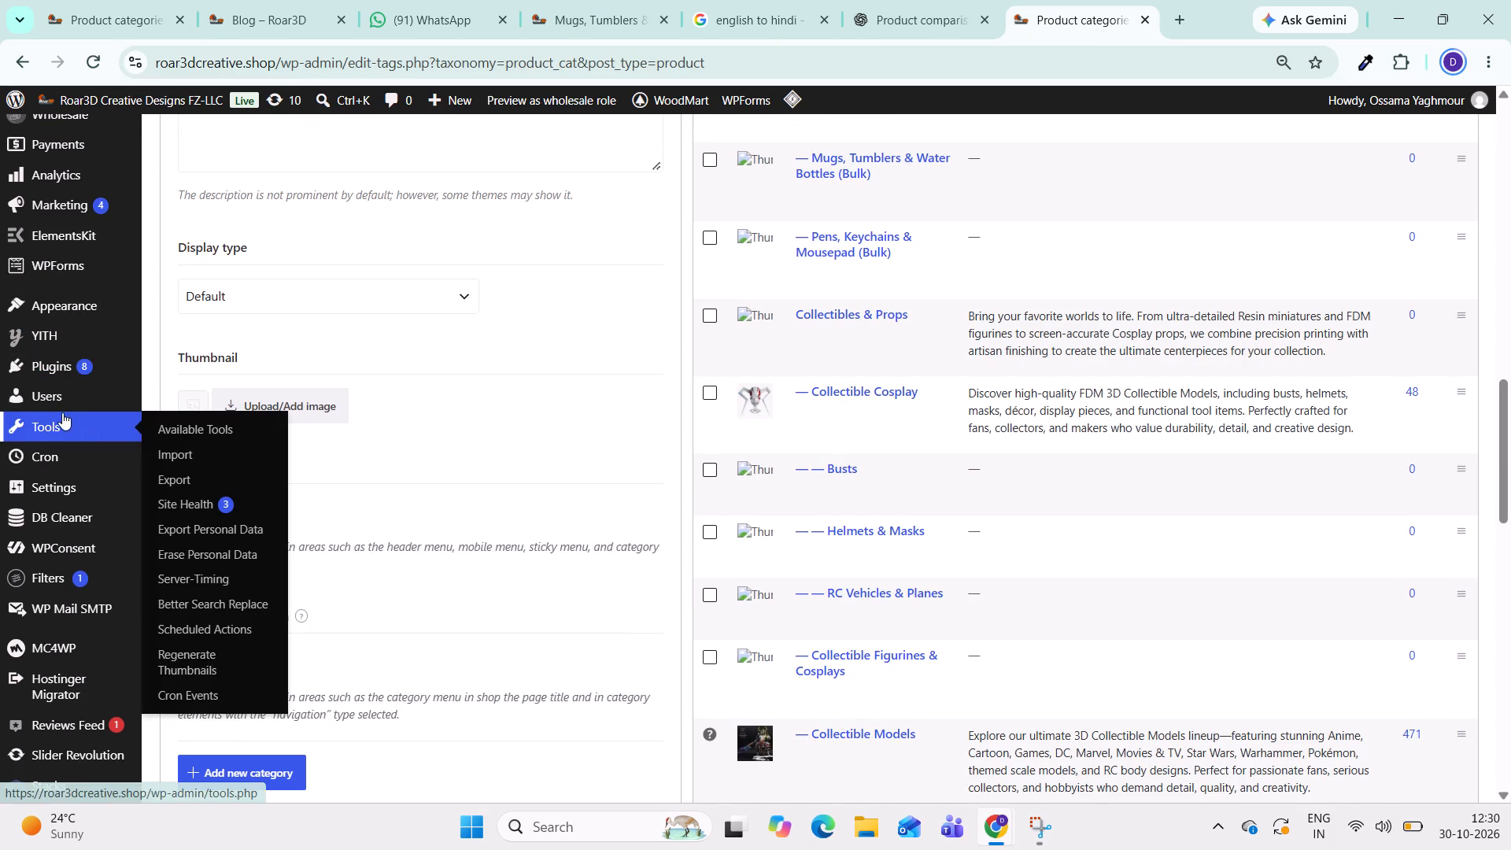
pyautogui.scroll(-1, 65, 321)
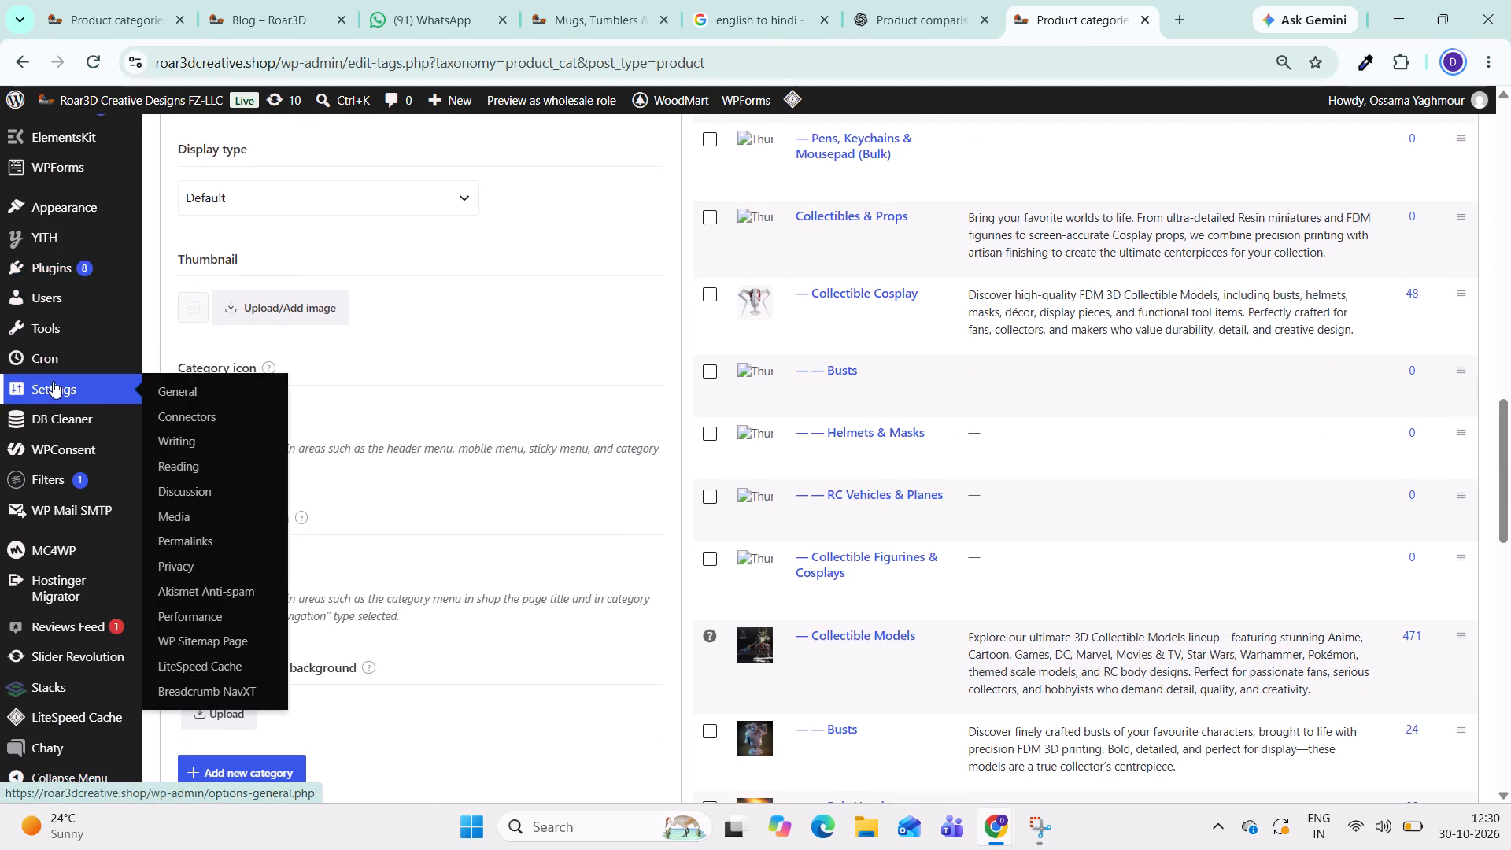
pyautogui.scroll(2, 65, 346)
pyautogui.scroll(2, 84, 283)
pyautogui.scroll(3, 26, 211)
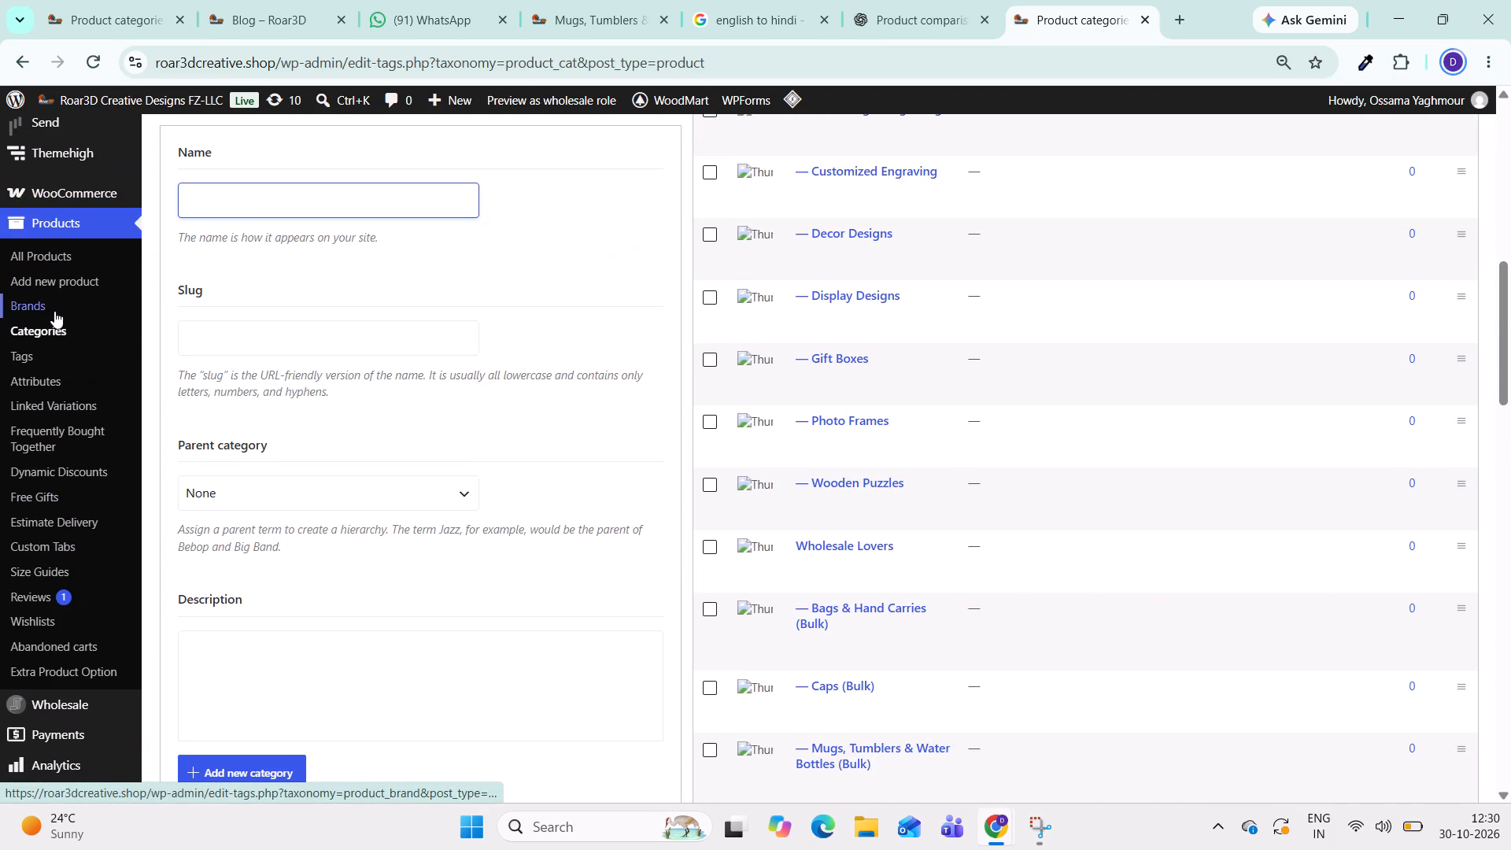
pyautogui.scroll(3, 50, 251)
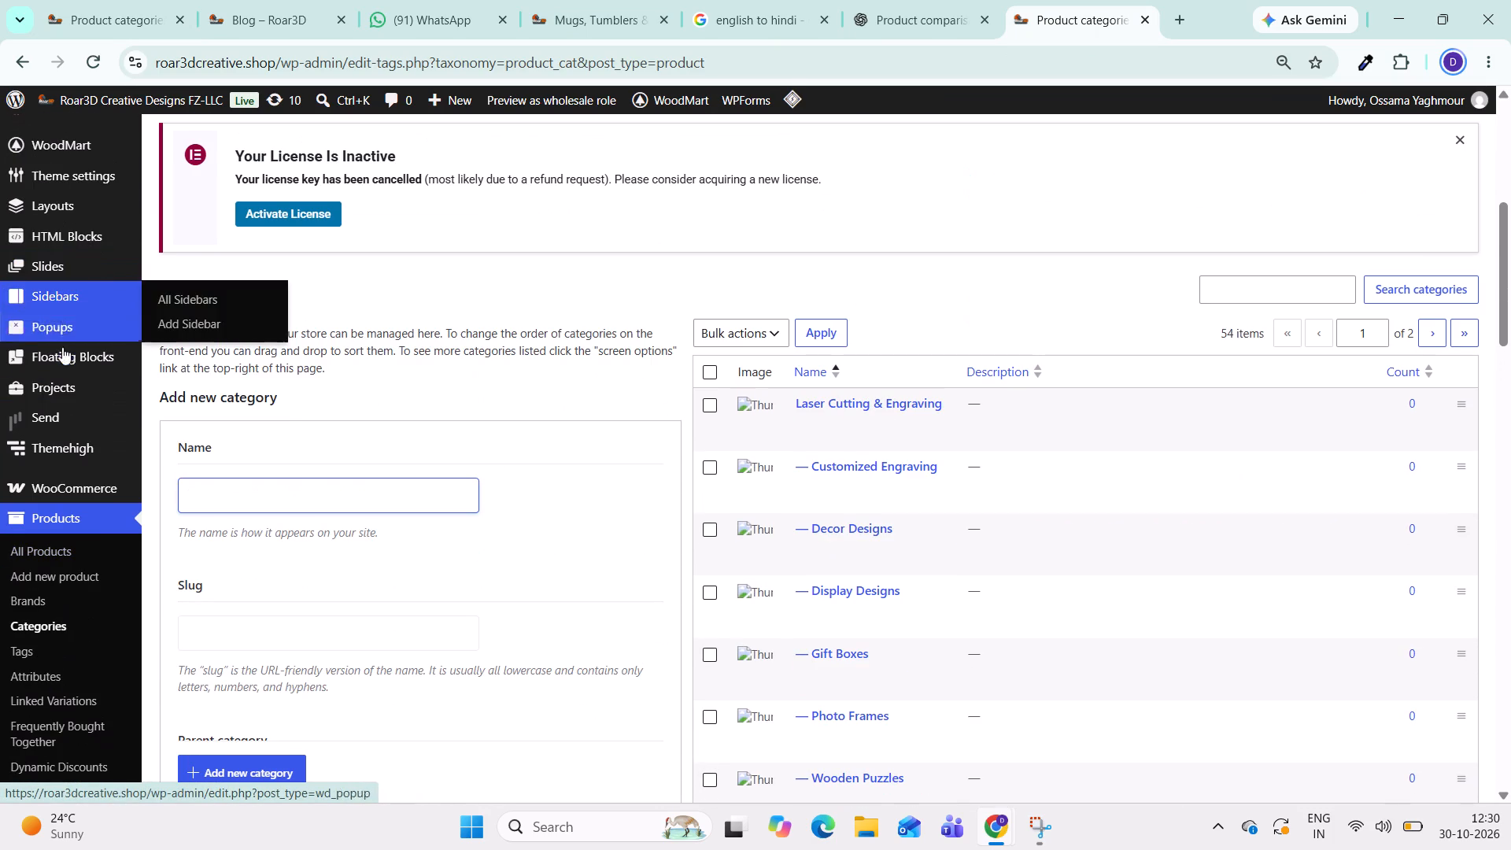
pyautogui.scroll(3, 71, 337)
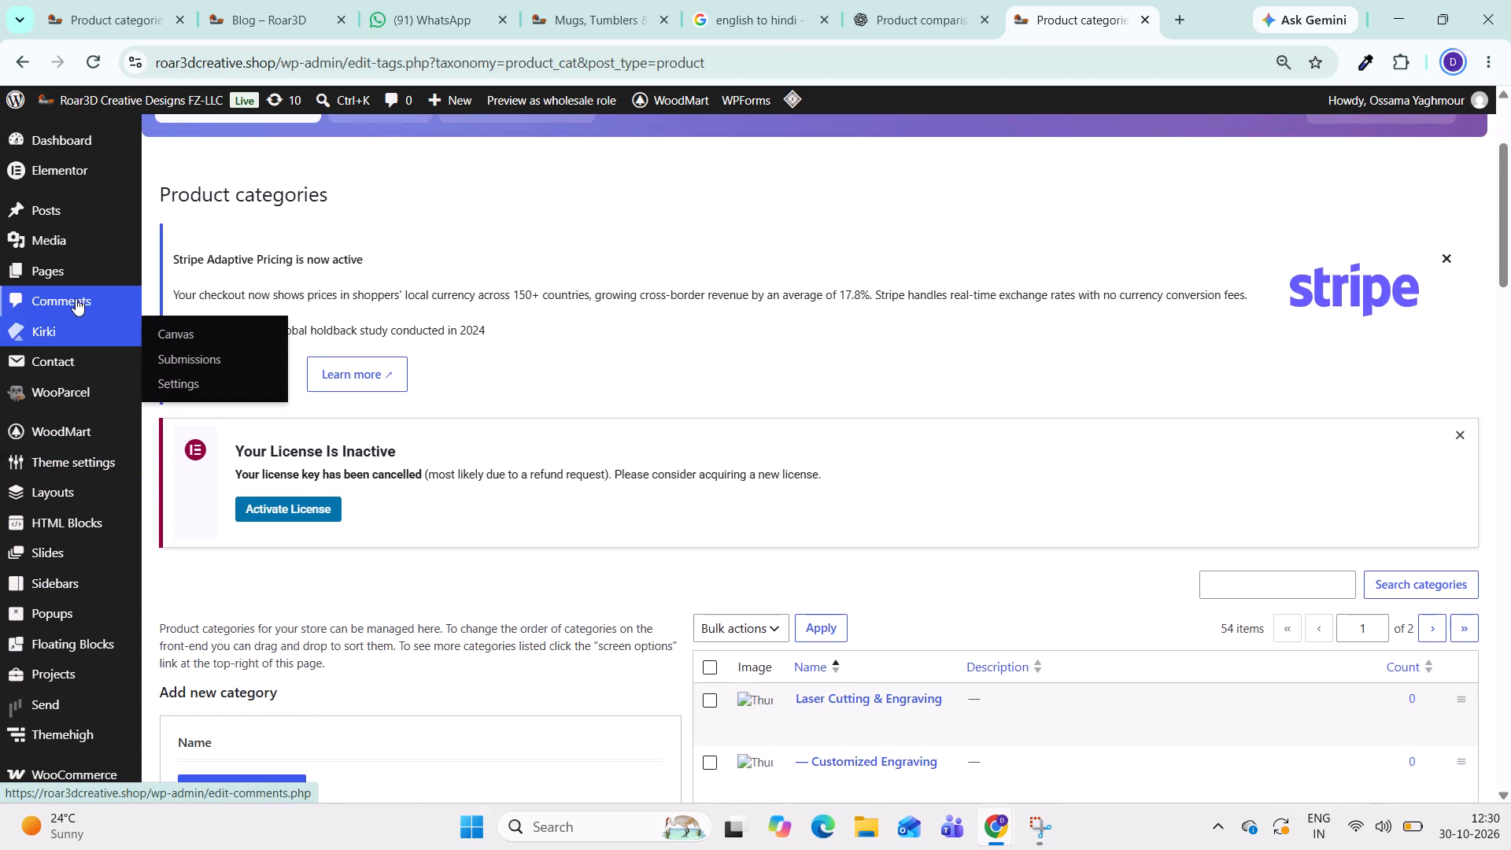
# Open the list of all pages in the roar3dcreative.shop WordPress admin and examine the page titles.
pyautogui.click(182, 268)
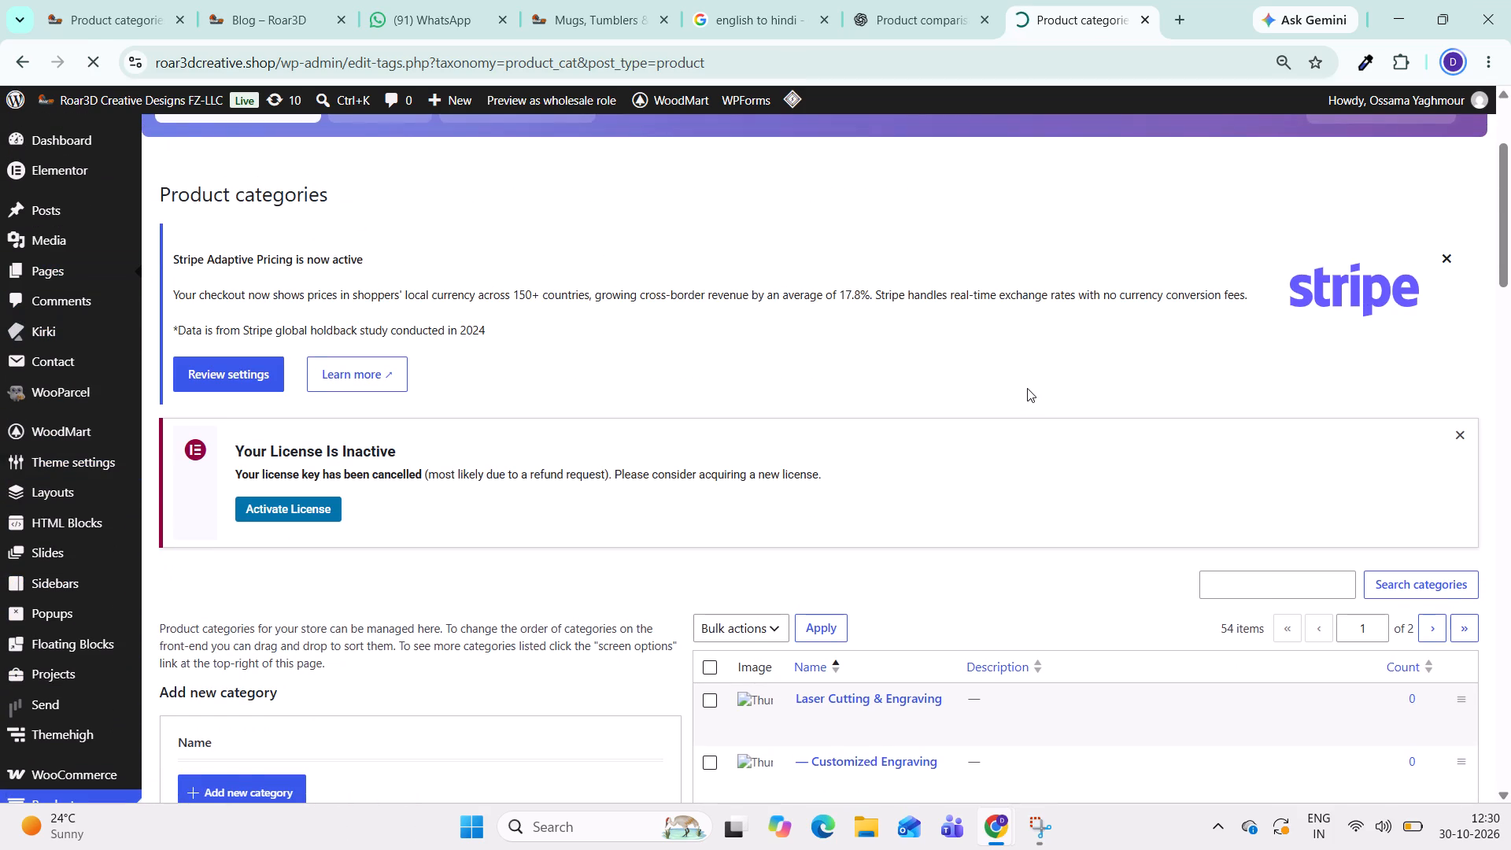
pyautogui.scroll(-7, 1027, 388)
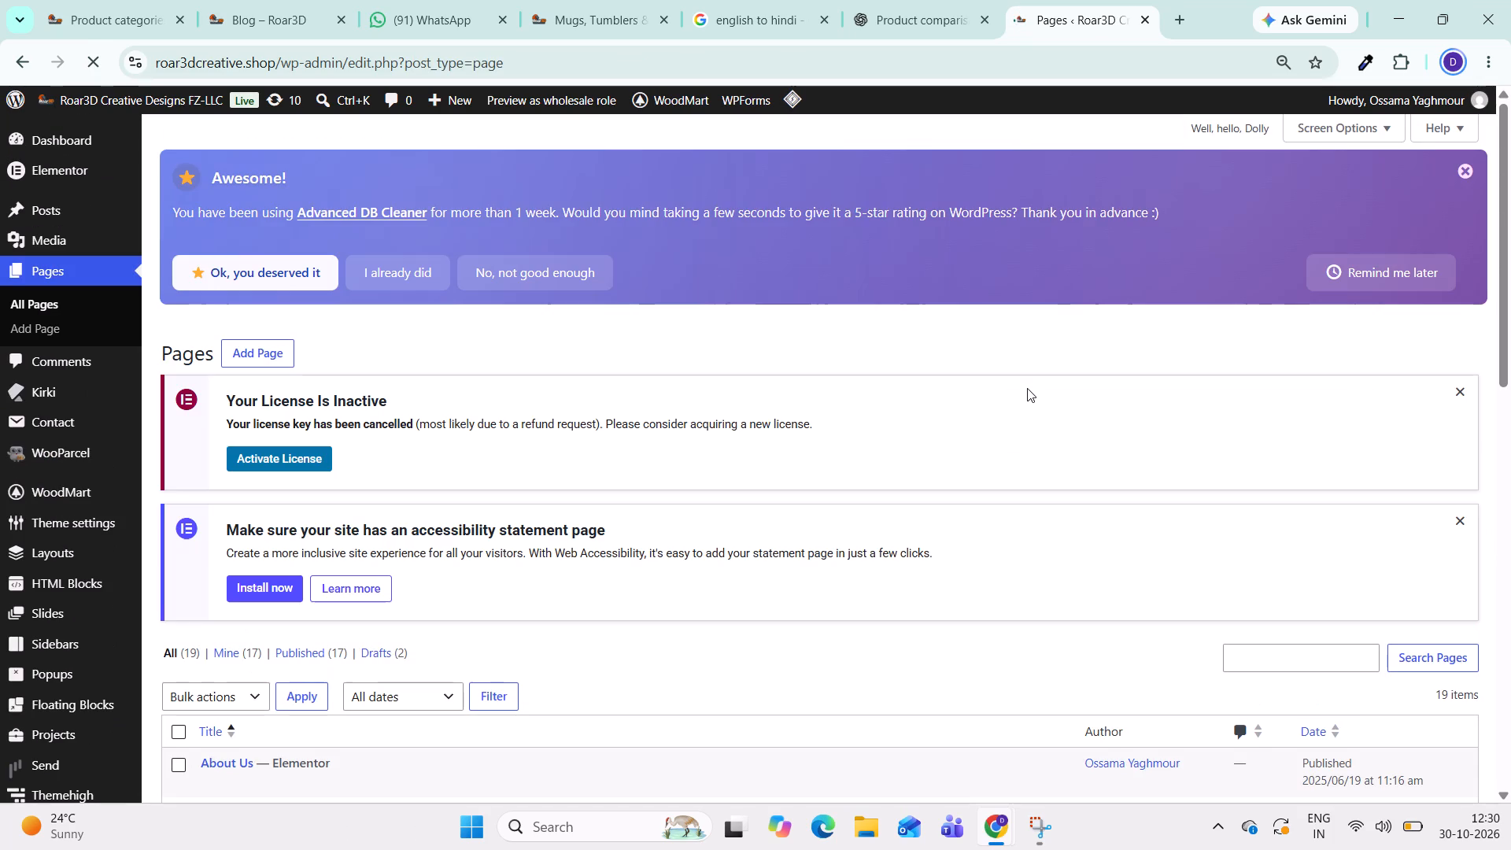
pyautogui.scroll(-6, 1027, 388)
pyautogui.scroll(-3, 1036, 495)
pyautogui.scroll(-3, 935, 535)
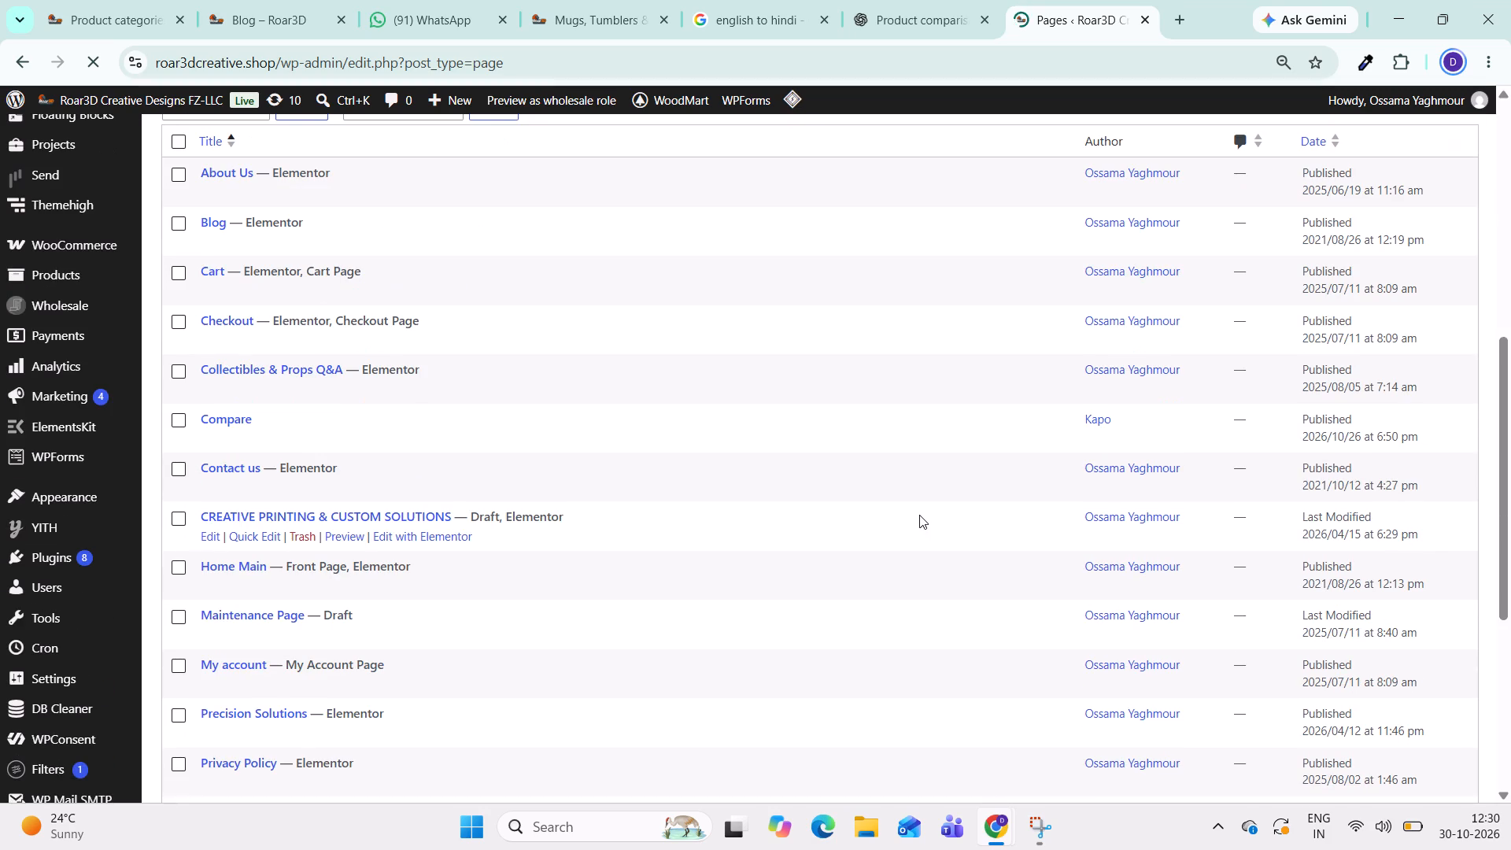
pyautogui.scroll(-5, 918, 510)
pyautogui.scroll(3, 918, 508)
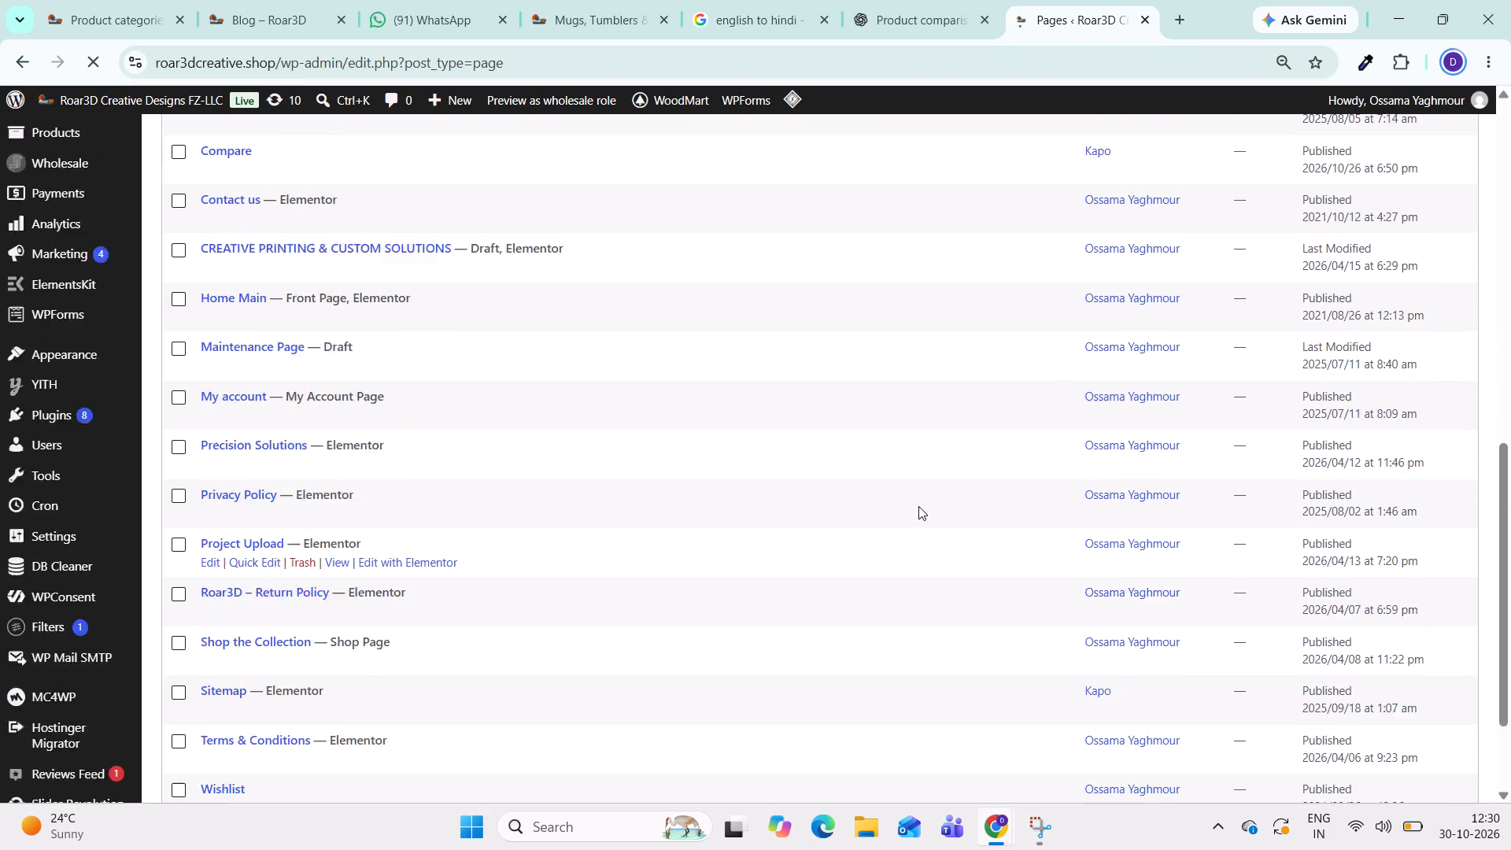
pyautogui.scroll(2, 918, 506)
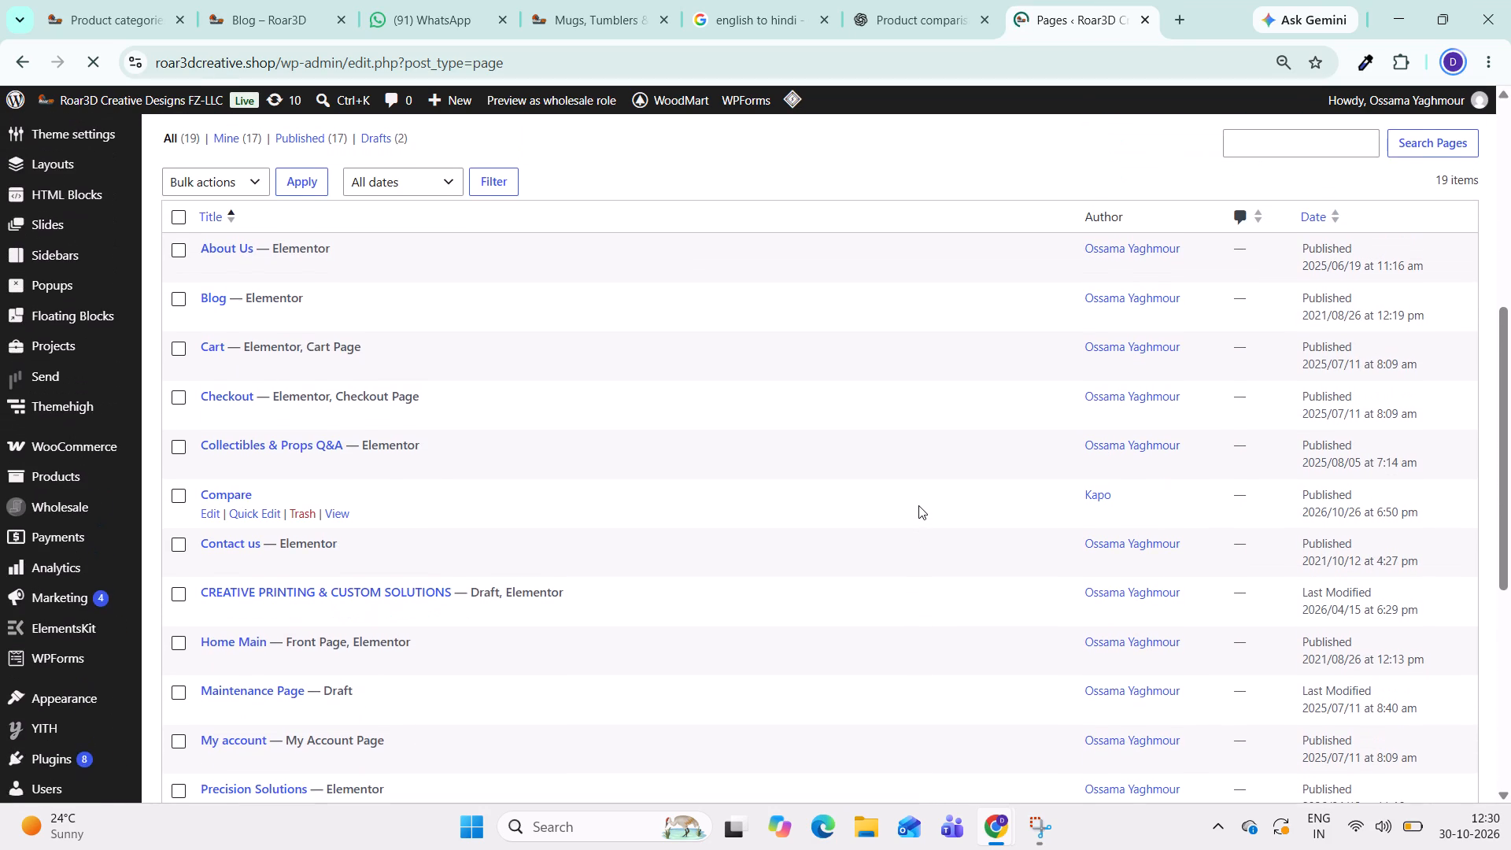
pyautogui.scroll(1, 918, 505)
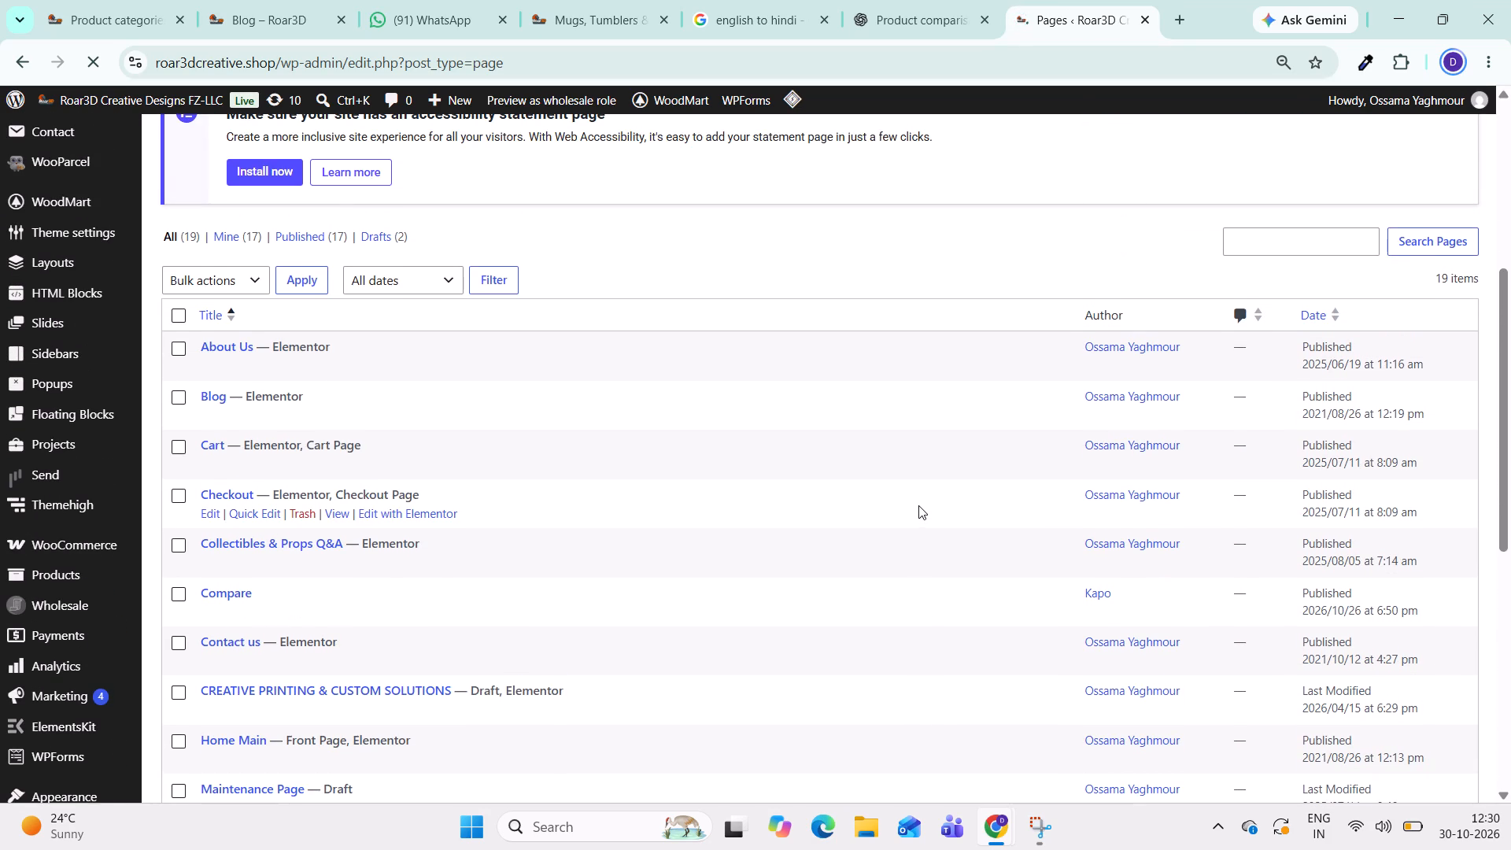
pyautogui.scroll(-1, 918, 505)
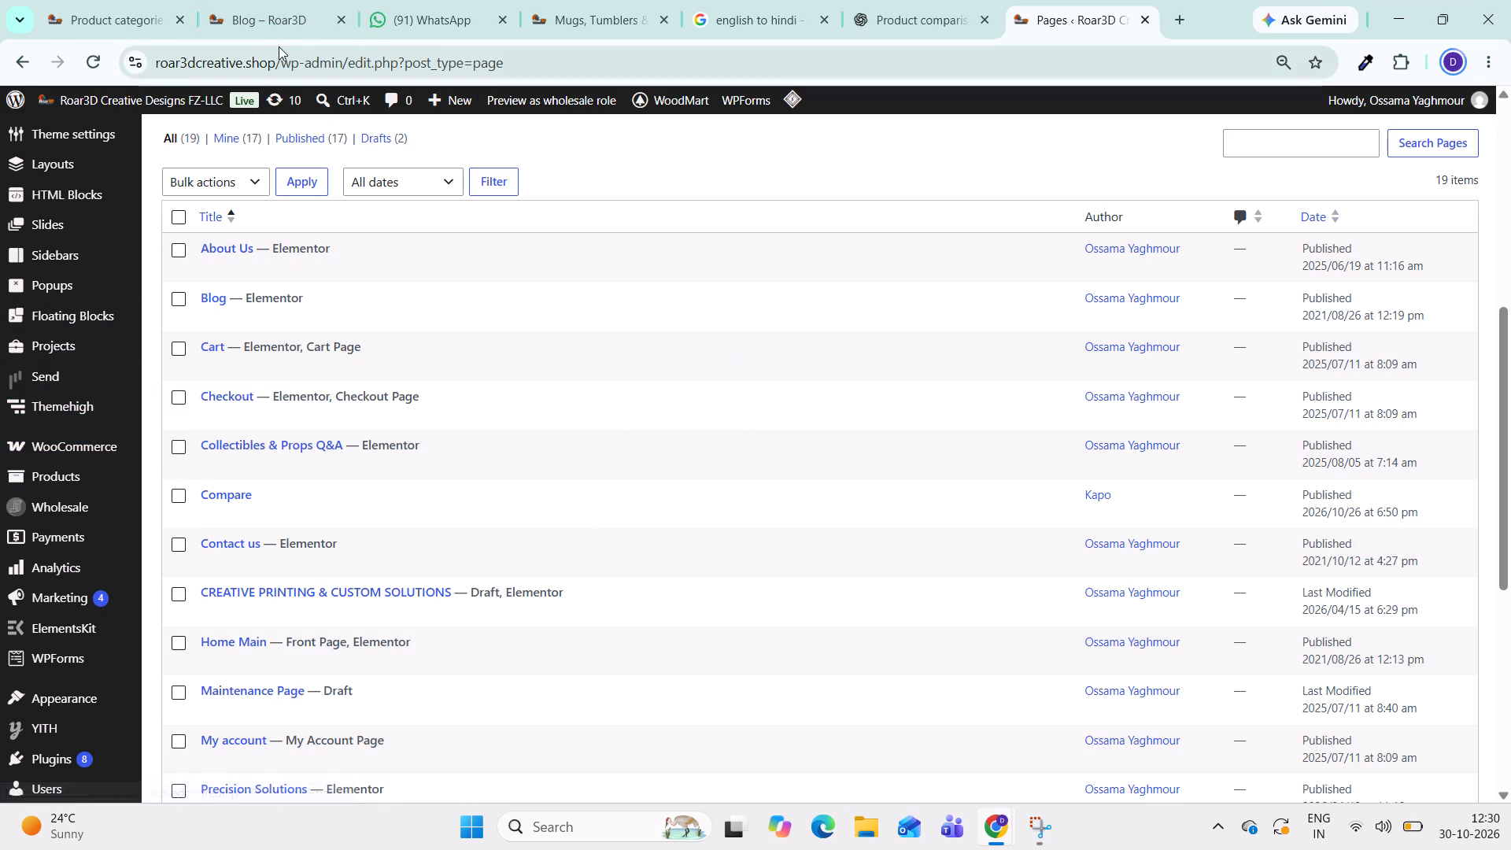
# Return to the live Mugs, Tumblers & Water Bottles (Bulk) page, collapse All Categories in the footer and review the remaining links.
pyautogui.click(896, 7)
pyautogui.click(557, 20)
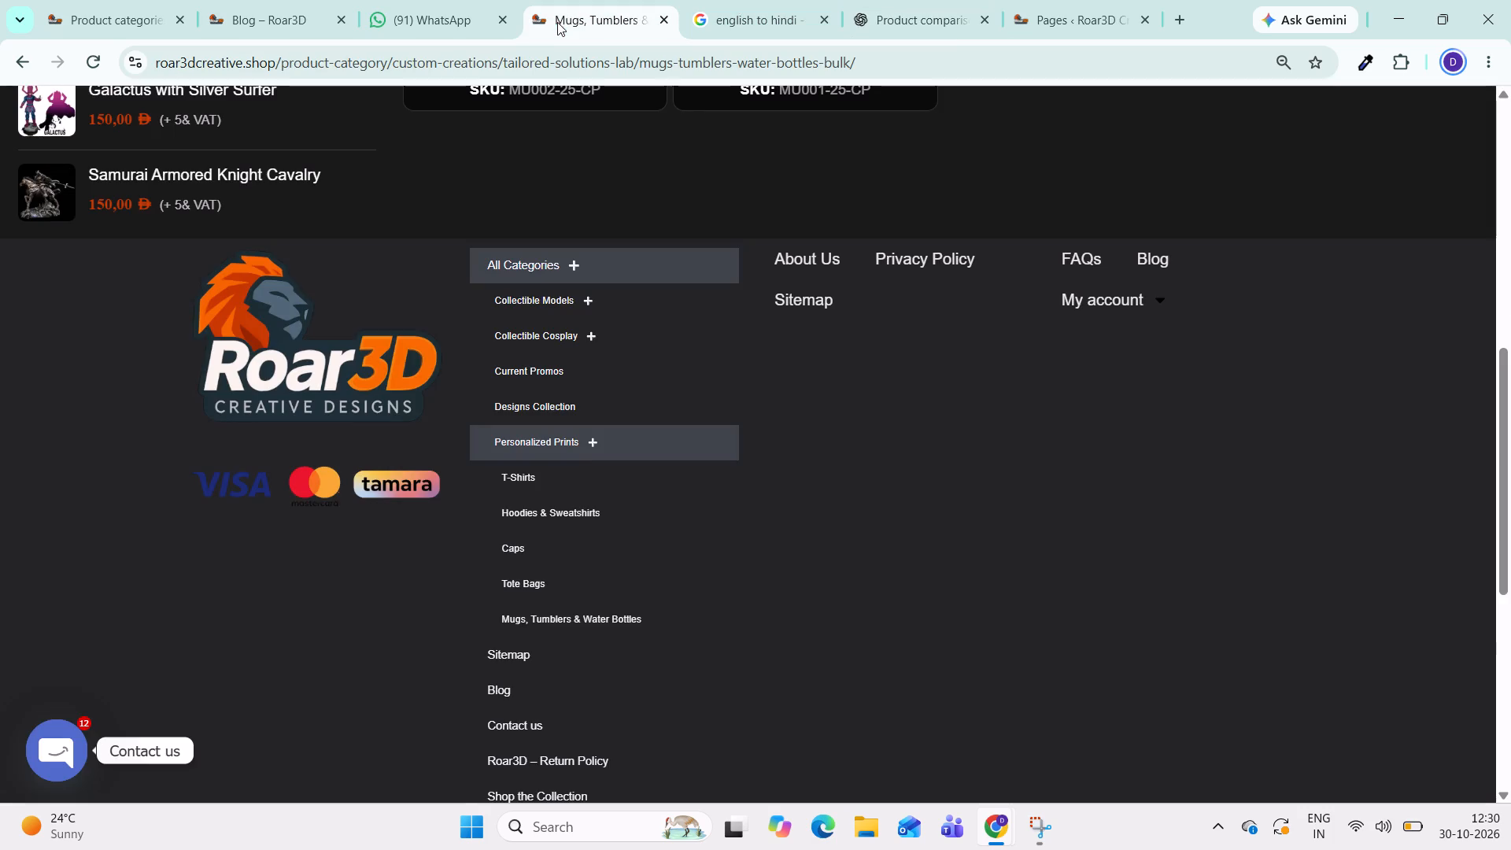
pyautogui.scroll(-5, 605, 426)
pyautogui.scroll(3, 609, 442)
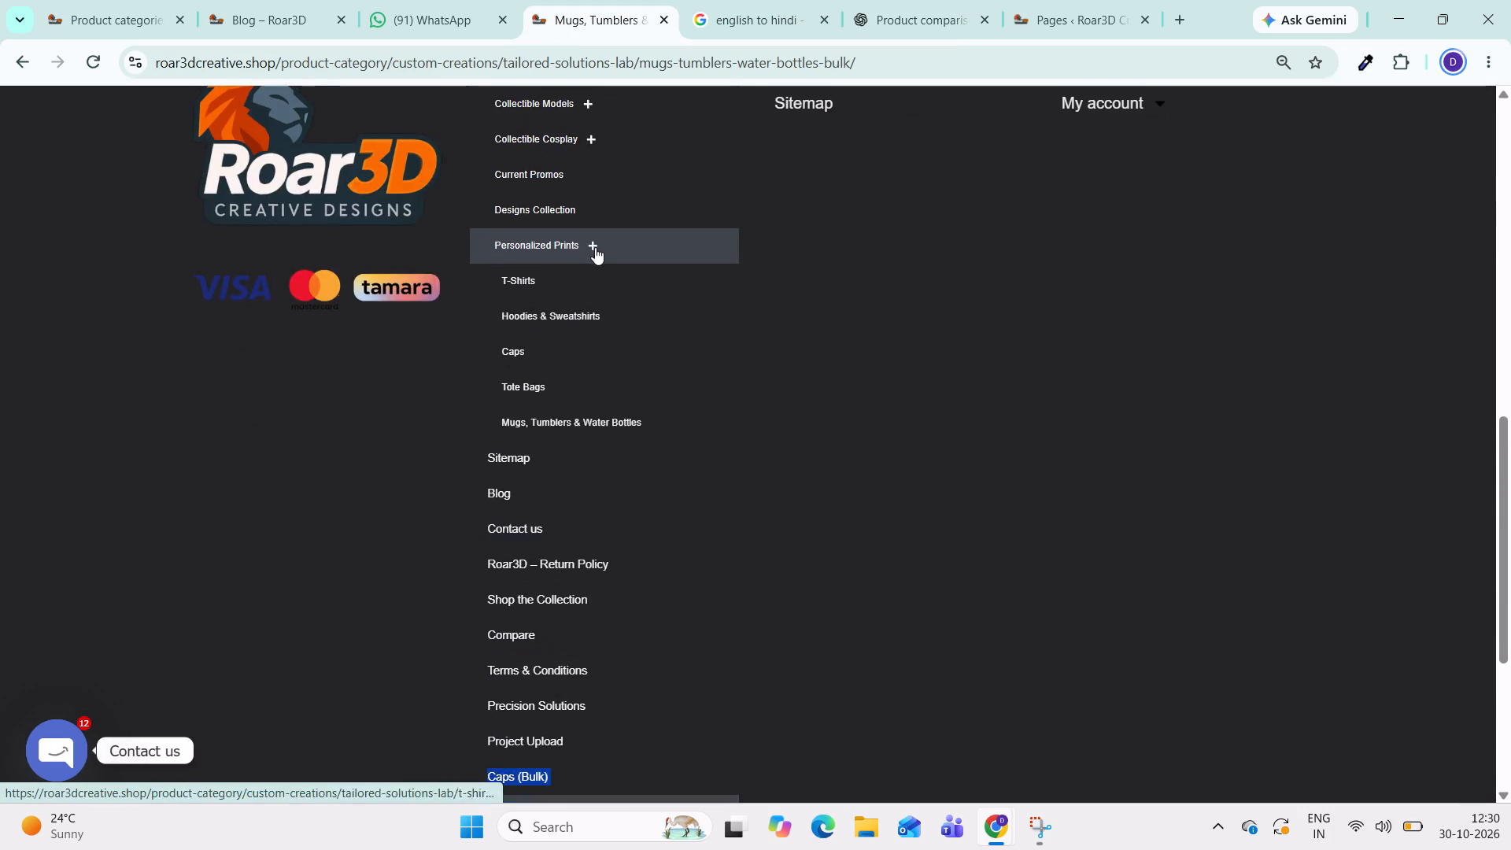
pyautogui.scroll(1, 613, 213)
pyautogui.click(568, 160)
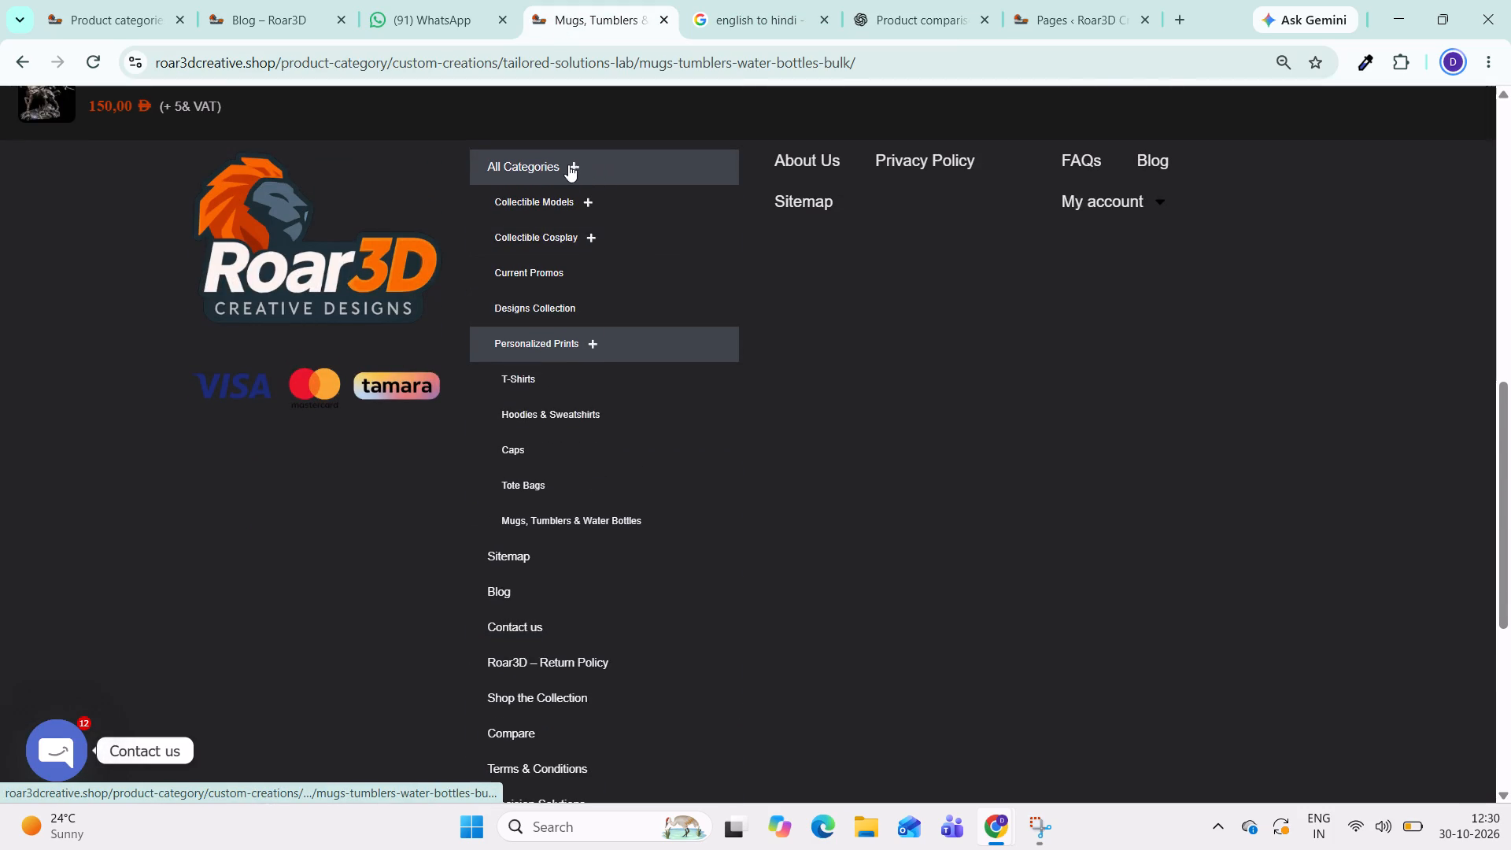
pyautogui.scroll(-2, 730, 537)
pyautogui.click(124, 460)
pyautogui.scroll(-1, 548, 416)
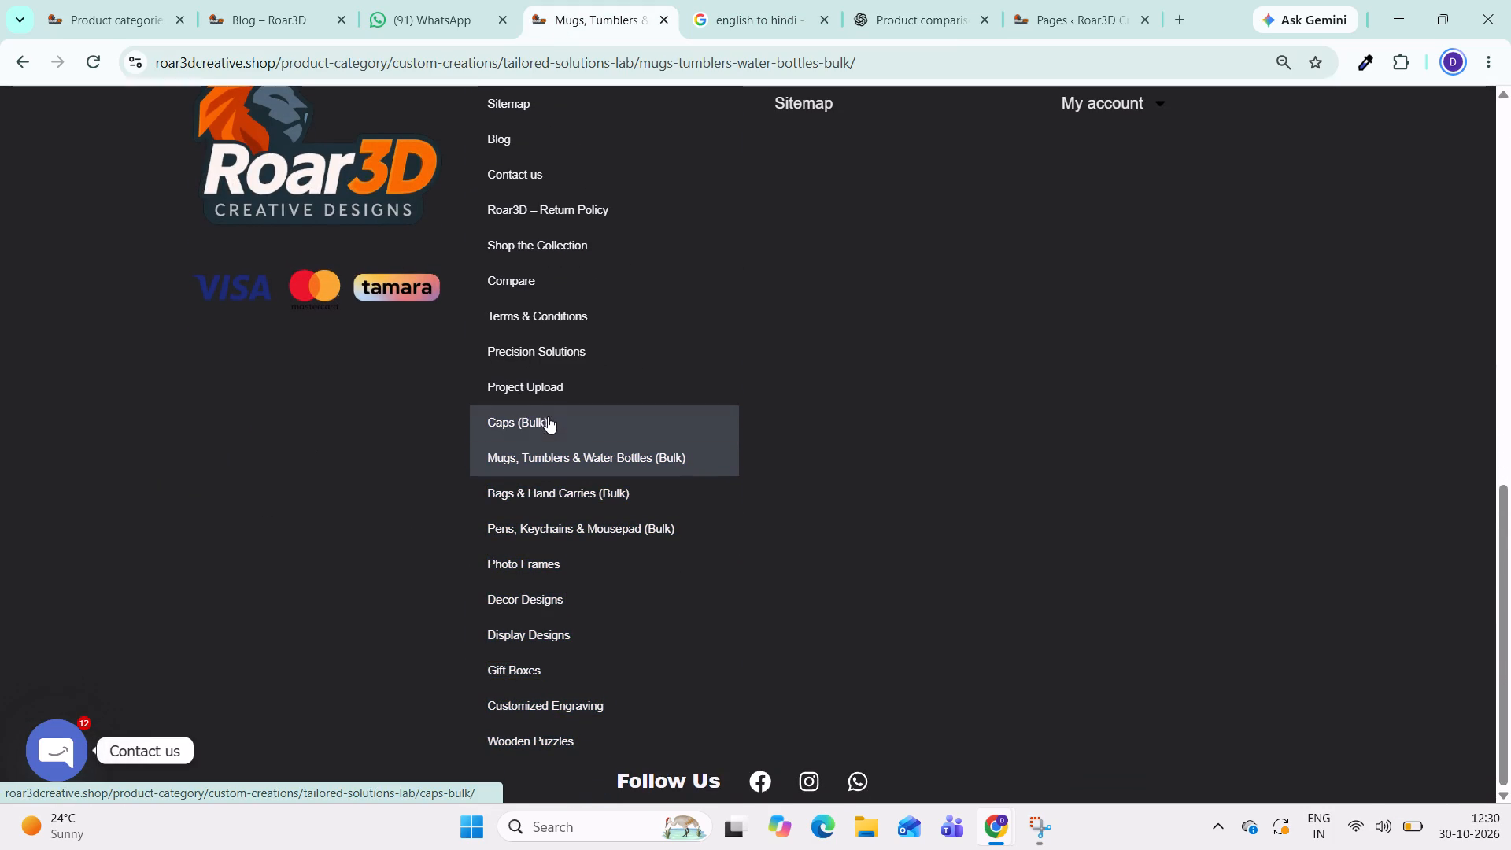
pyautogui.scroll(-1, 548, 416)
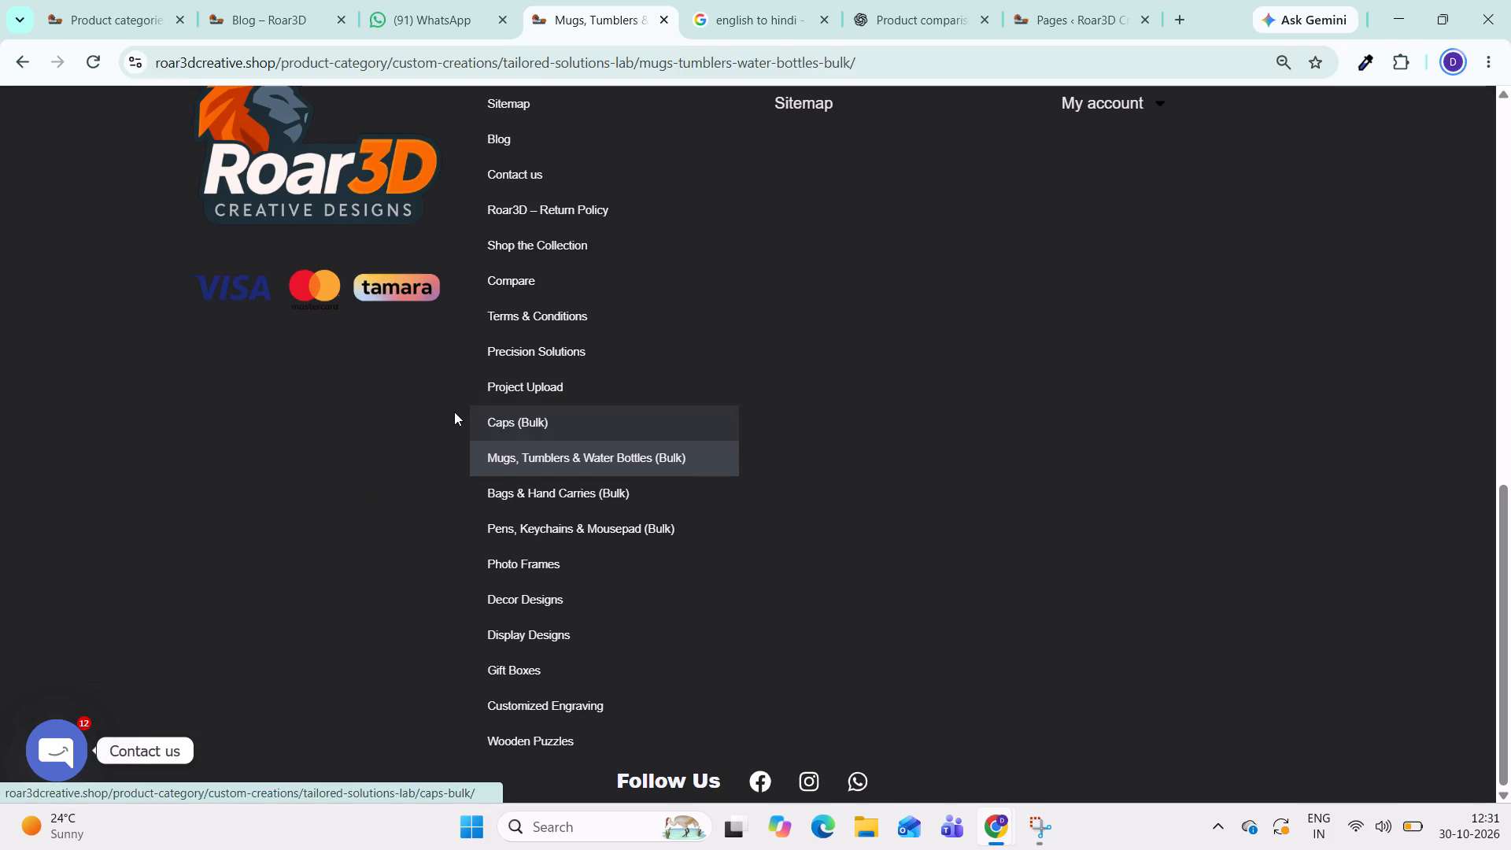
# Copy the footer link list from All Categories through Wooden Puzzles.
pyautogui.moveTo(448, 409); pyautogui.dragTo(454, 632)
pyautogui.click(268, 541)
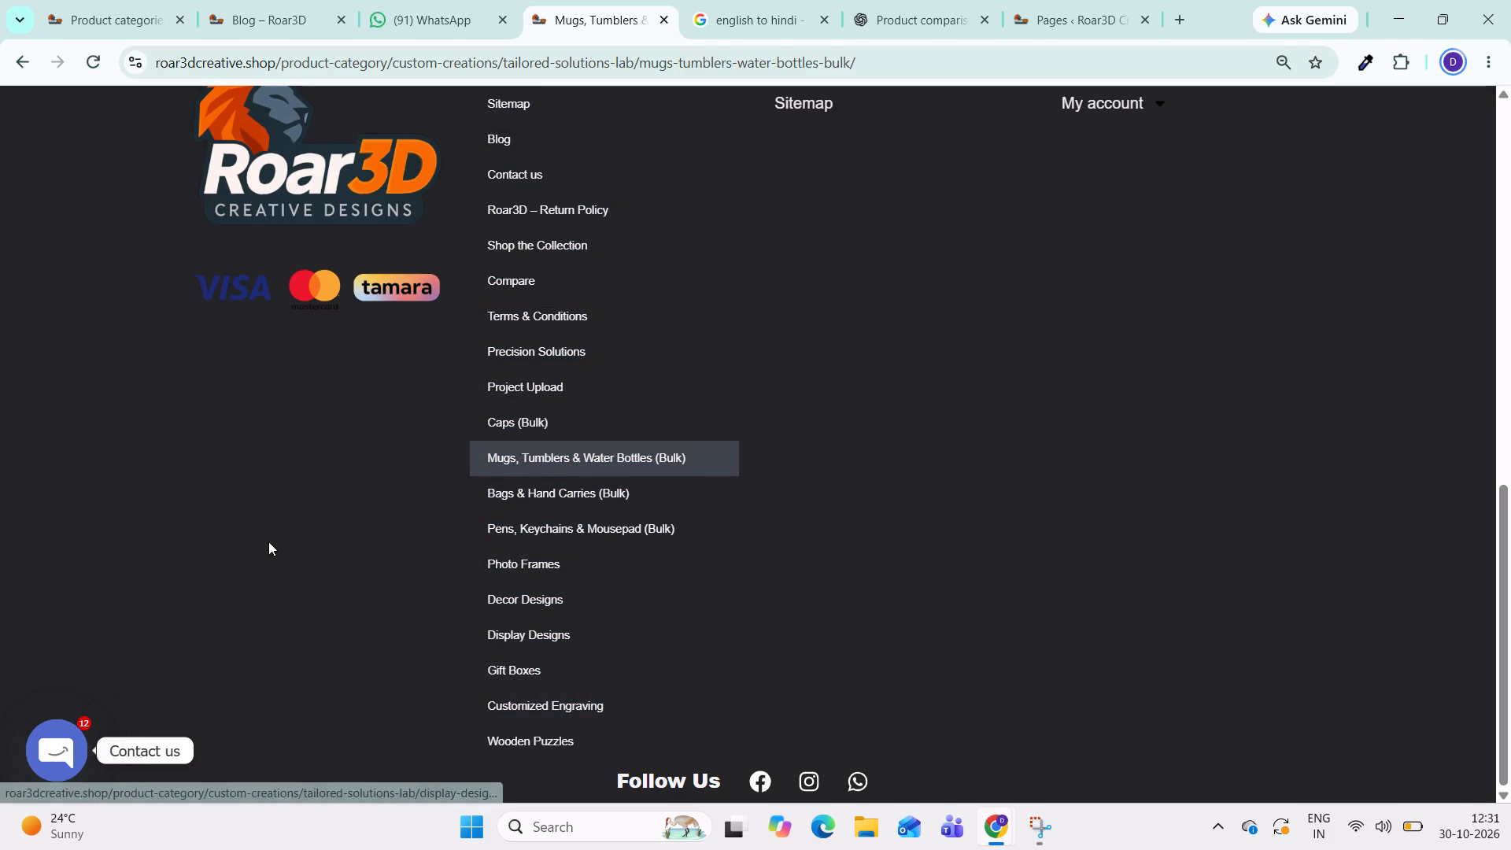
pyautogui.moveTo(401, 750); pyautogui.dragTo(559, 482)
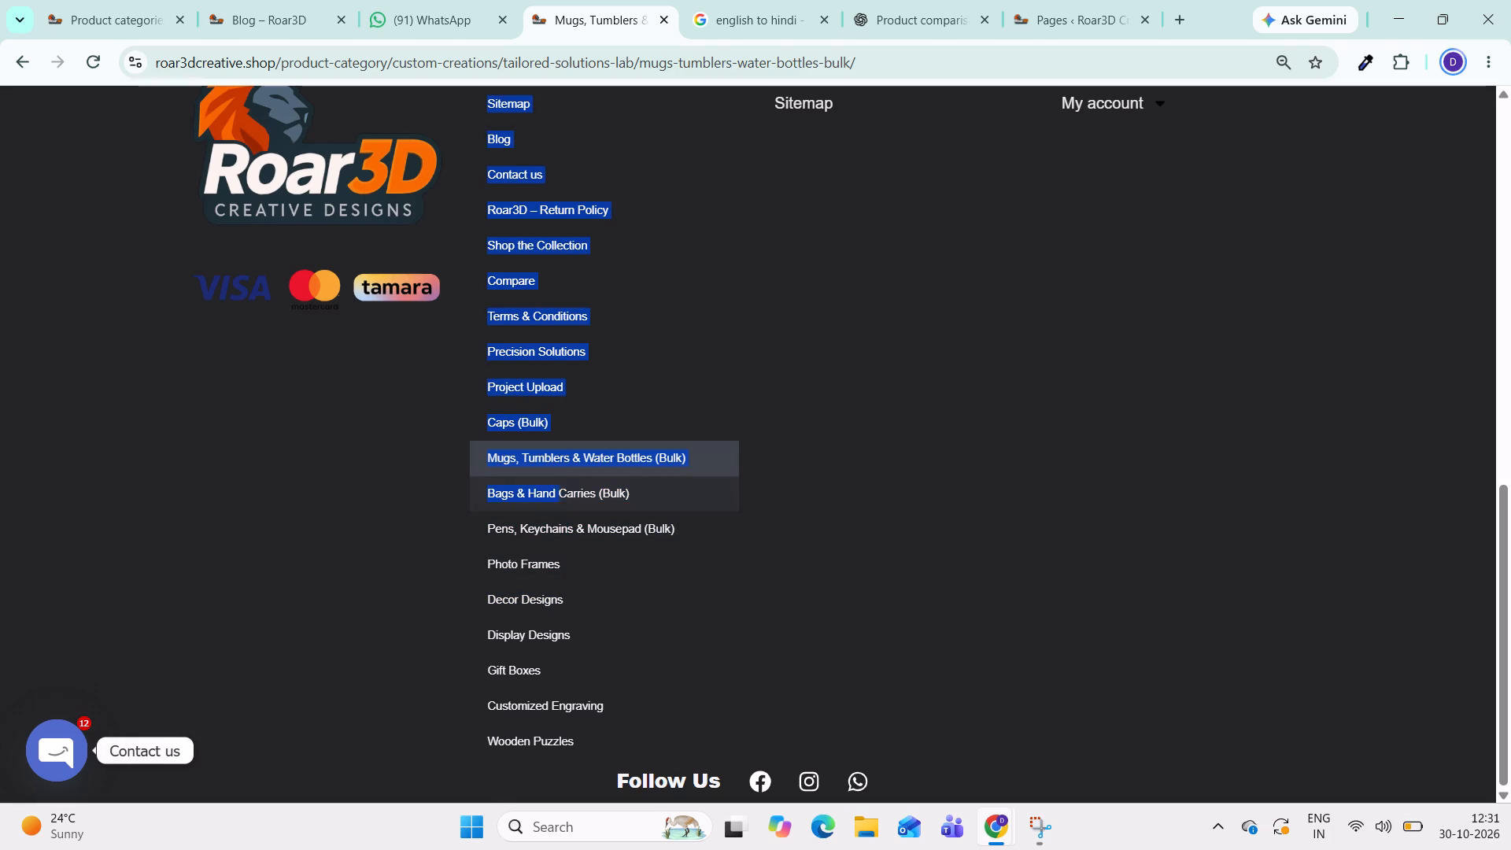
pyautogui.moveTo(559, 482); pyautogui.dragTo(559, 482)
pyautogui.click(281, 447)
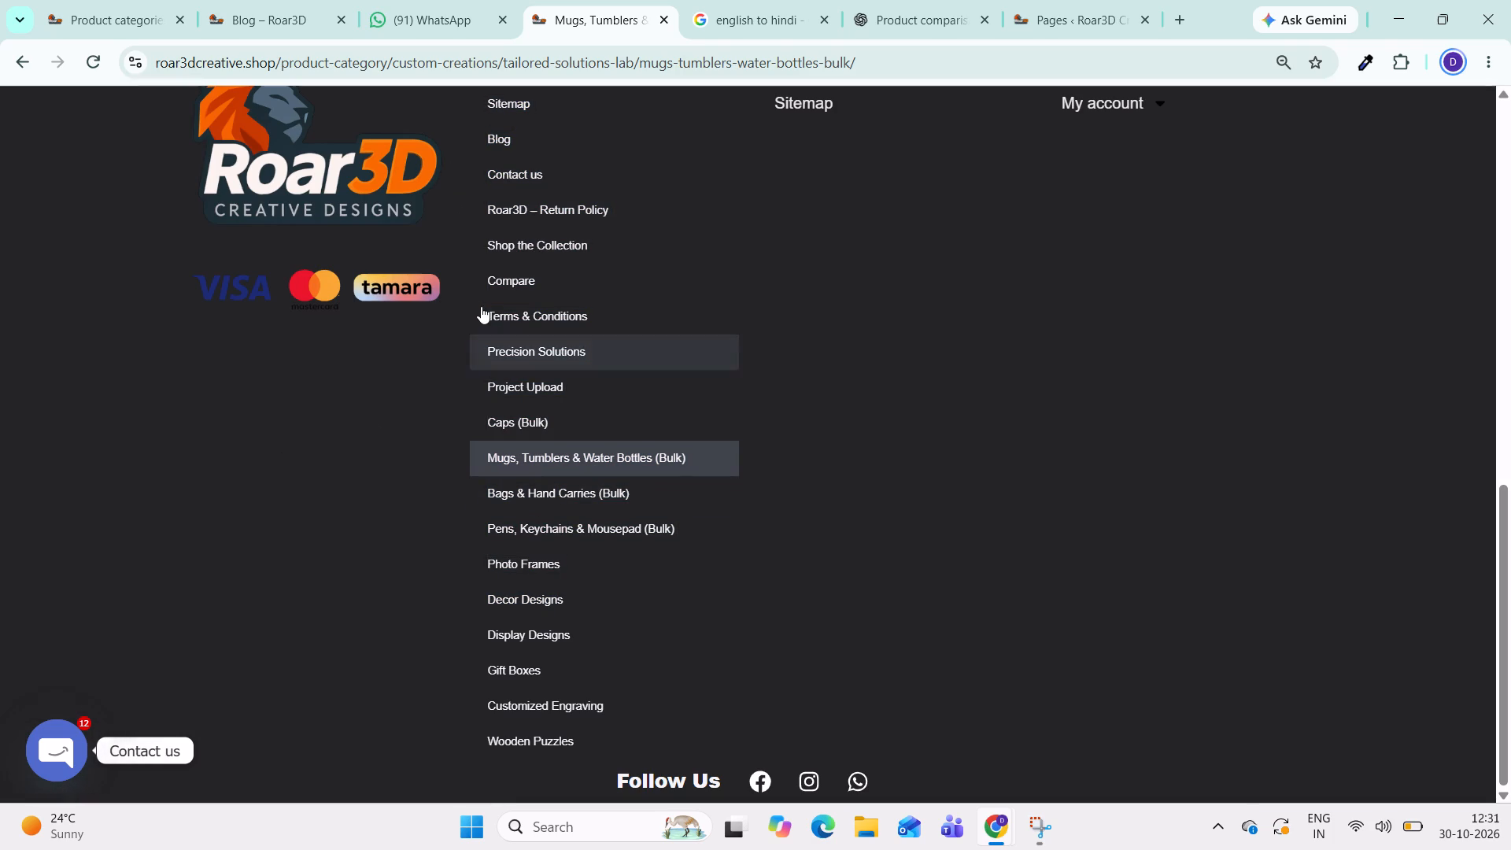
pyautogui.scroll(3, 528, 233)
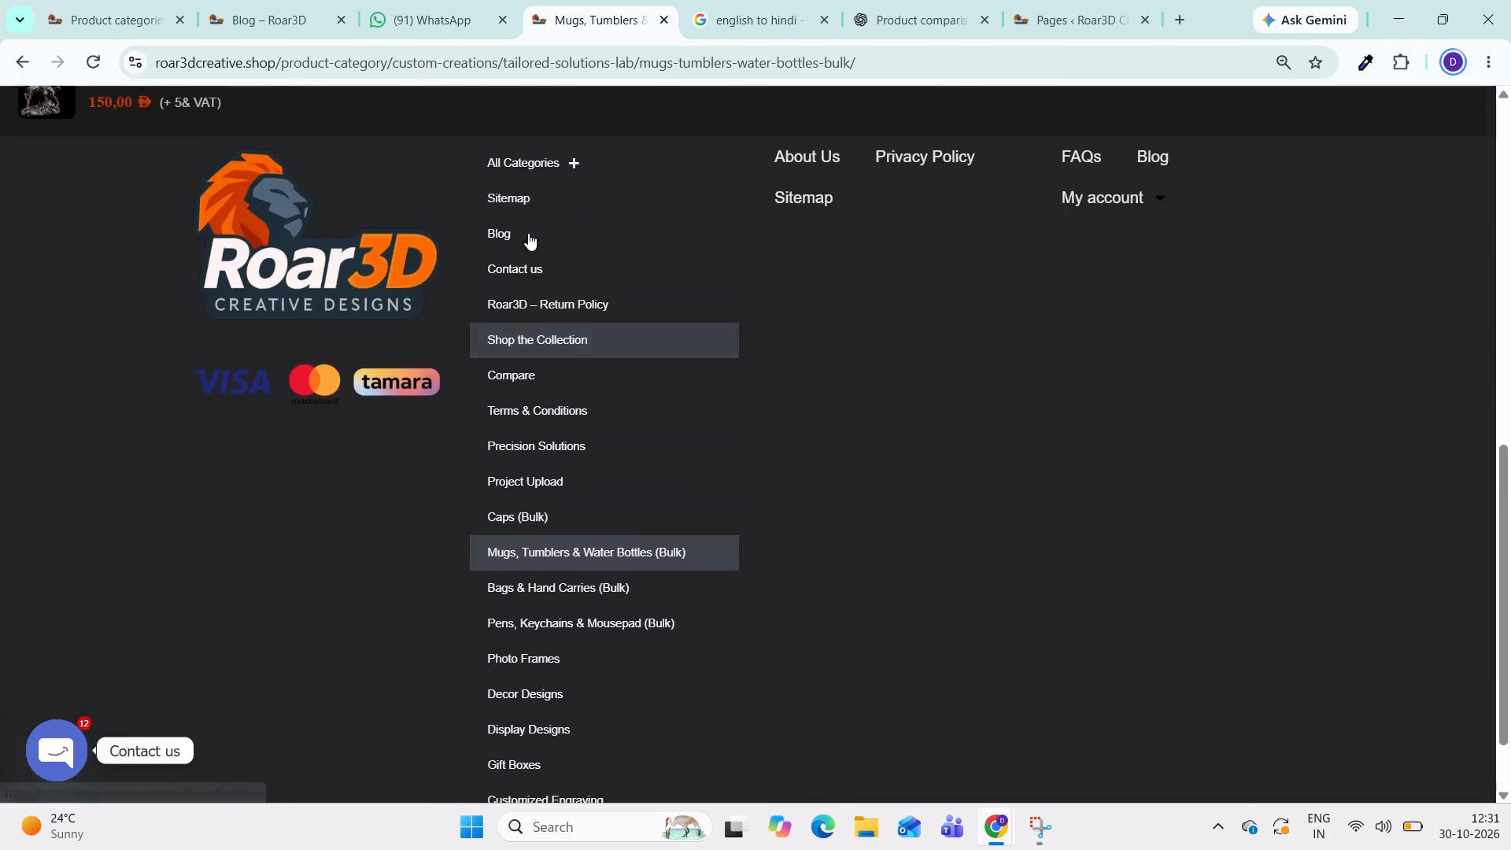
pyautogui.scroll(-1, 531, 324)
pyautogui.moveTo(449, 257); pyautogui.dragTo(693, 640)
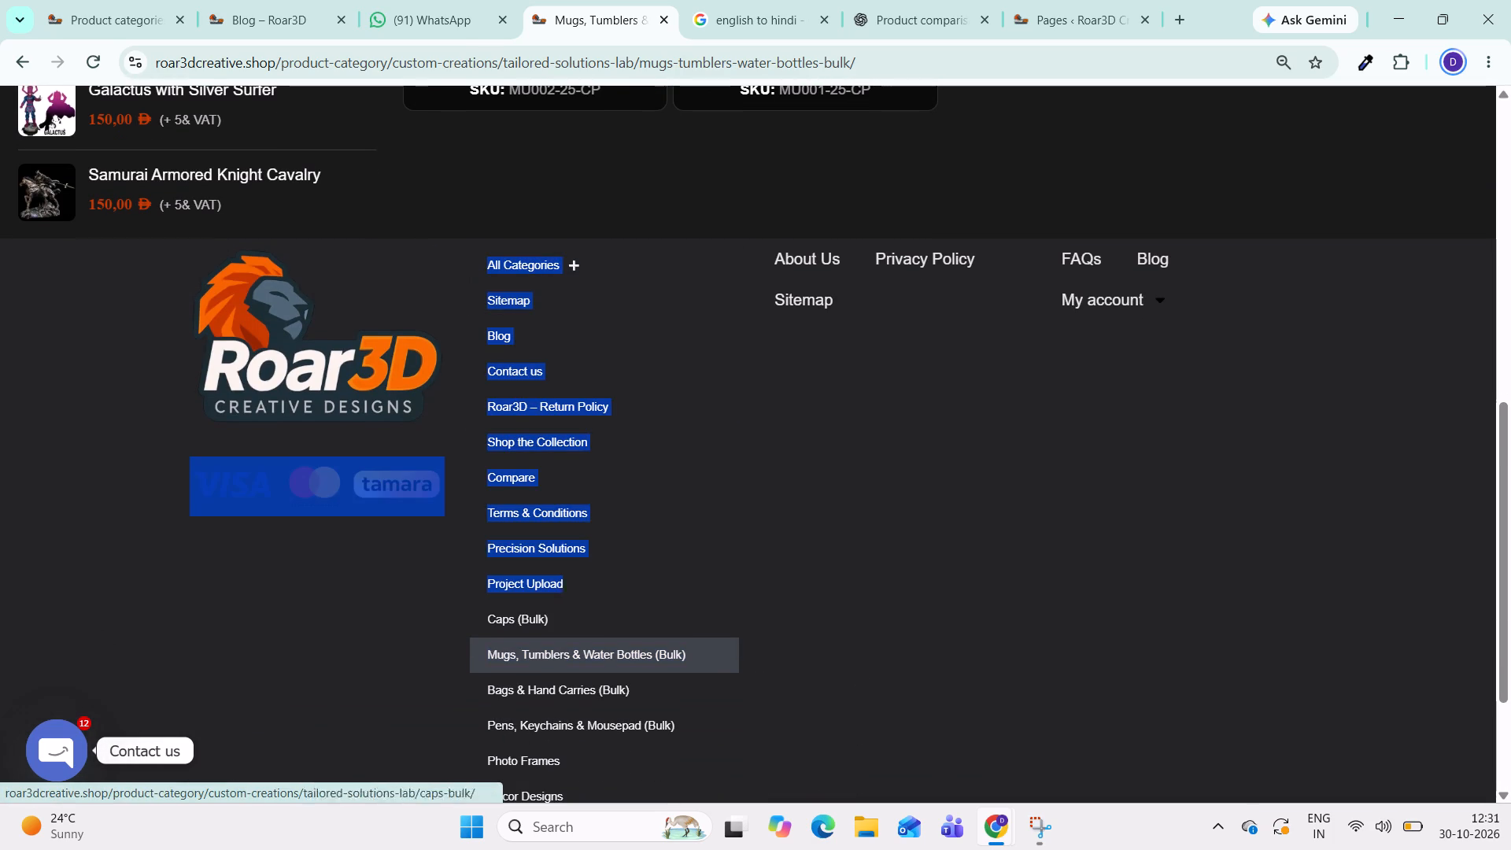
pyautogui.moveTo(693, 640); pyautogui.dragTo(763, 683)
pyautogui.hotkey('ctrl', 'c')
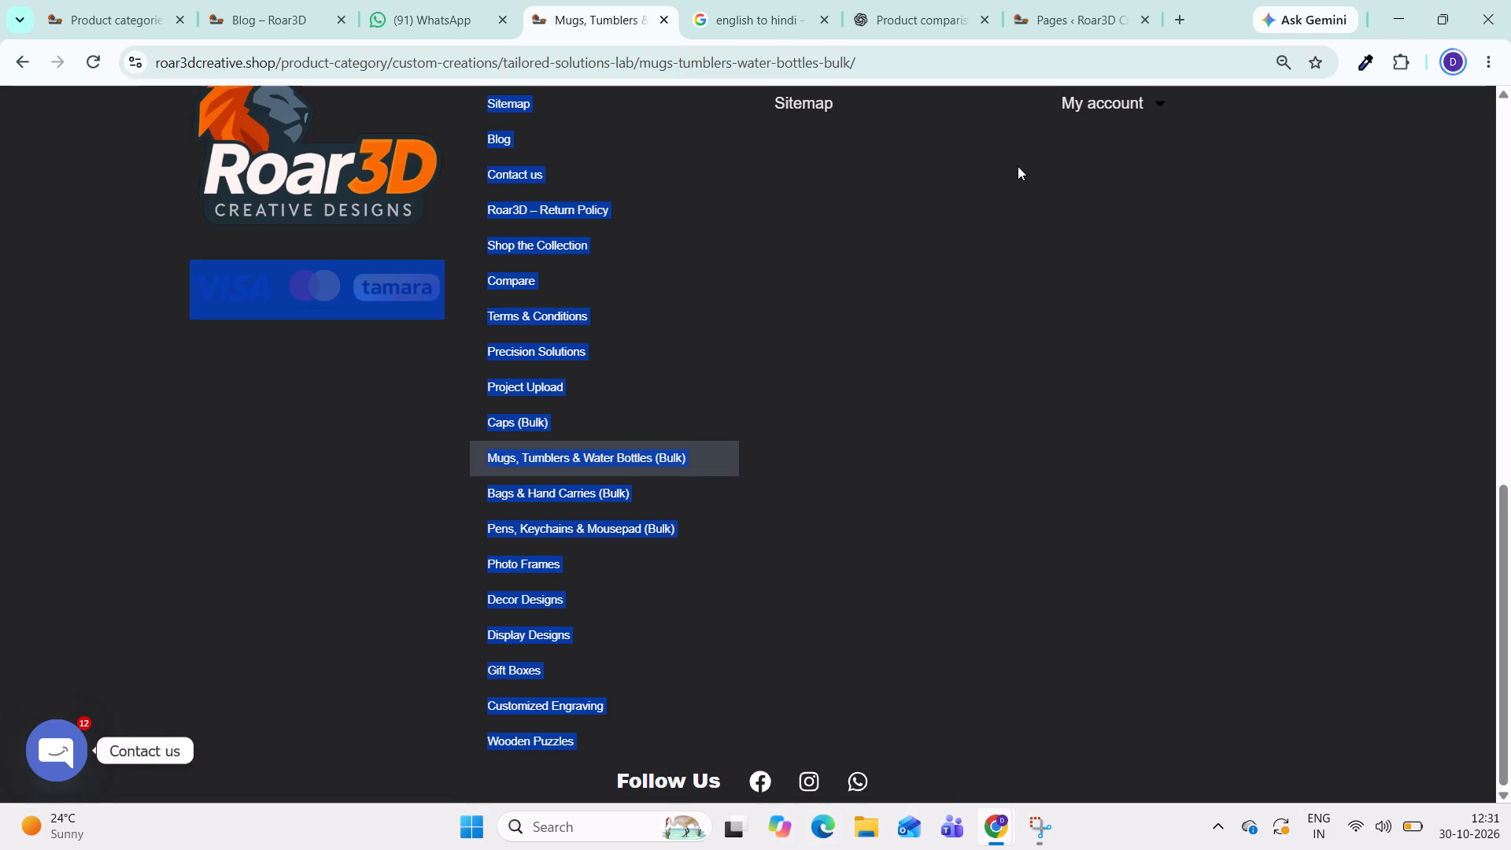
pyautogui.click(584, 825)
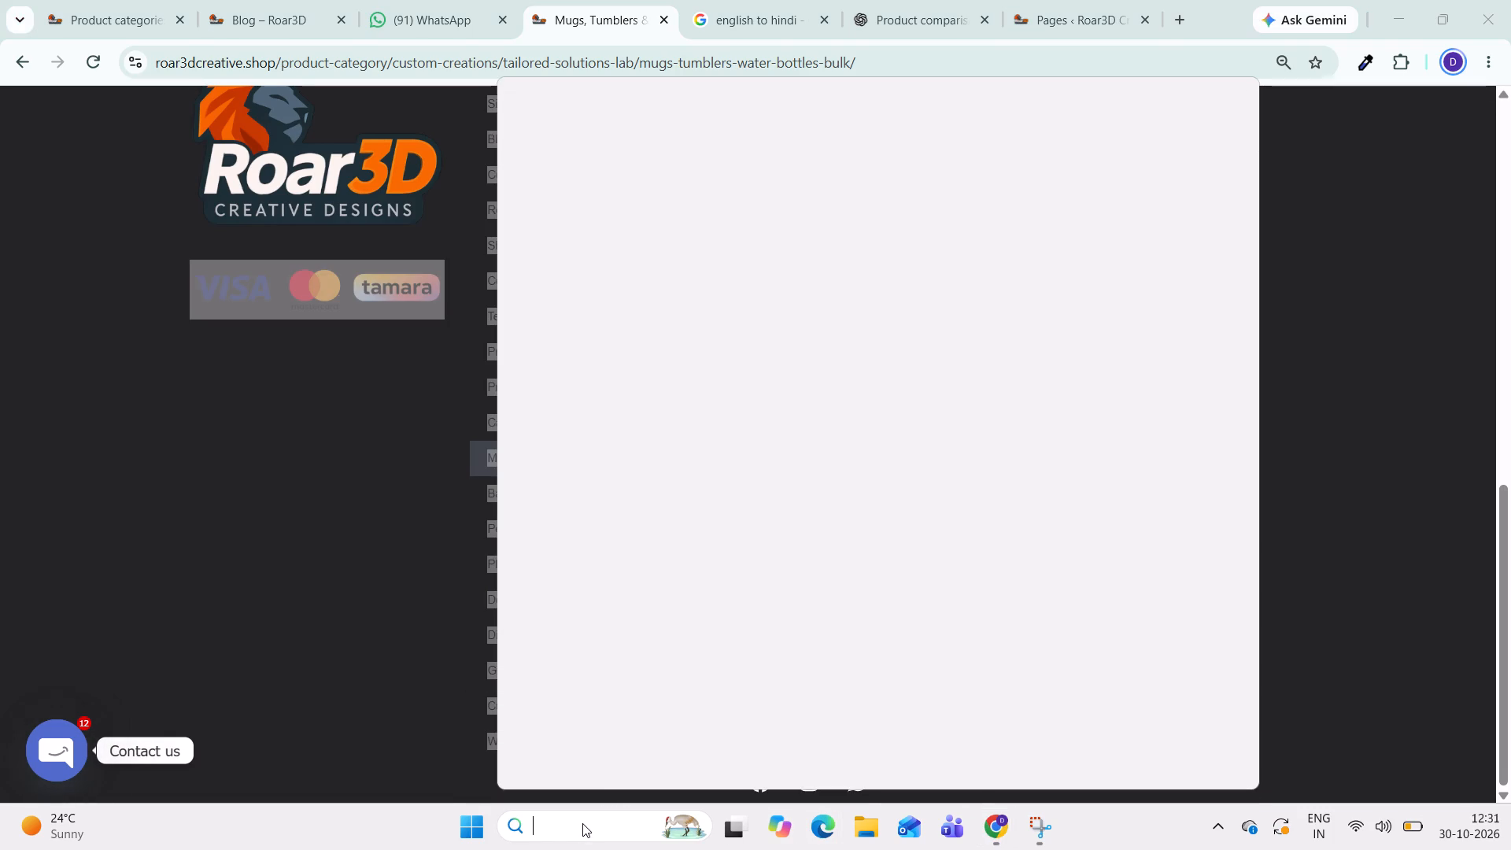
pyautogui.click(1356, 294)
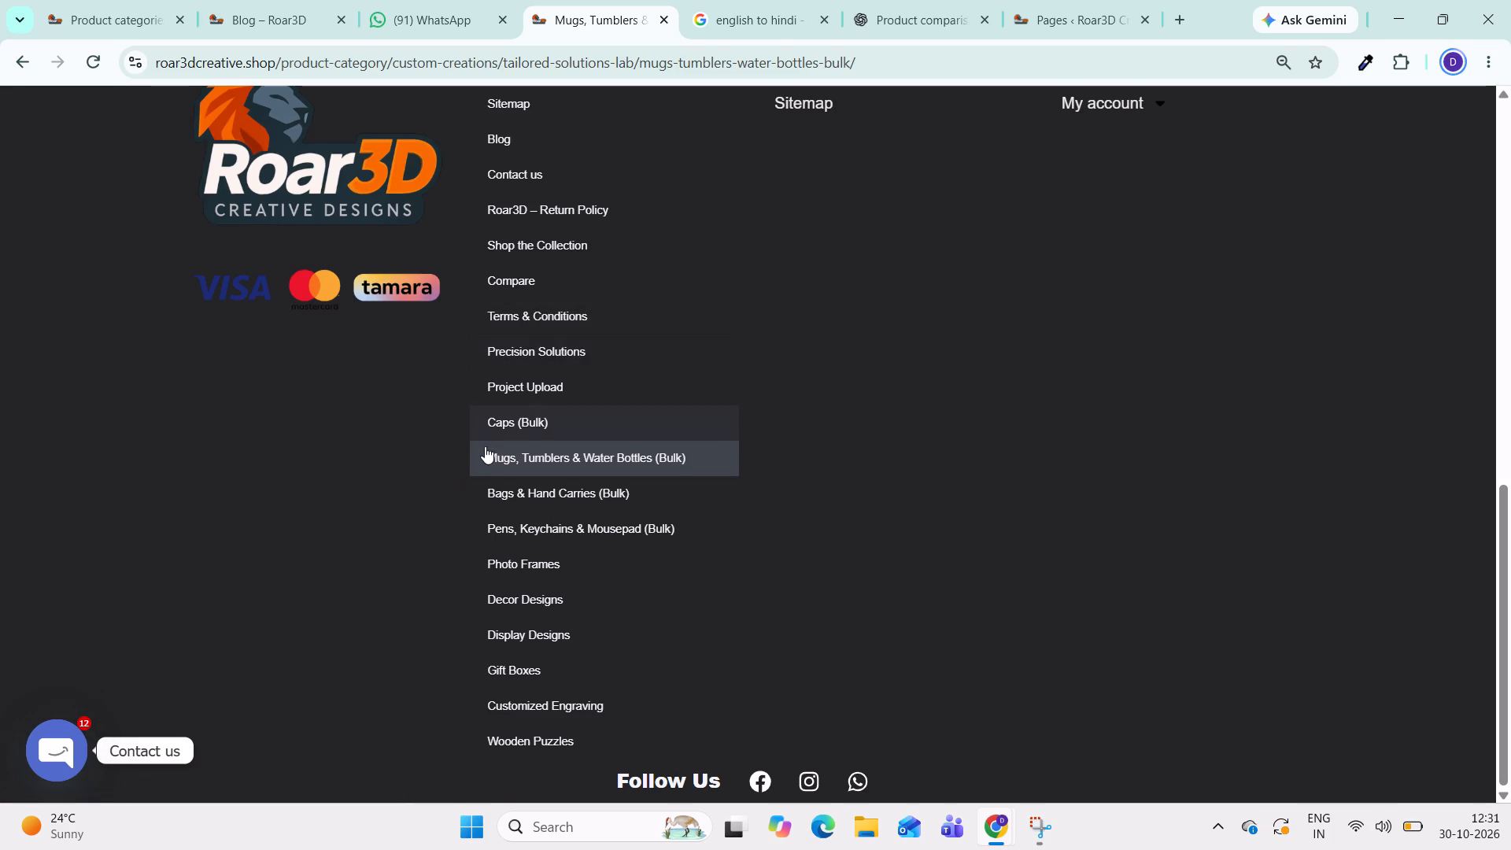
# Copy the footer link name "Mugs, Tumblers & Water Bottles (Bulk)" and enter it as the new product category's name on the staging site.
pyautogui.moveTo(468, 457); pyautogui.dragTo(724, 460)
pyautogui.hotkey('ctrl', 'c')
pyautogui.hotkey('ctrl', 'c')
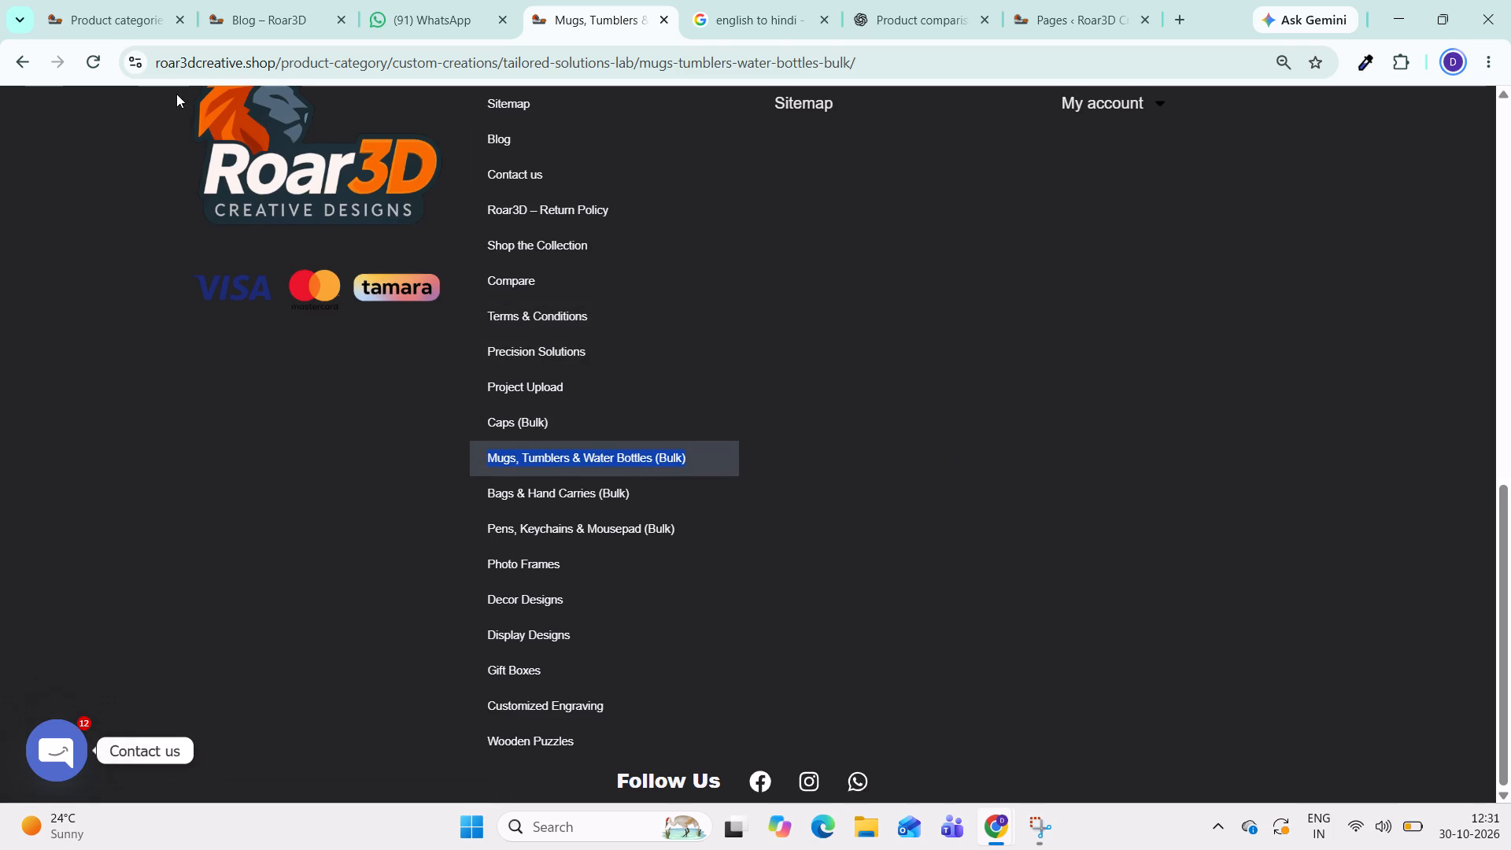
pyautogui.click(145, 14)
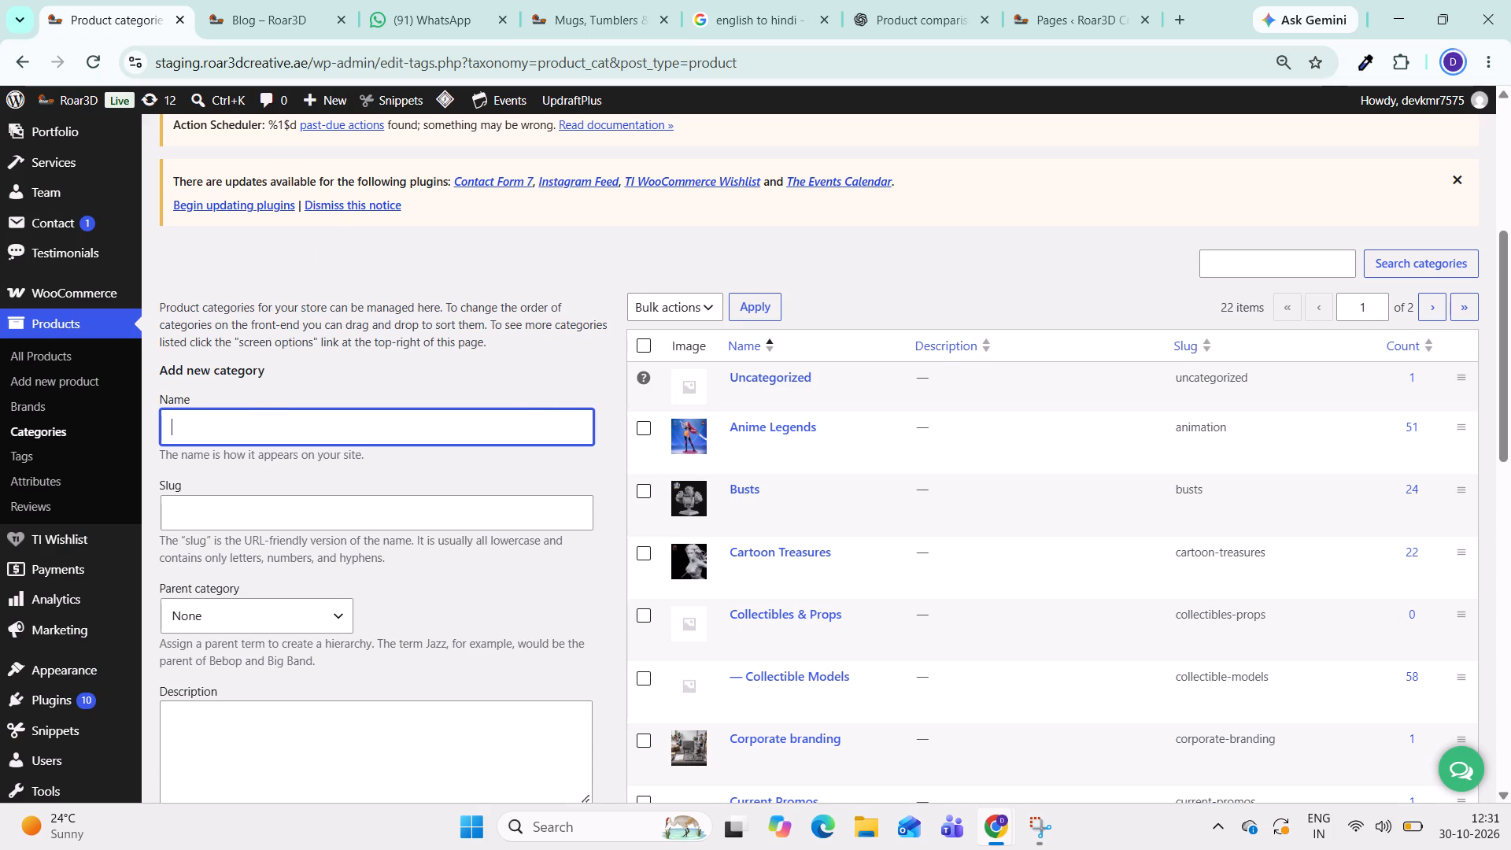
pyautogui.keyDown('ctrl'); pyautogui.click(256, 419); pyautogui.keyUp('ctrl')
pyautogui.hotkey('ctrl', 'v')
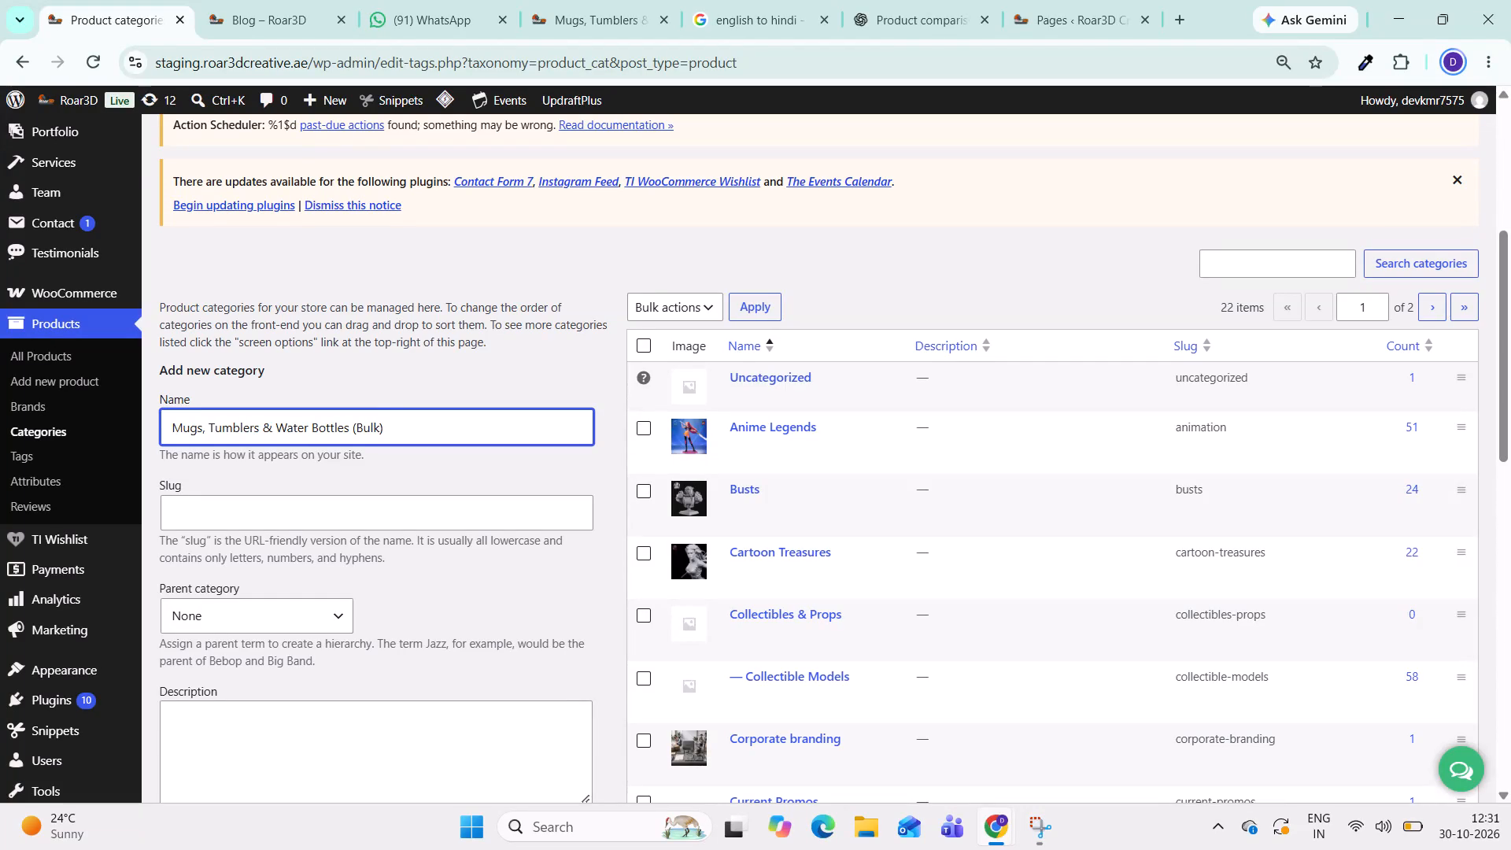
# Check the top of the live Mugs, Tumblers & Water Bottles (Bulk) page and return to the staging new-category form.
pyautogui.click(596, 21)
pyautogui.scroll(10, 860, 300)
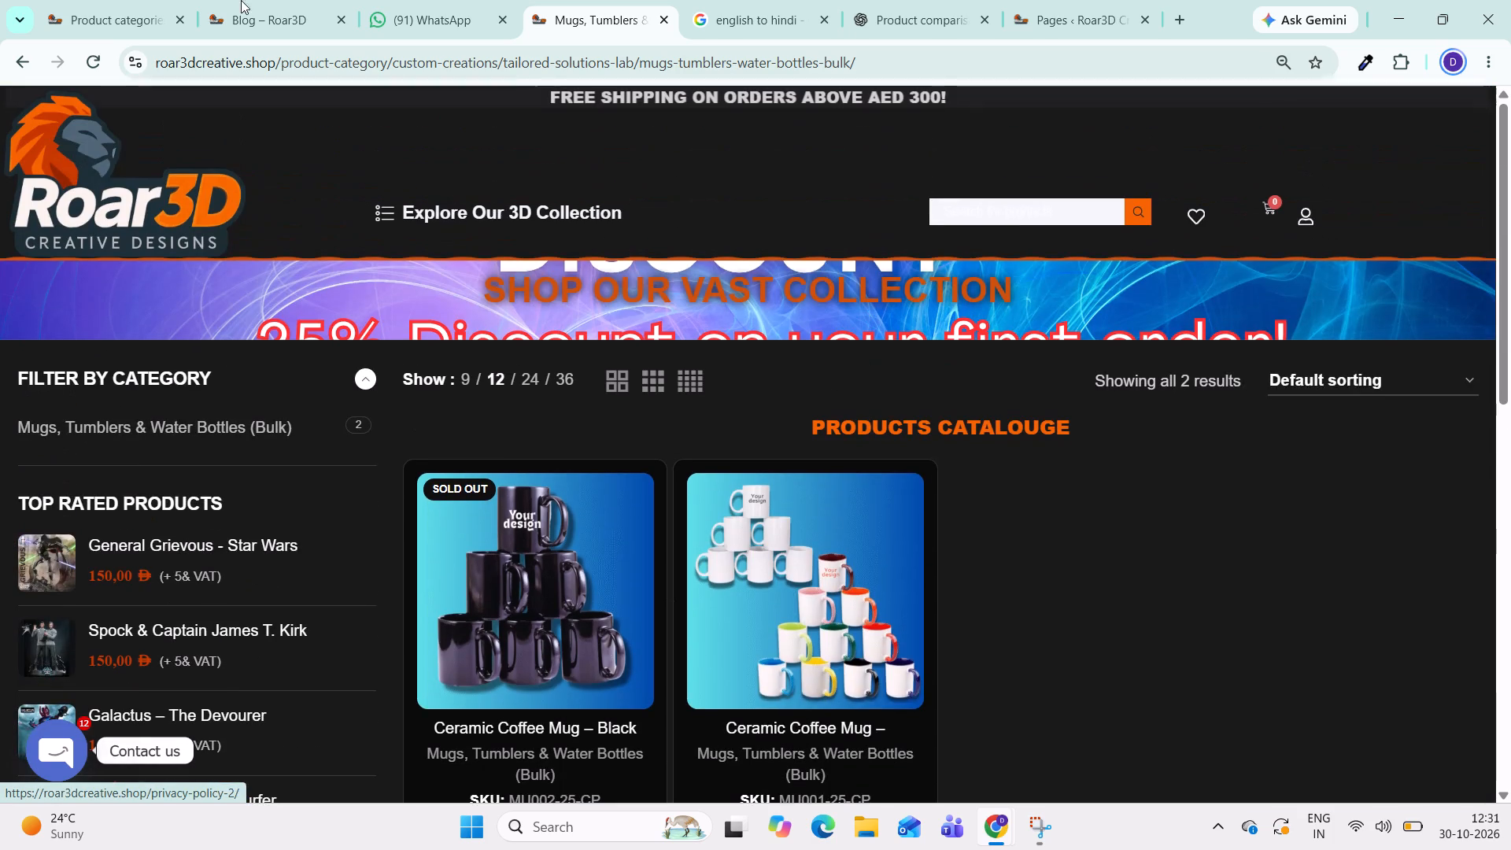
pyautogui.click(131, 17)
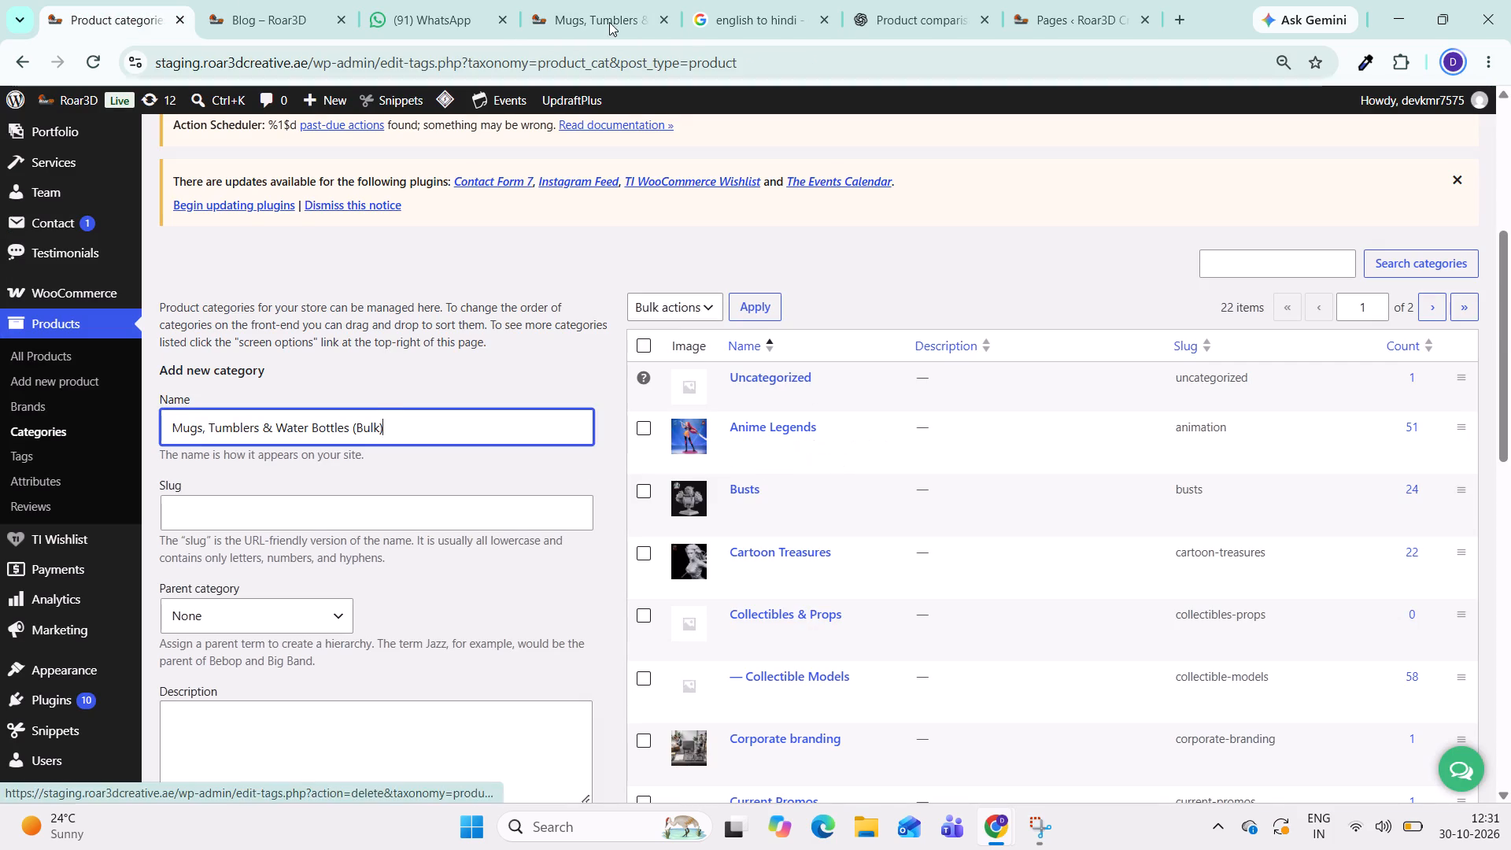
# Open the product categories list in the live Roar3D site's WordPress admin.
pyautogui.click(1055, 28)
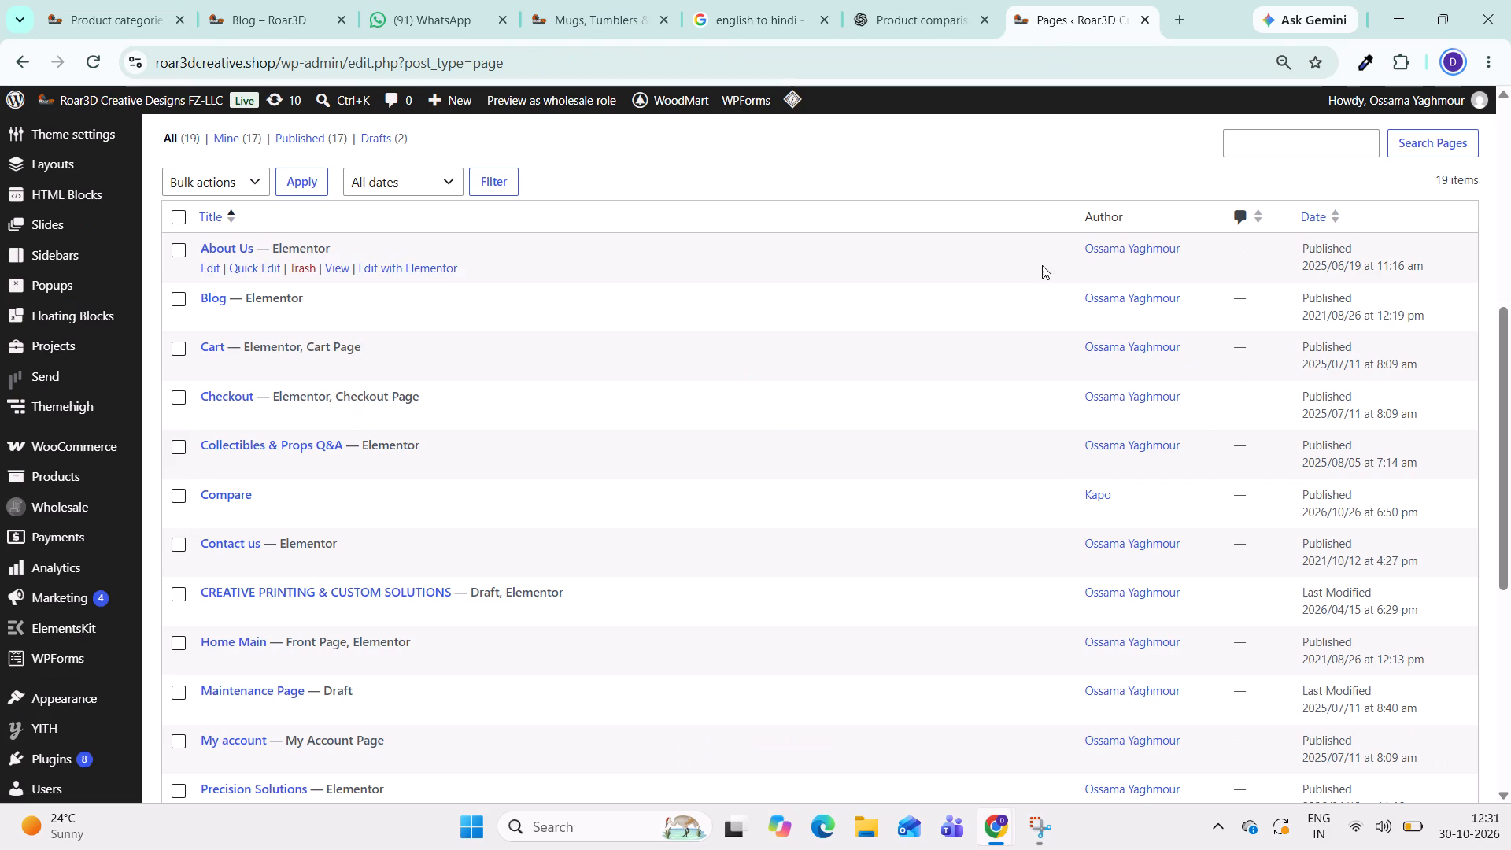
pyautogui.scroll(-3, 66, 411)
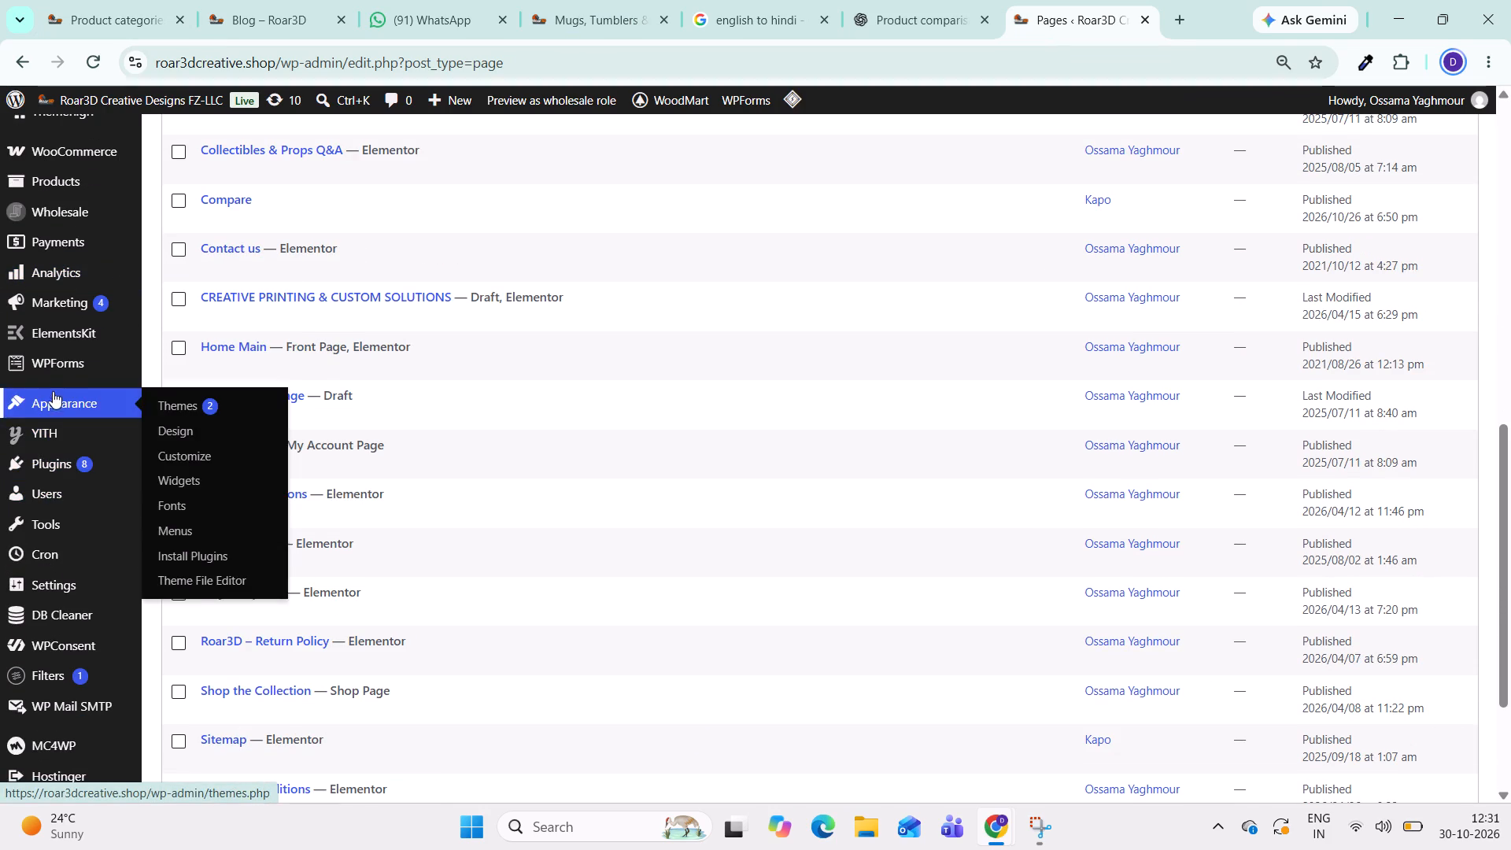
pyautogui.scroll(-2, 56, 395)
pyautogui.scroll(-1, 37, 480)
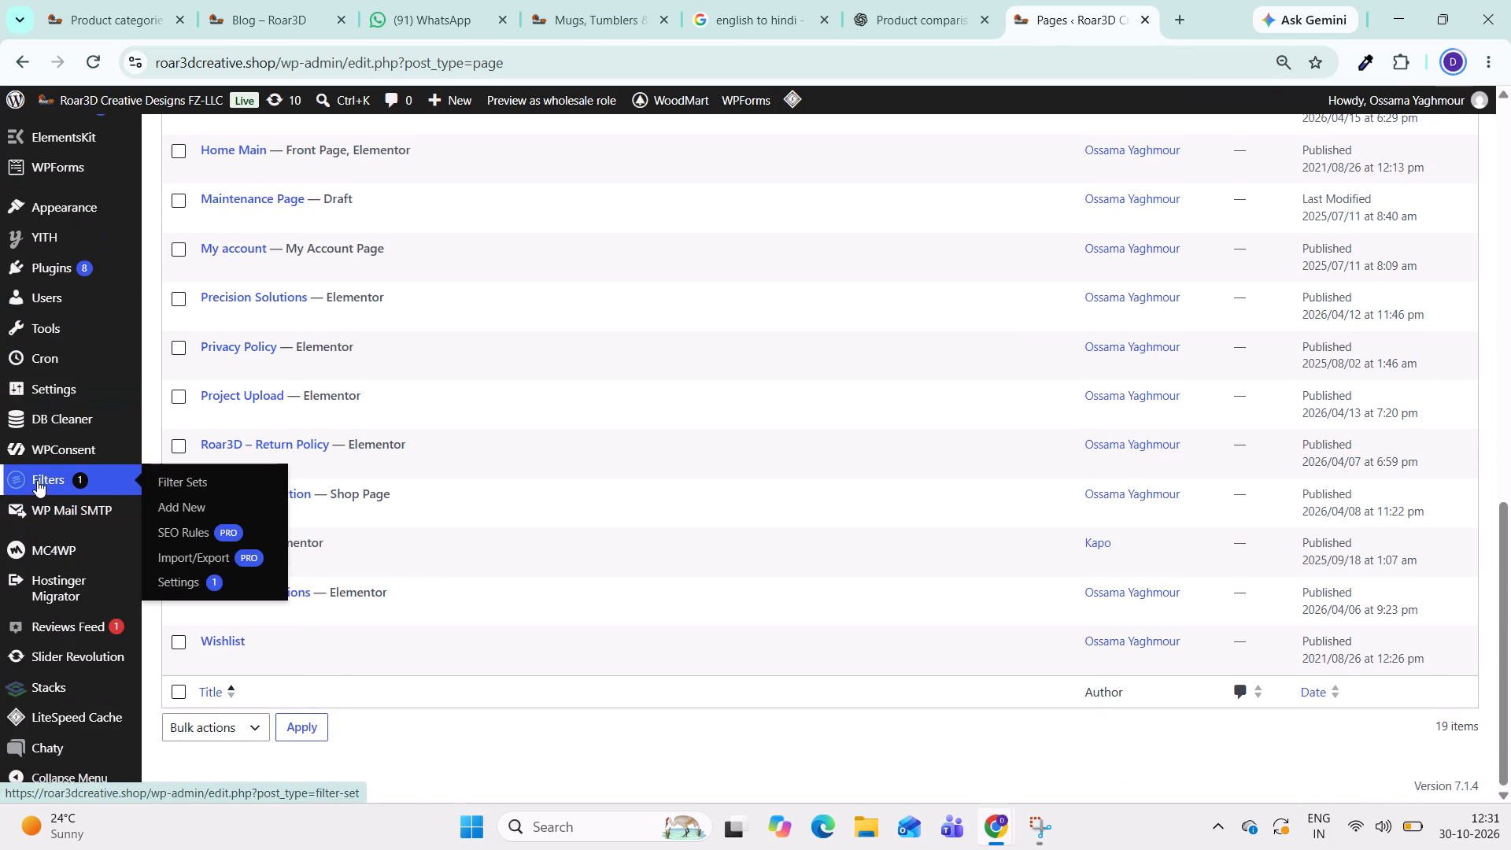
pyautogui.scroll(-2, 37, 480)
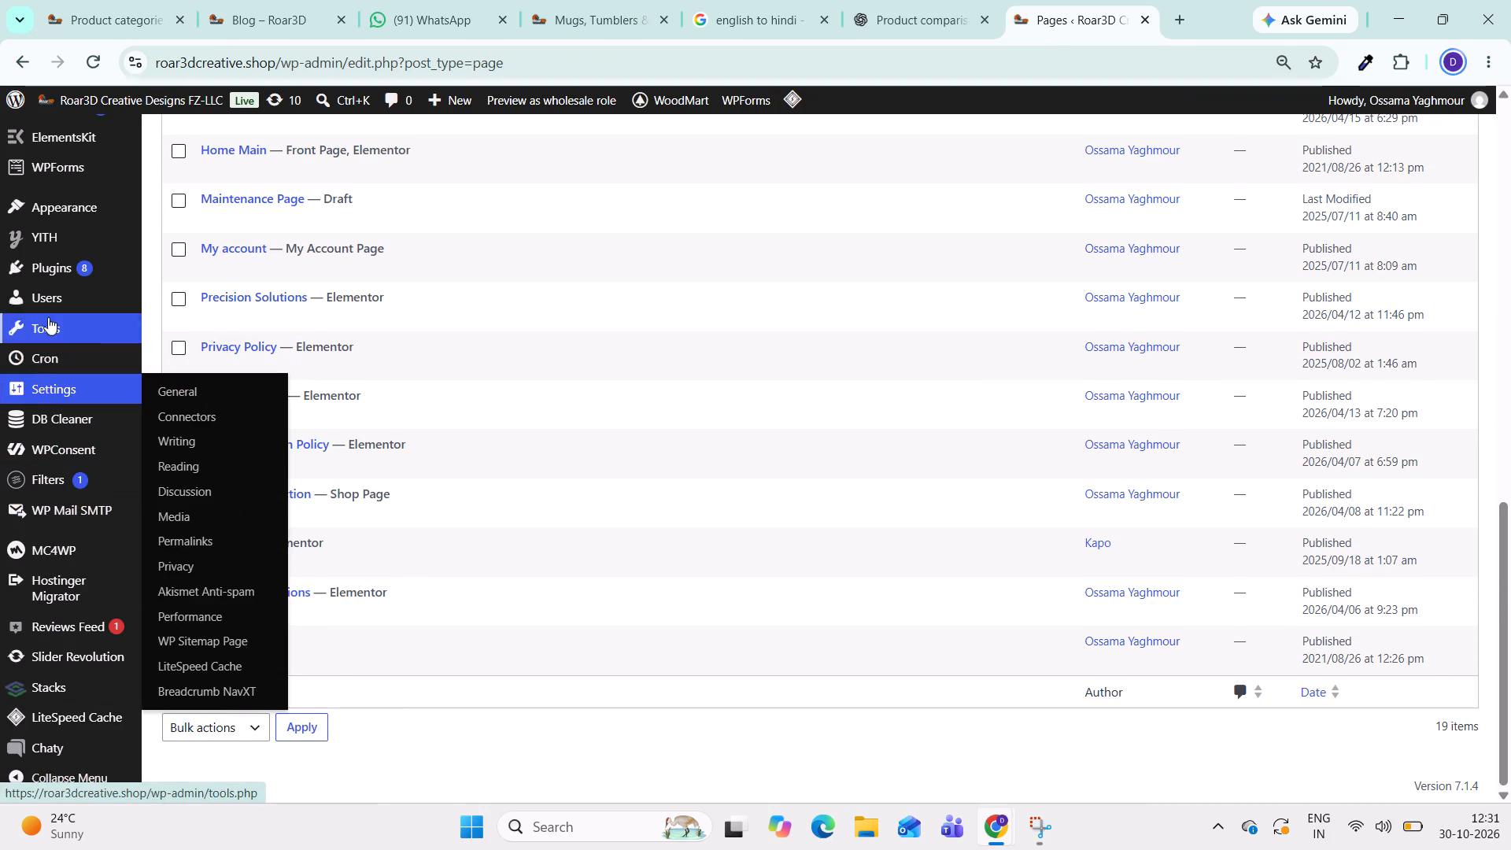
pyautogui.scroll(3, 50, 302)
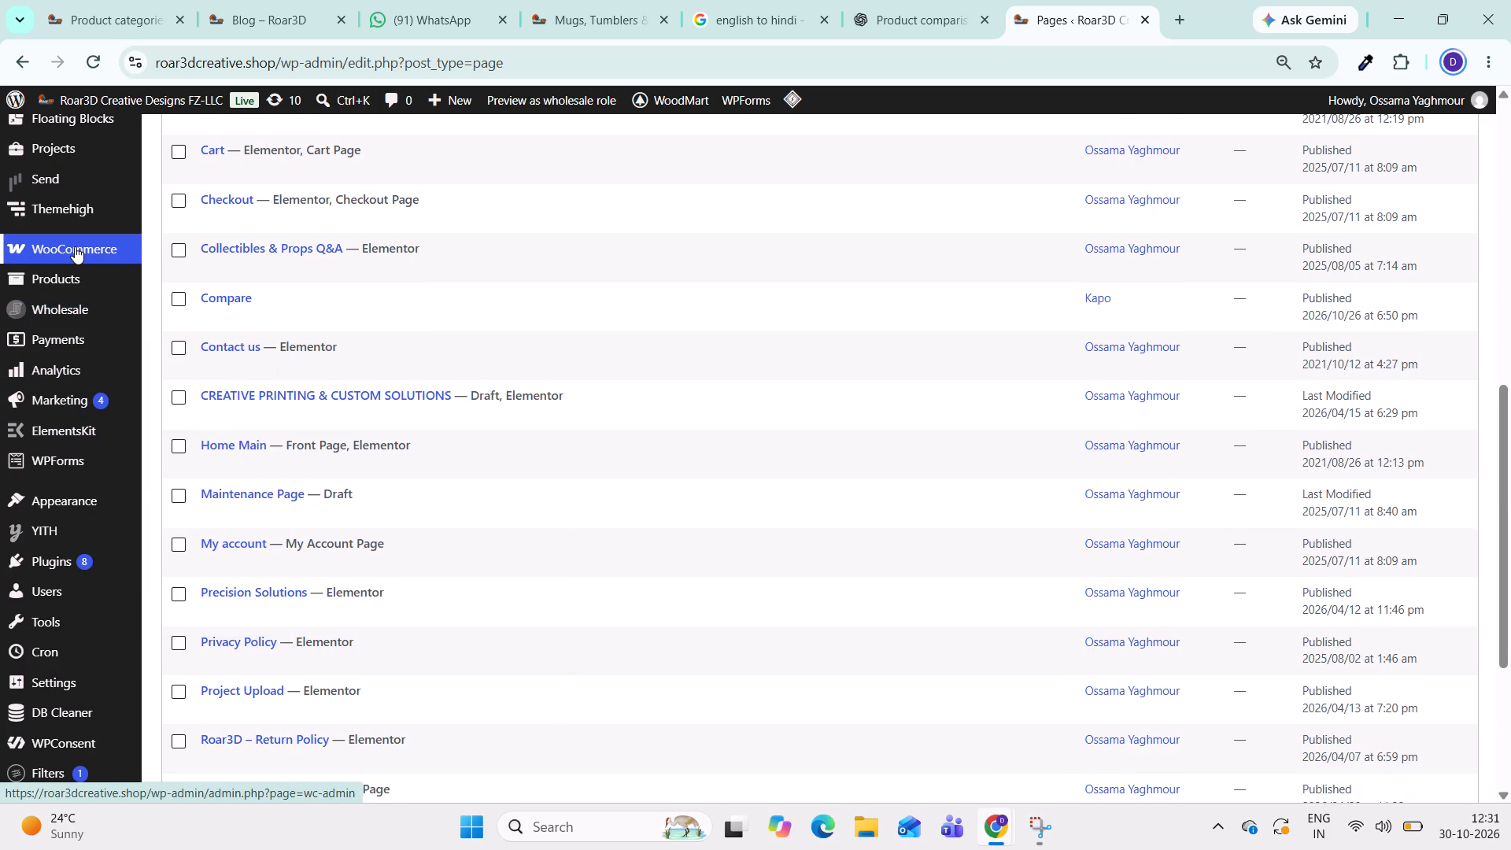
pyautogui.scroll(2, 75, 245)
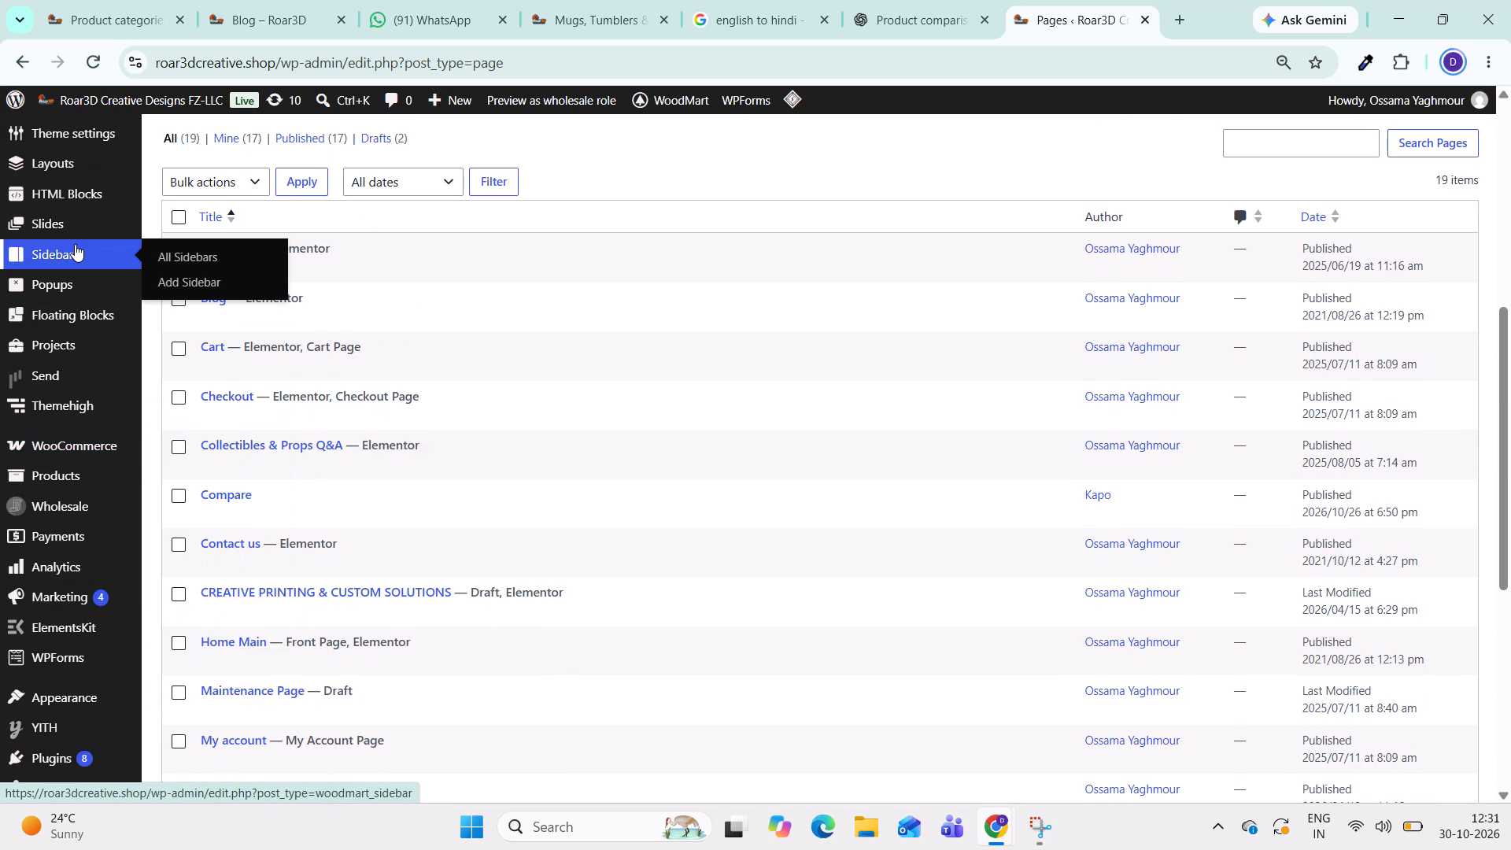
pyautogui.scroll(-3, 77, 327)
pyautogui.scroll(-1, 76, 424)
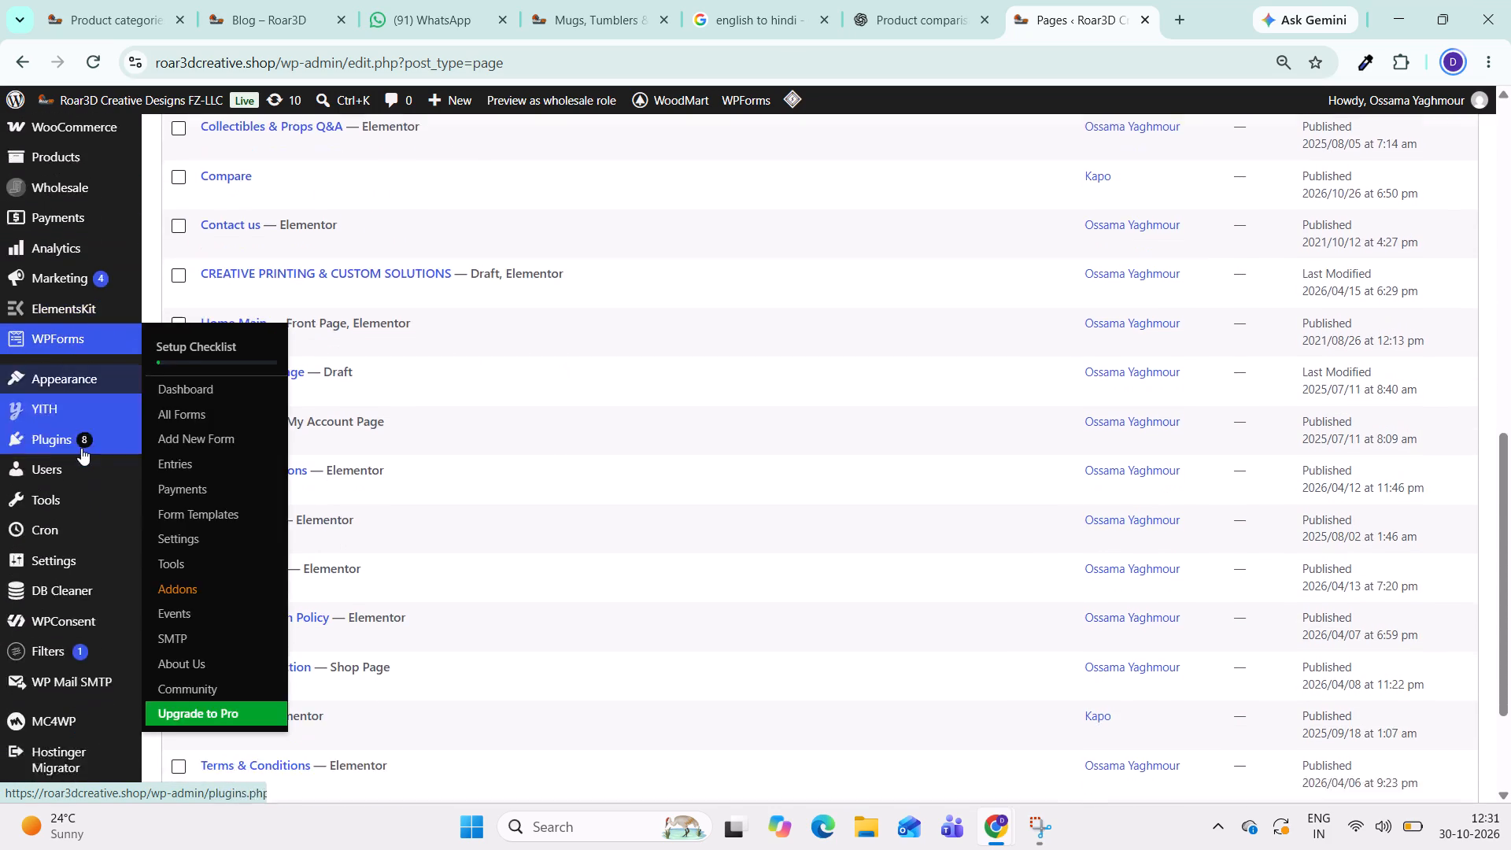
pyautogui.scroll(-1, 81, 448)
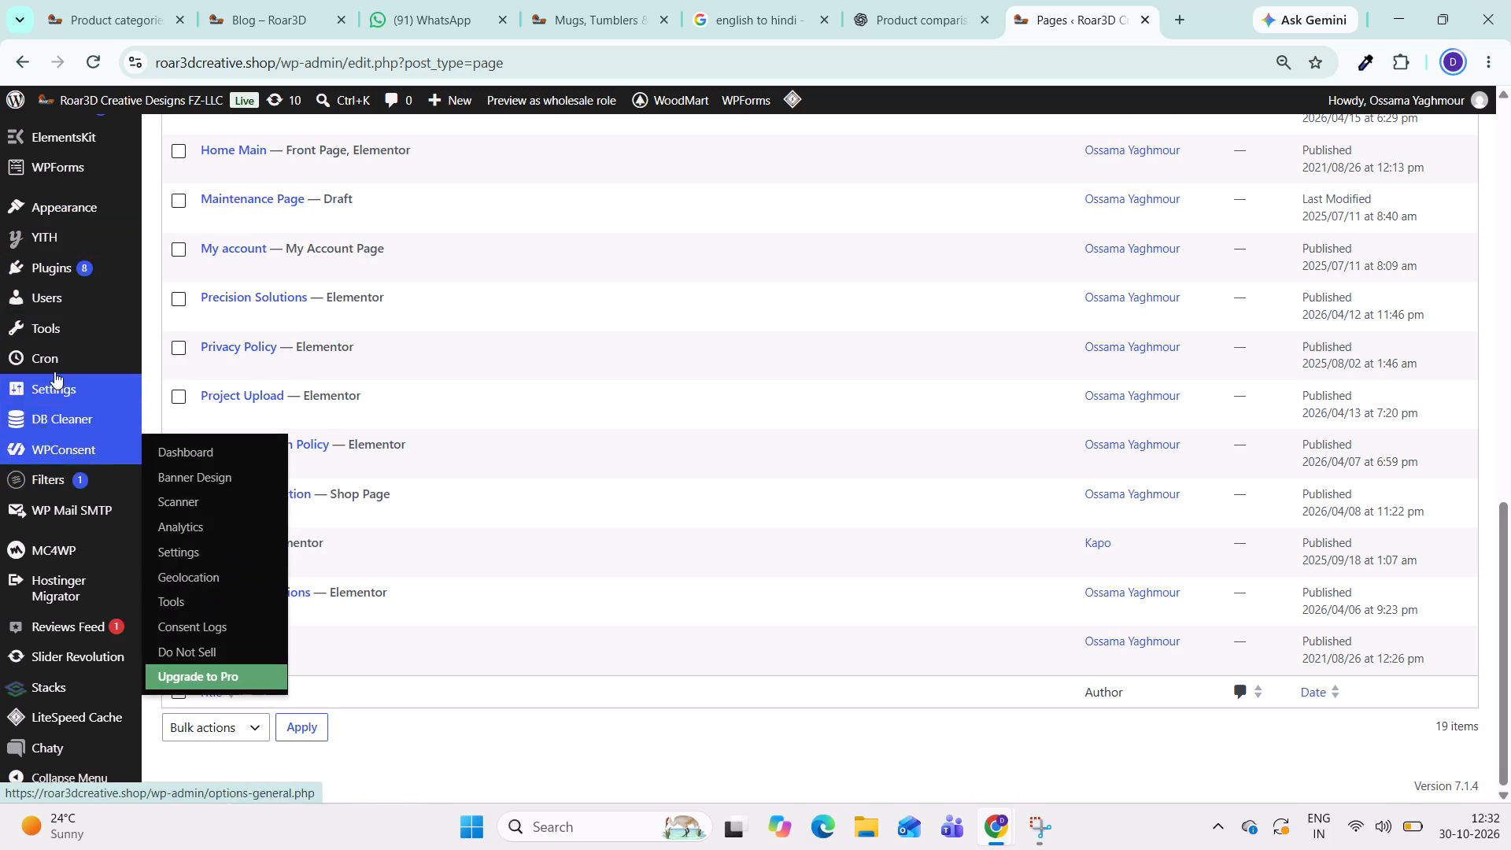
pyautogui.scroll(5, 54, 371)
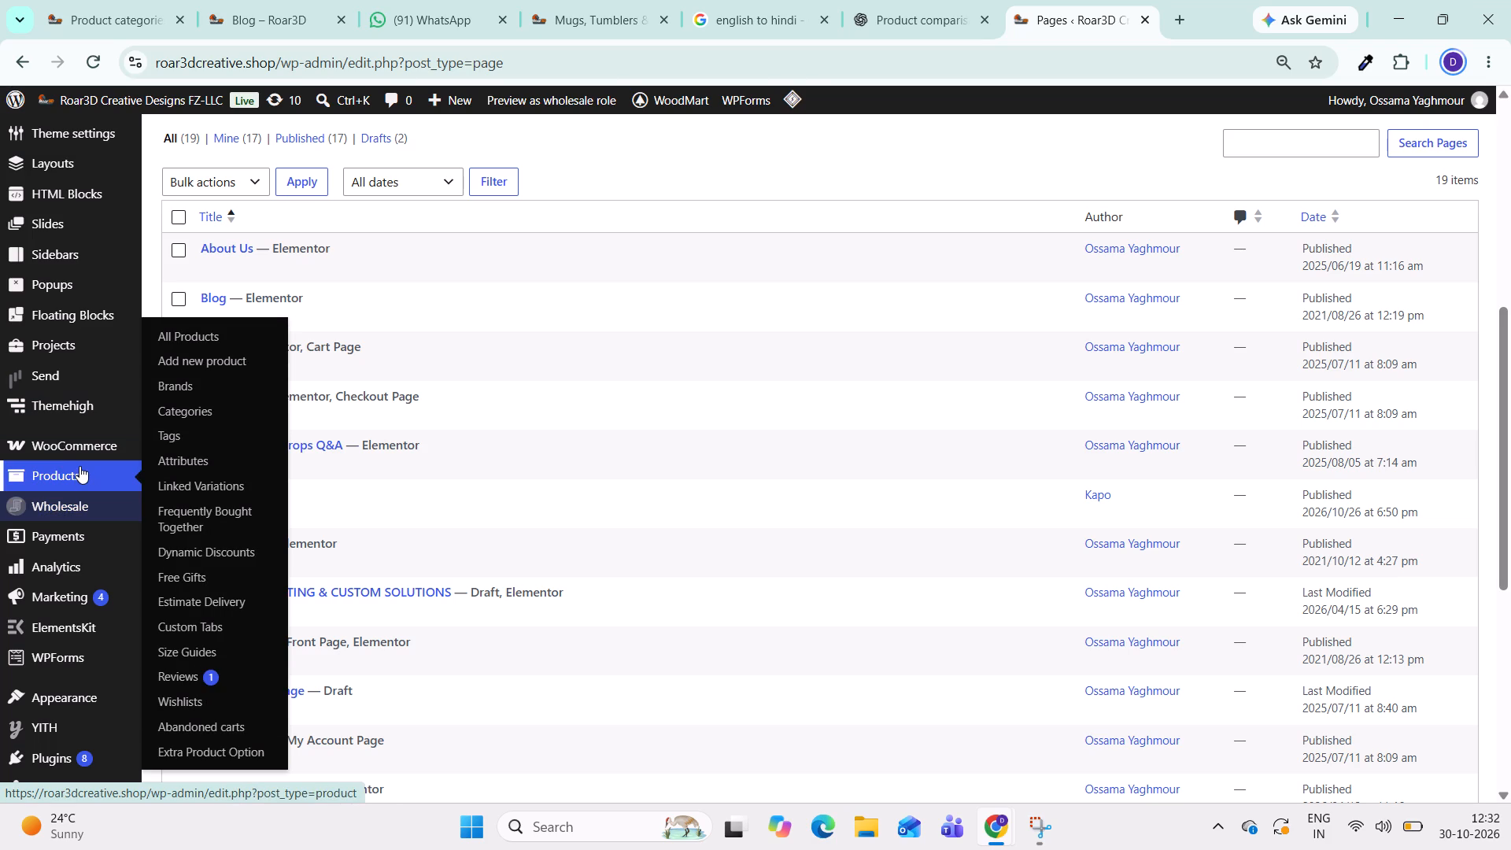
pyautogui.click(194, 408)
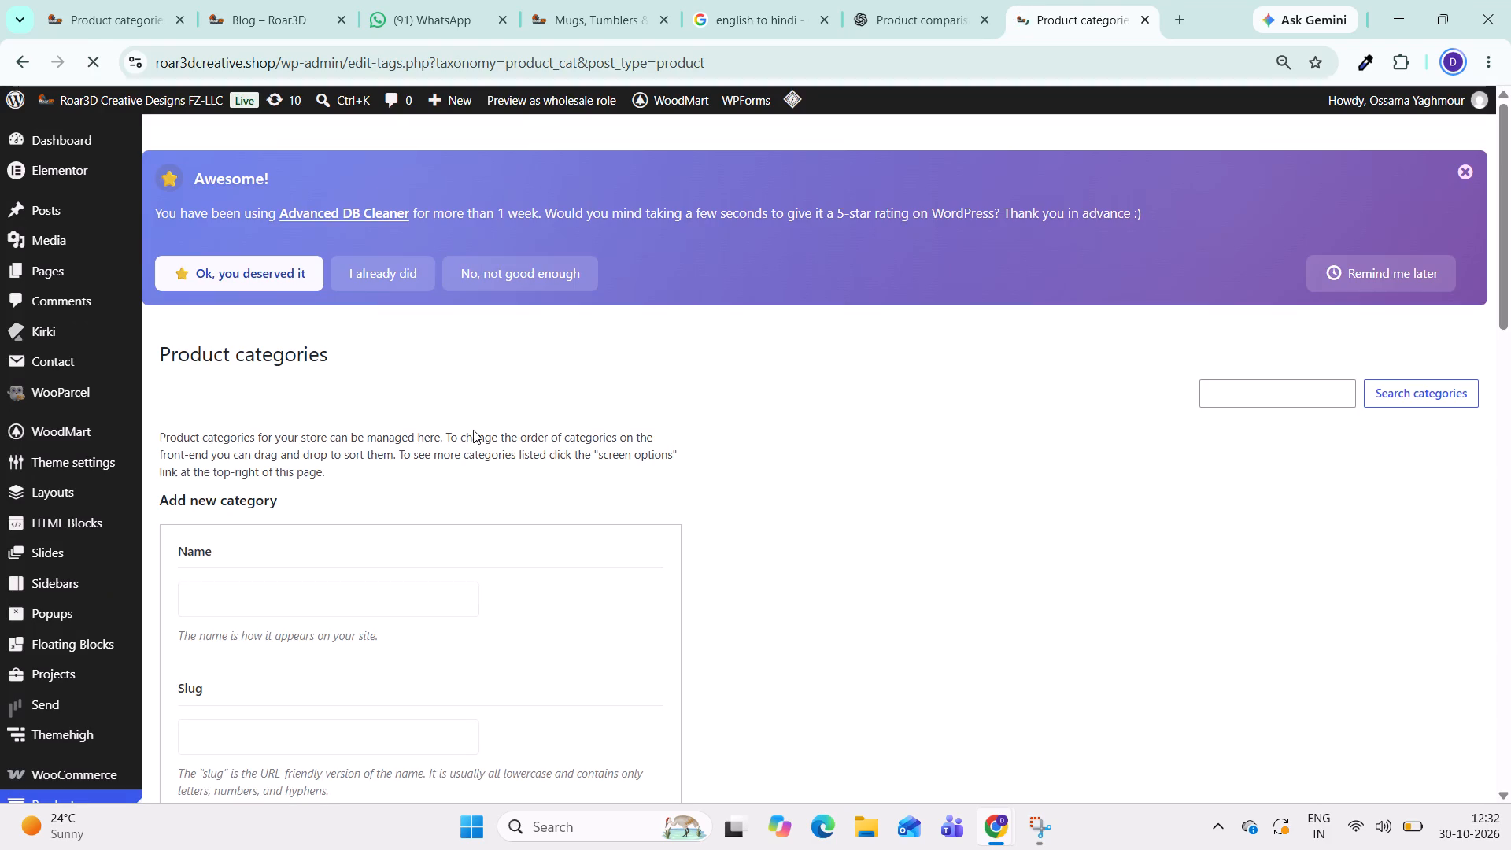
# Examine the live site's product category list and its parent-child structure from Laser Cutting & Engraving through Custom Creations.
pyautogui.scroll(-1, 1151, 411)
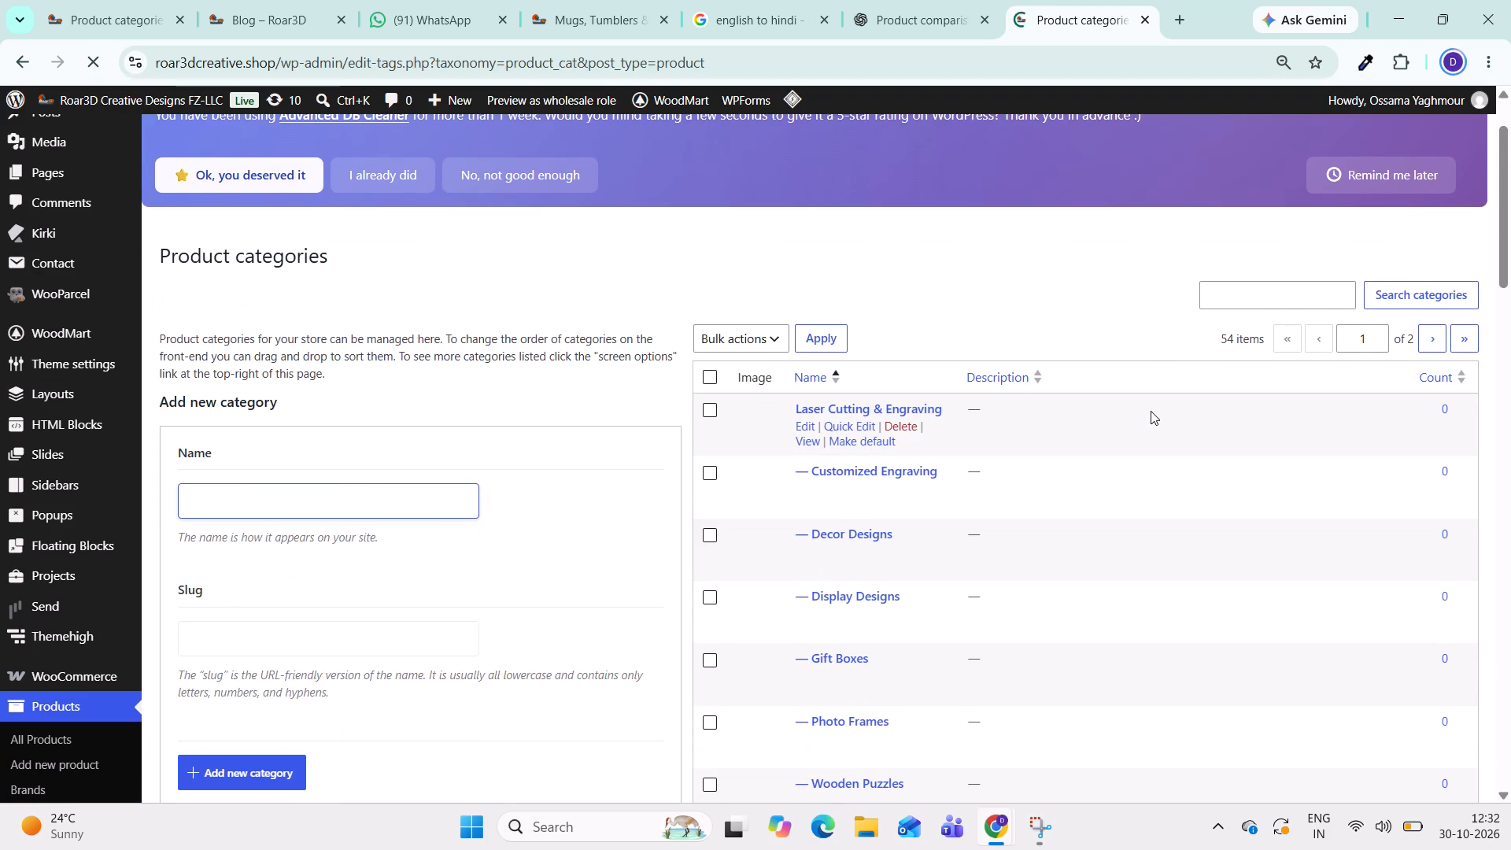
pyautogui.scroll(-2, 1151, 410)
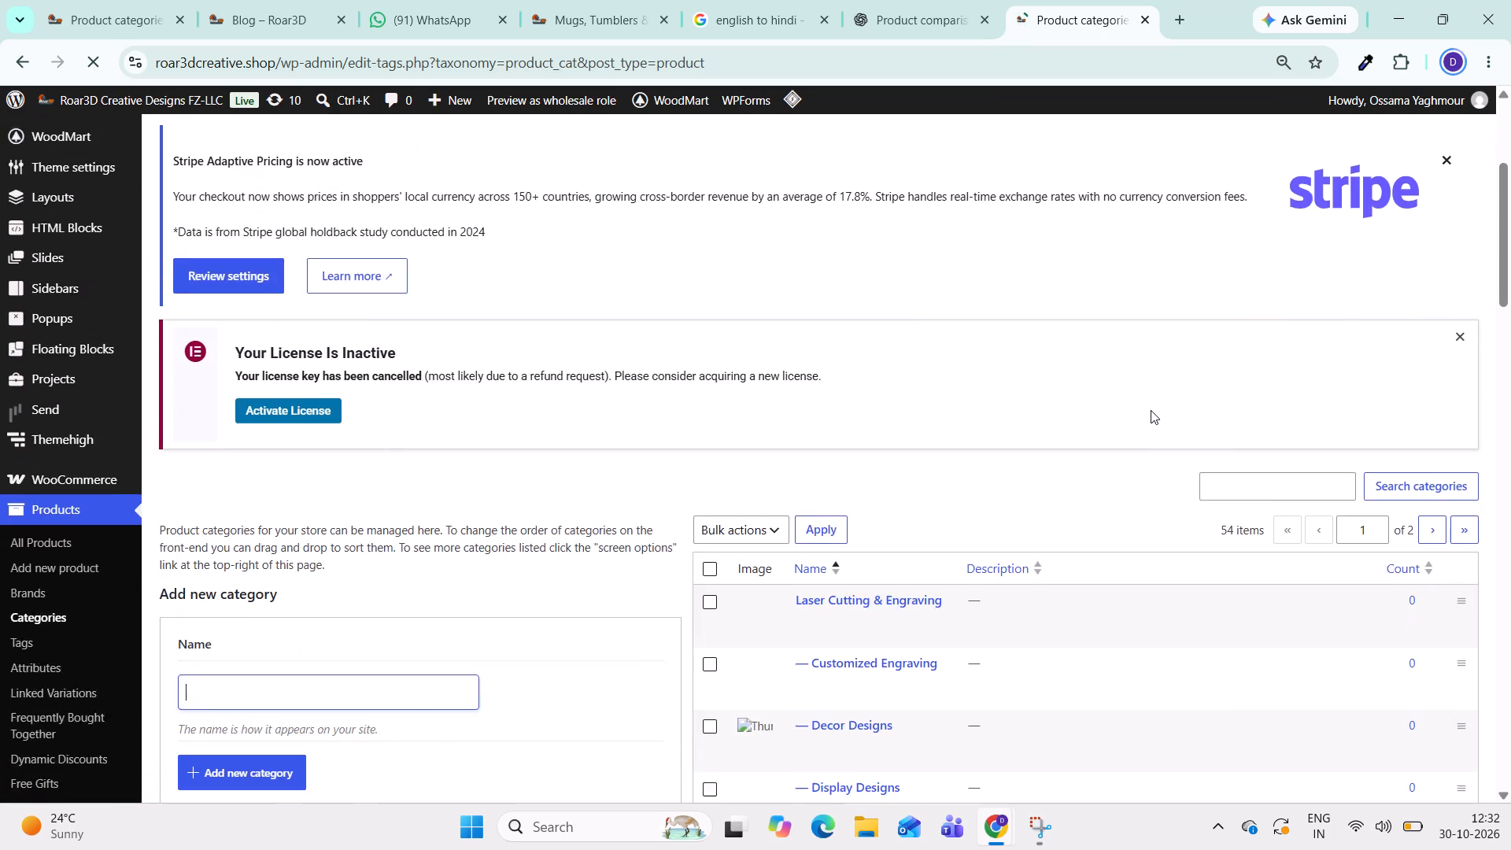
pyautogui.scroll(-4, 1151, 410)
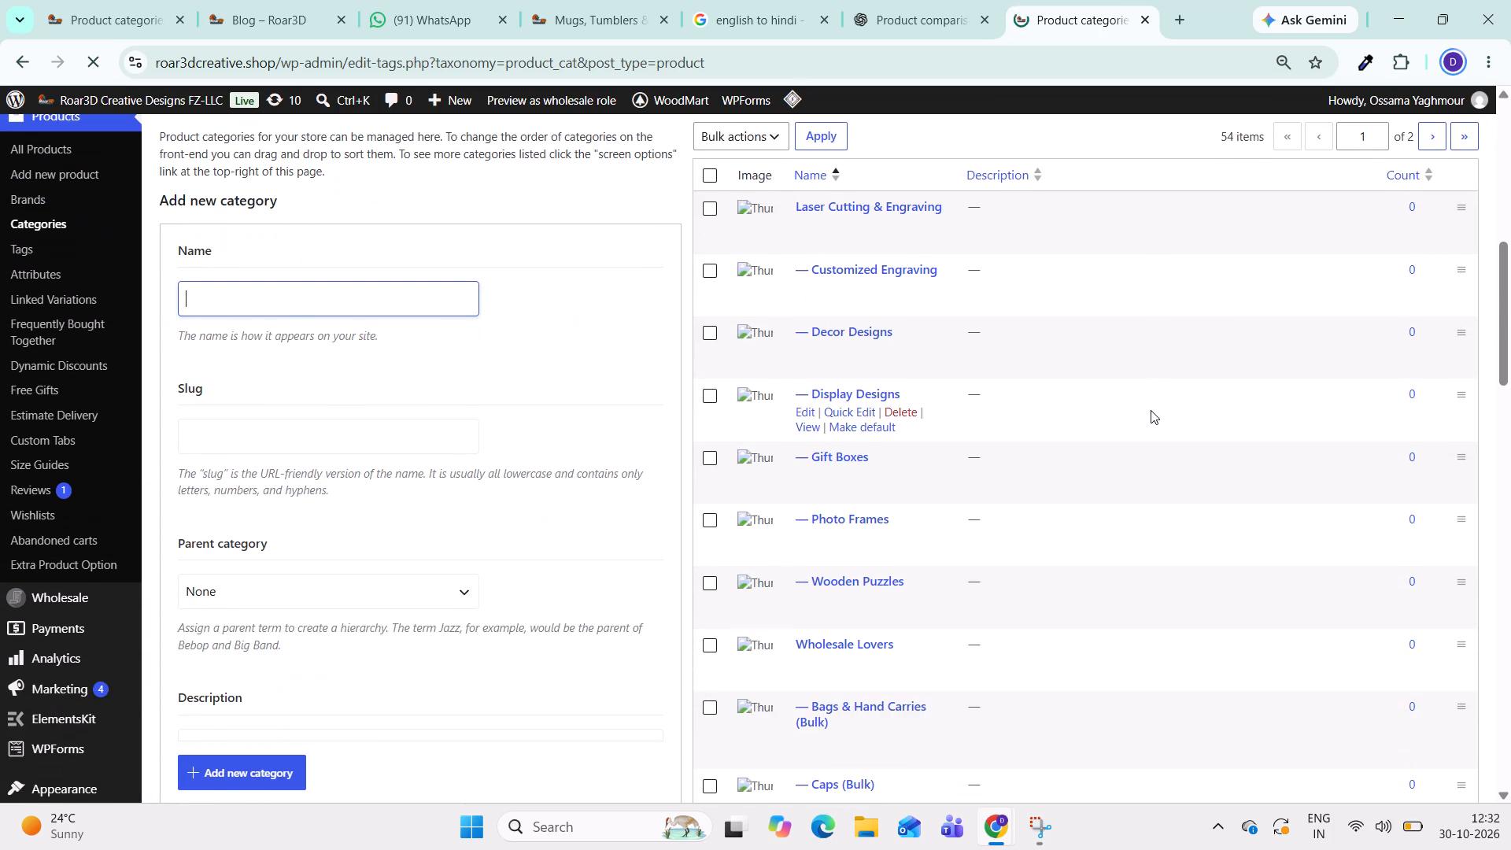
pyautogui.scroll(-3, 1151, 410)
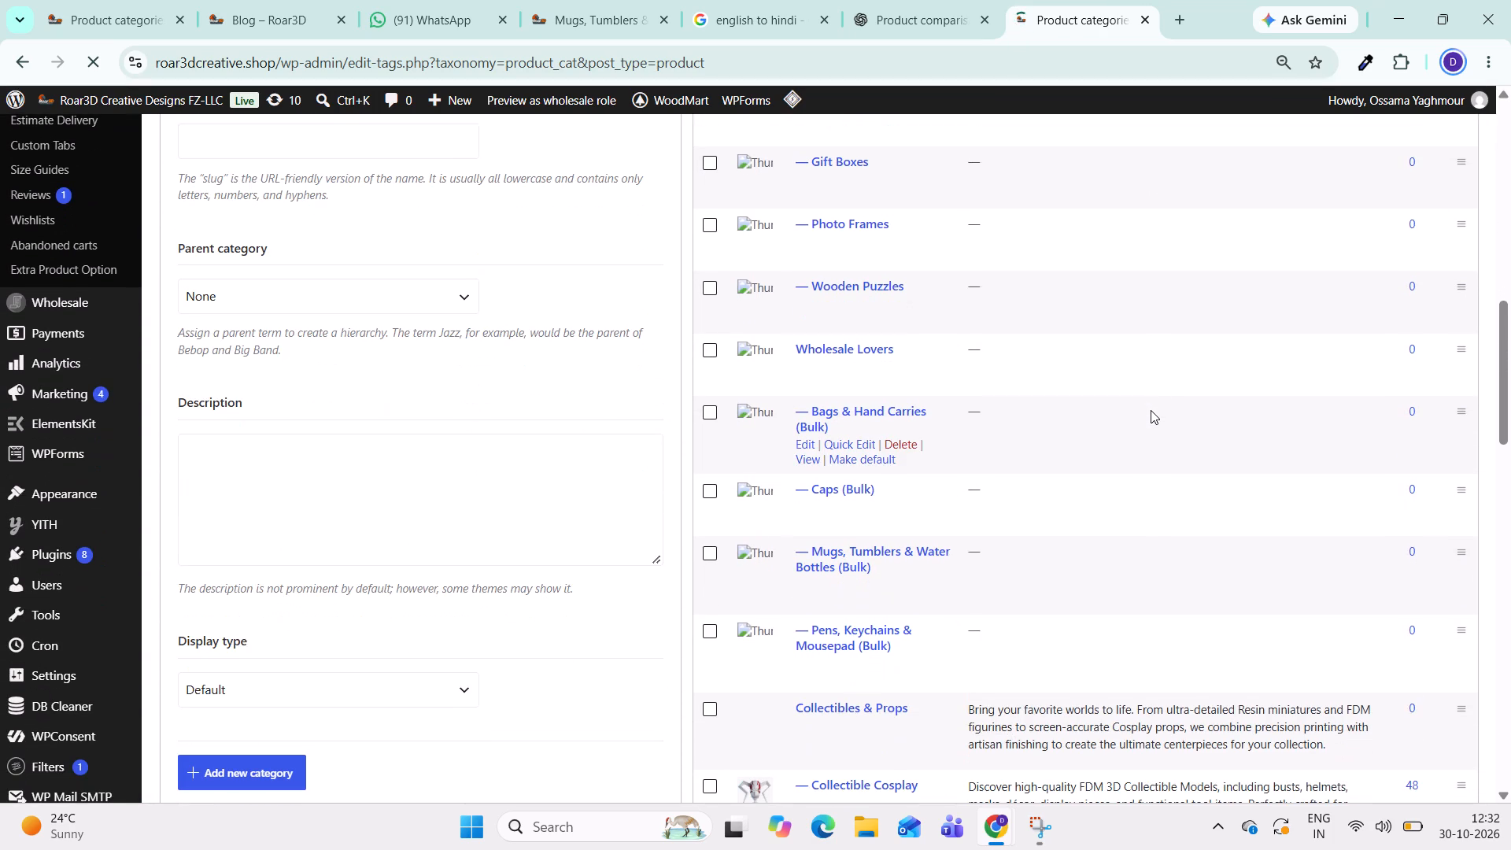
pyautogui.scroll(-3, 1151, 410)
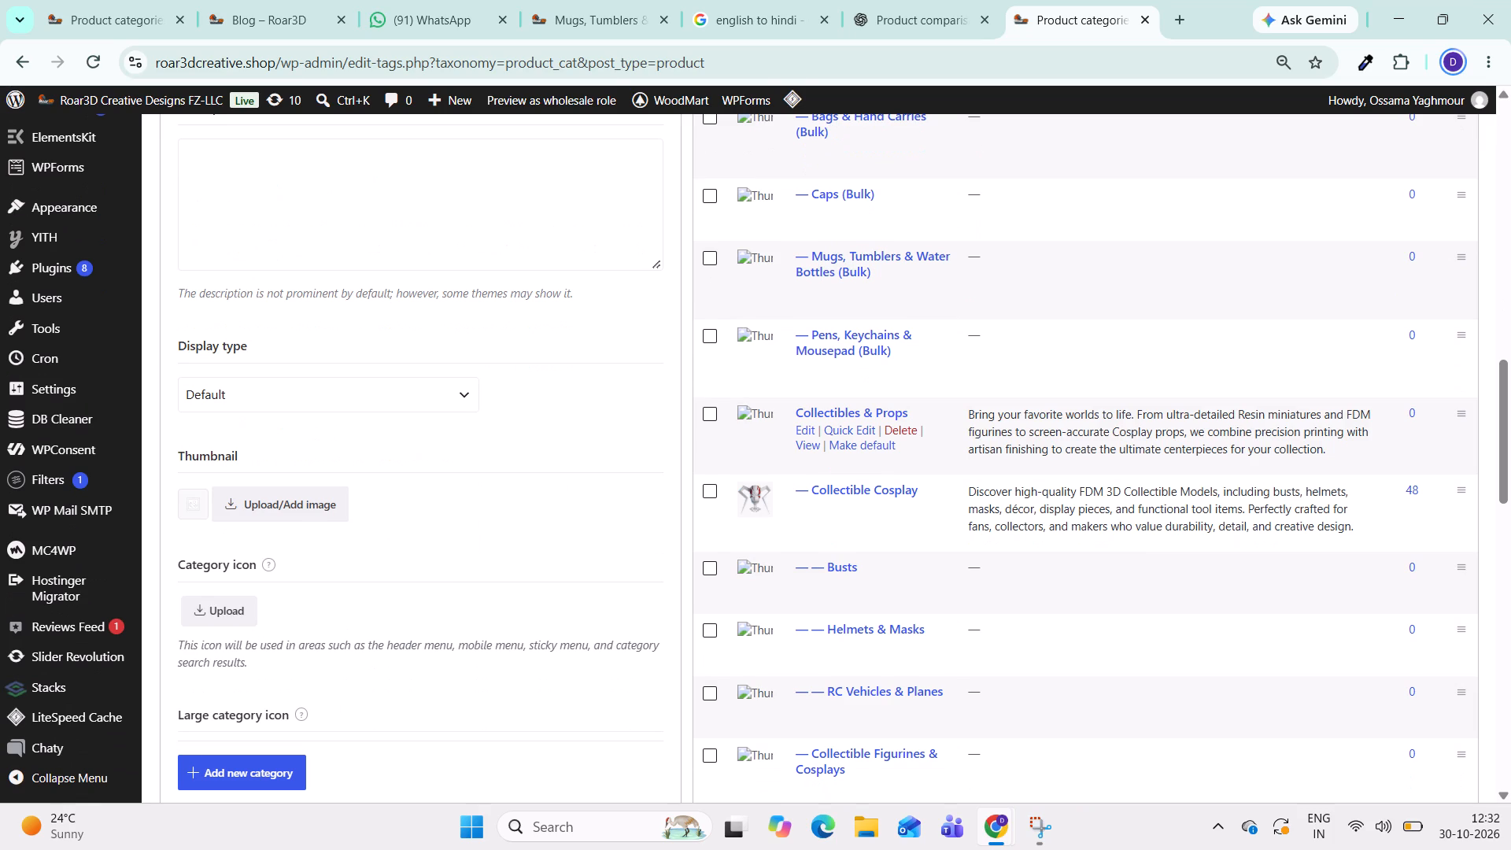
pyautogui.scroll(-4, 1151, 410)
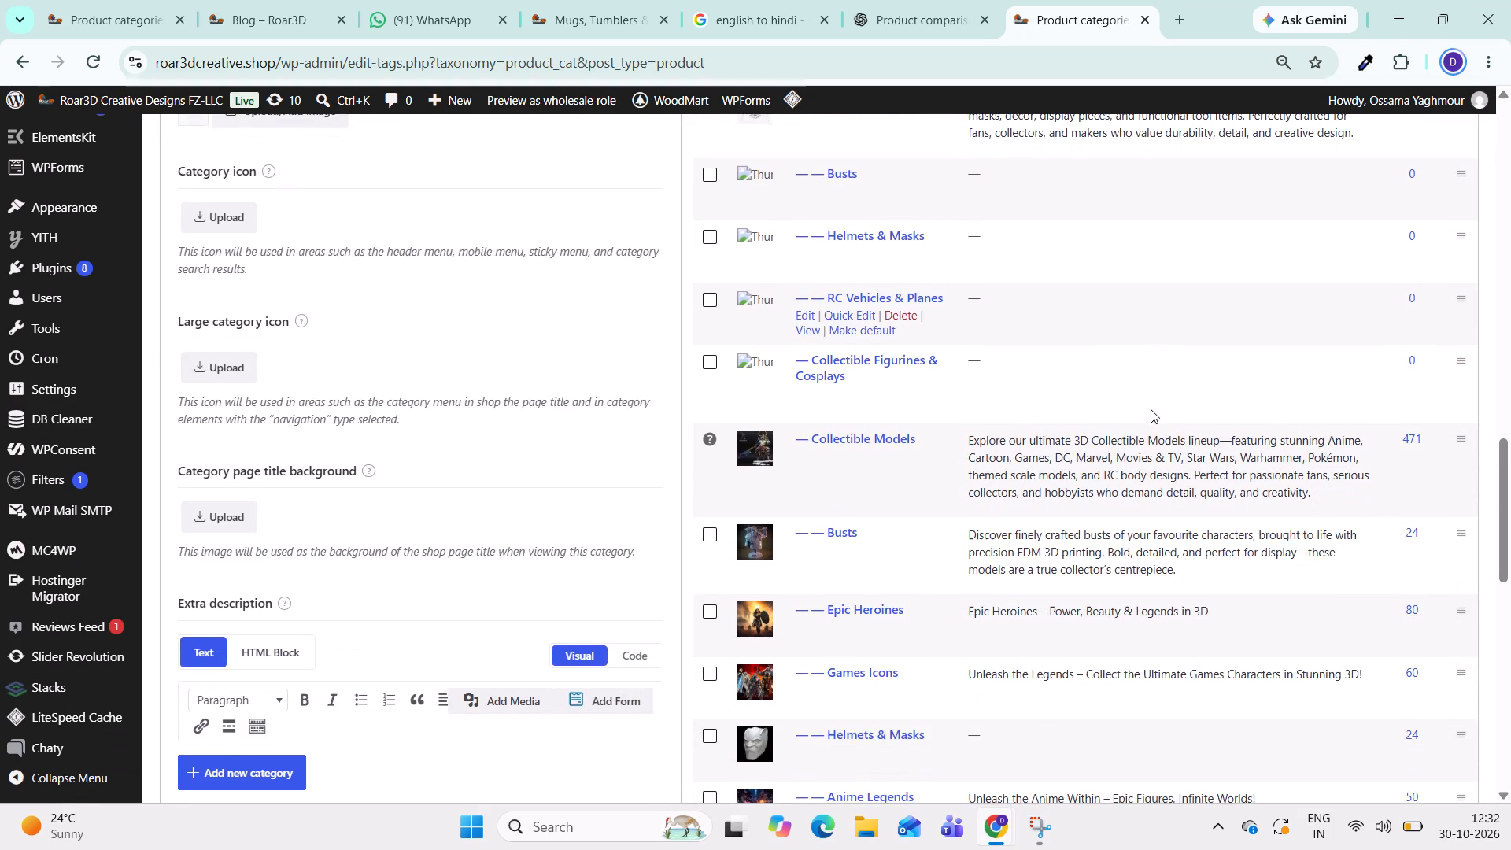
pyautogui.scroll(-6, 1151, 409)
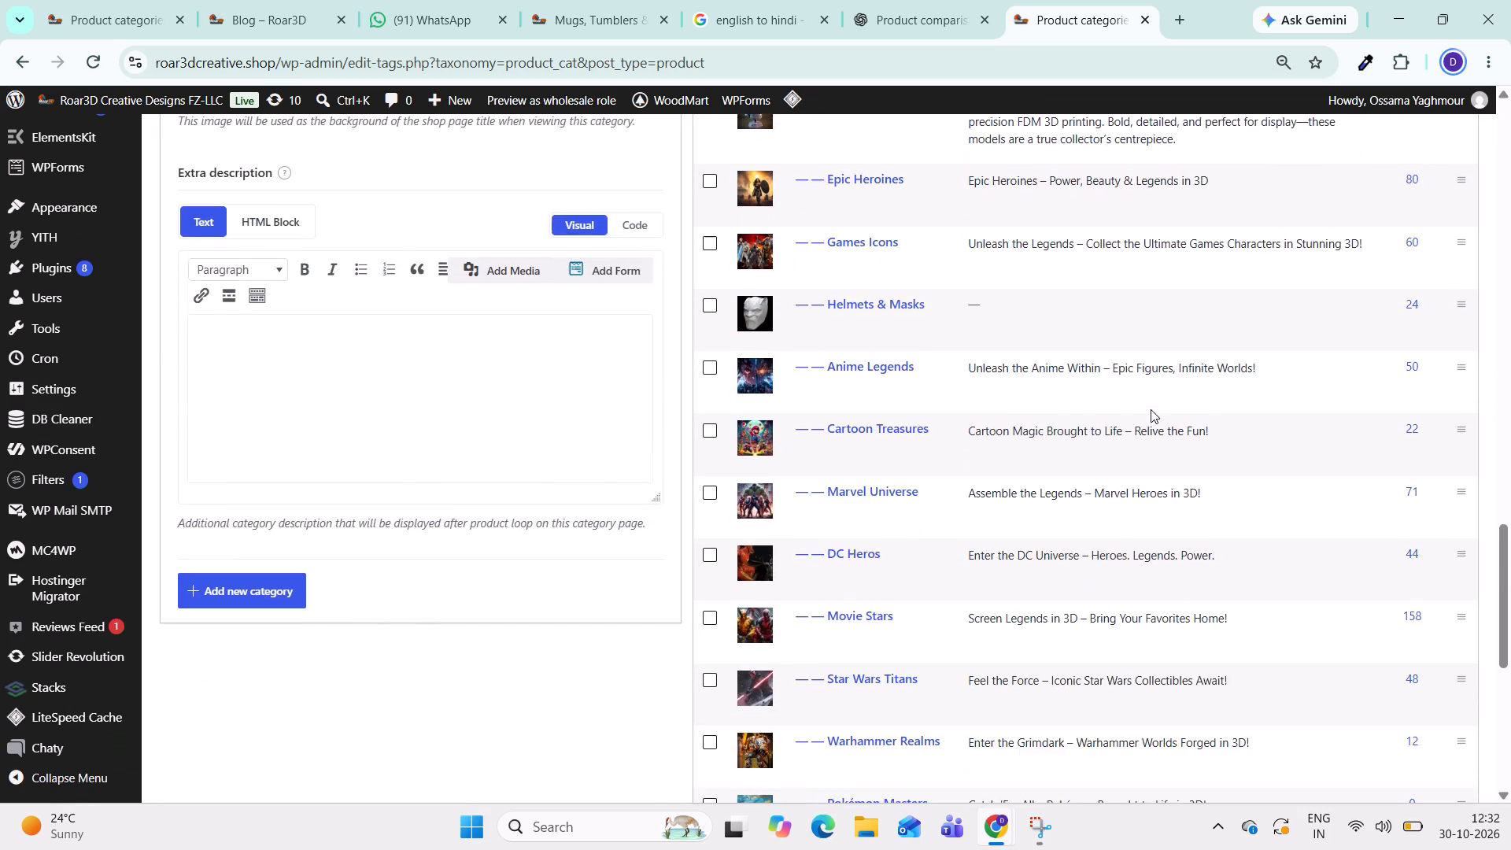
pyautogui.scroll(-3, 1151, 409)
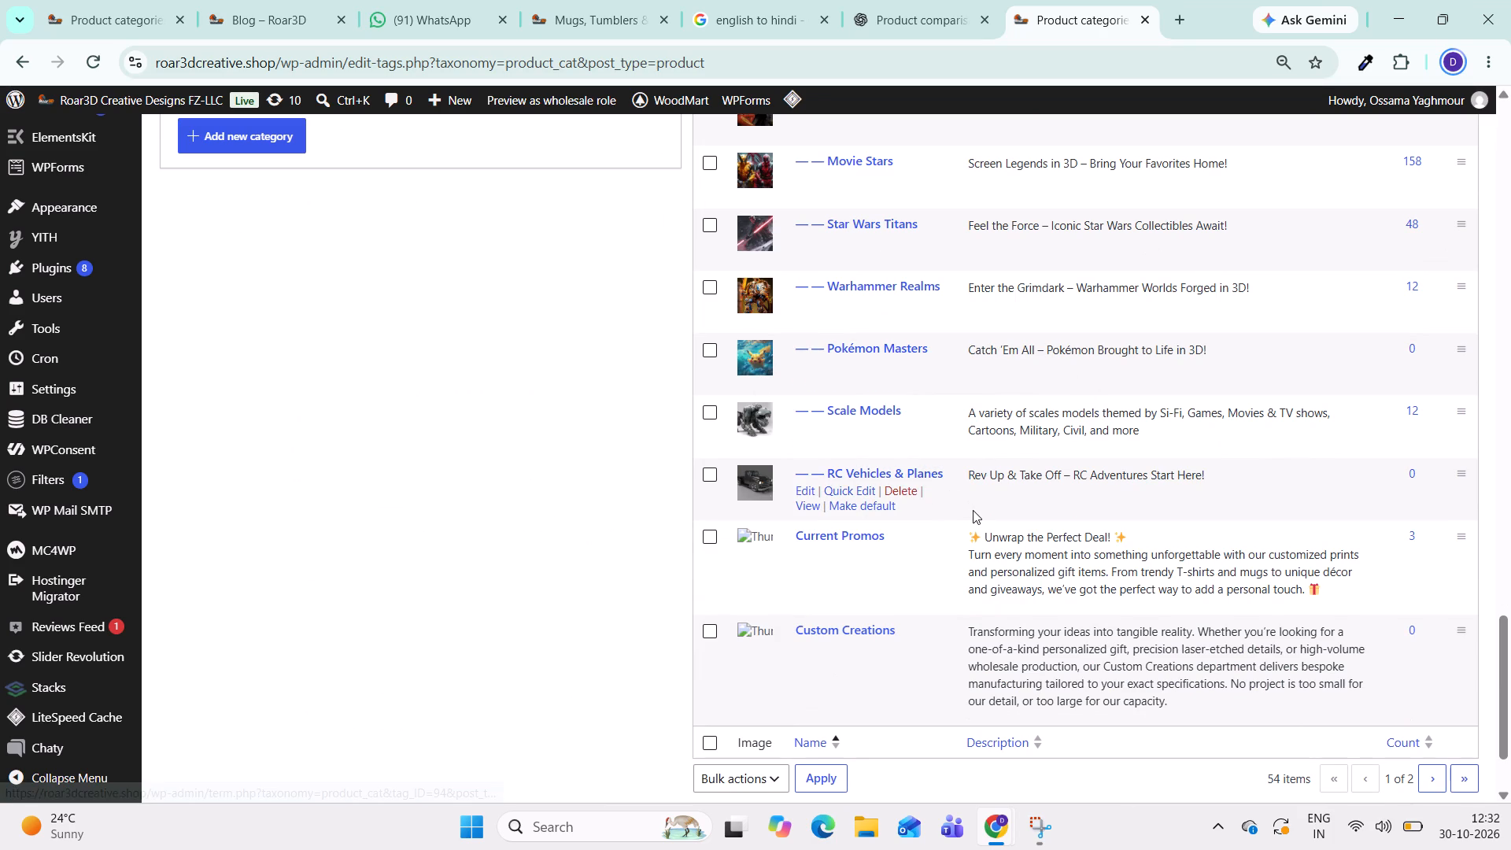
pyautogui.scroll(2, 973, 491)
pyautogui.scroll(-3, 973, 490)
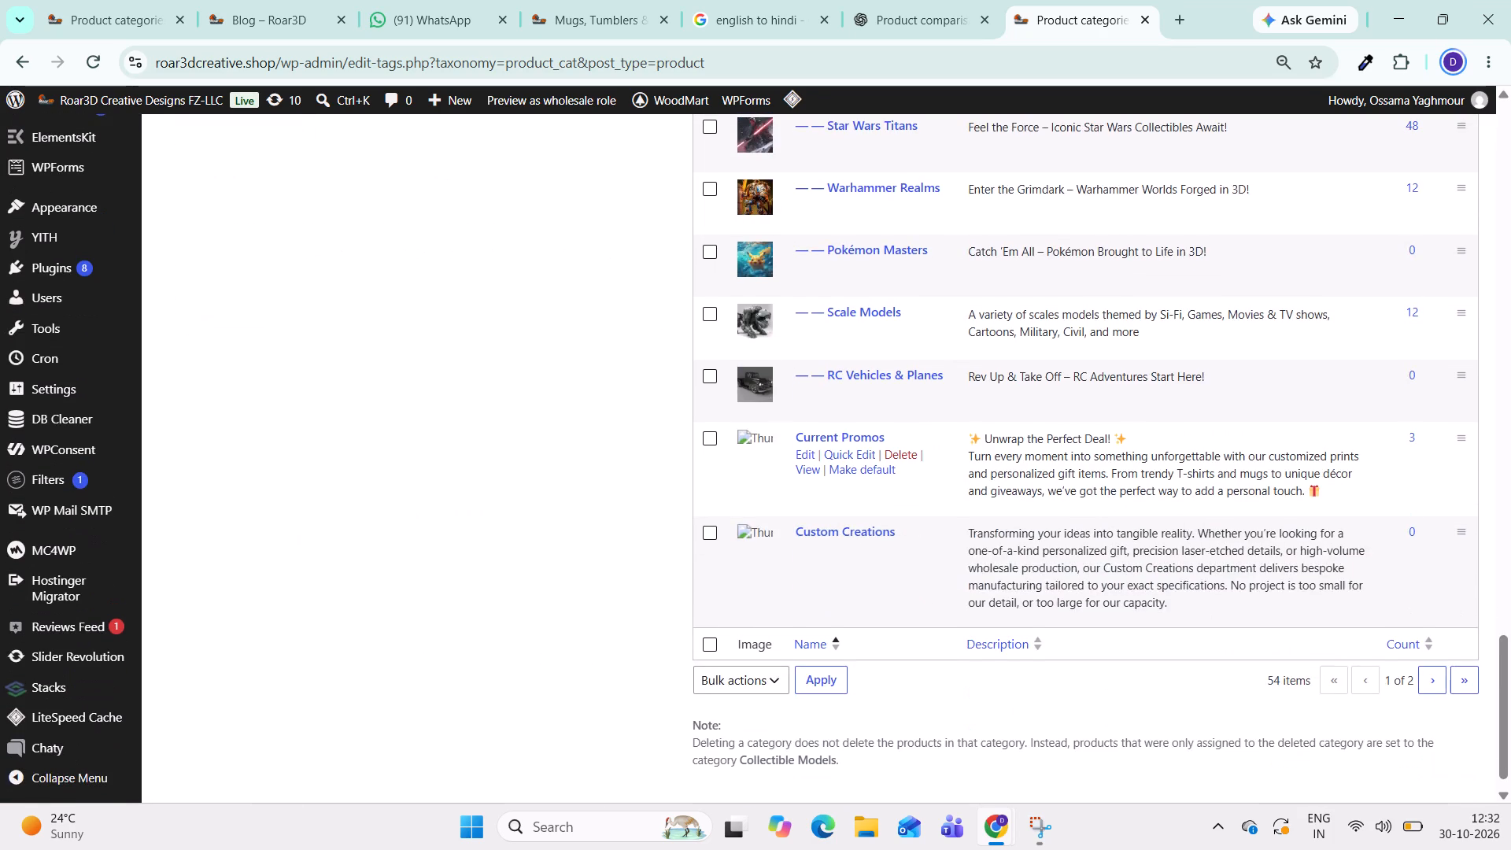
# Go back over the live category list to check where Mugs, Tumblers & Water Bottles (Bulk) sits in the hierarchy.
pyautogui.scroll(13, 973, 490)
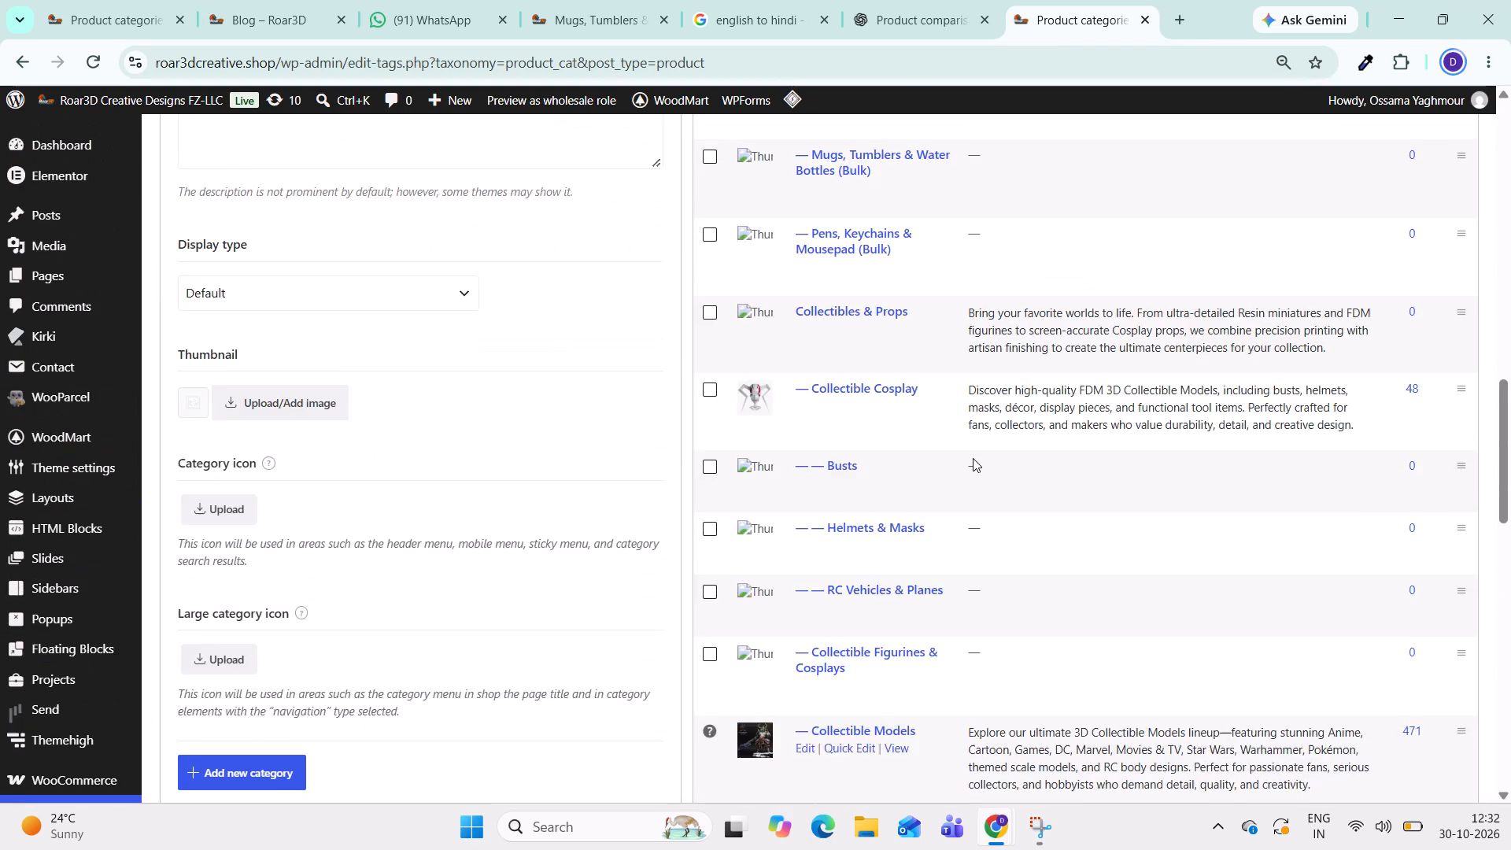
pyautogui.scroll(5, 973, 458)
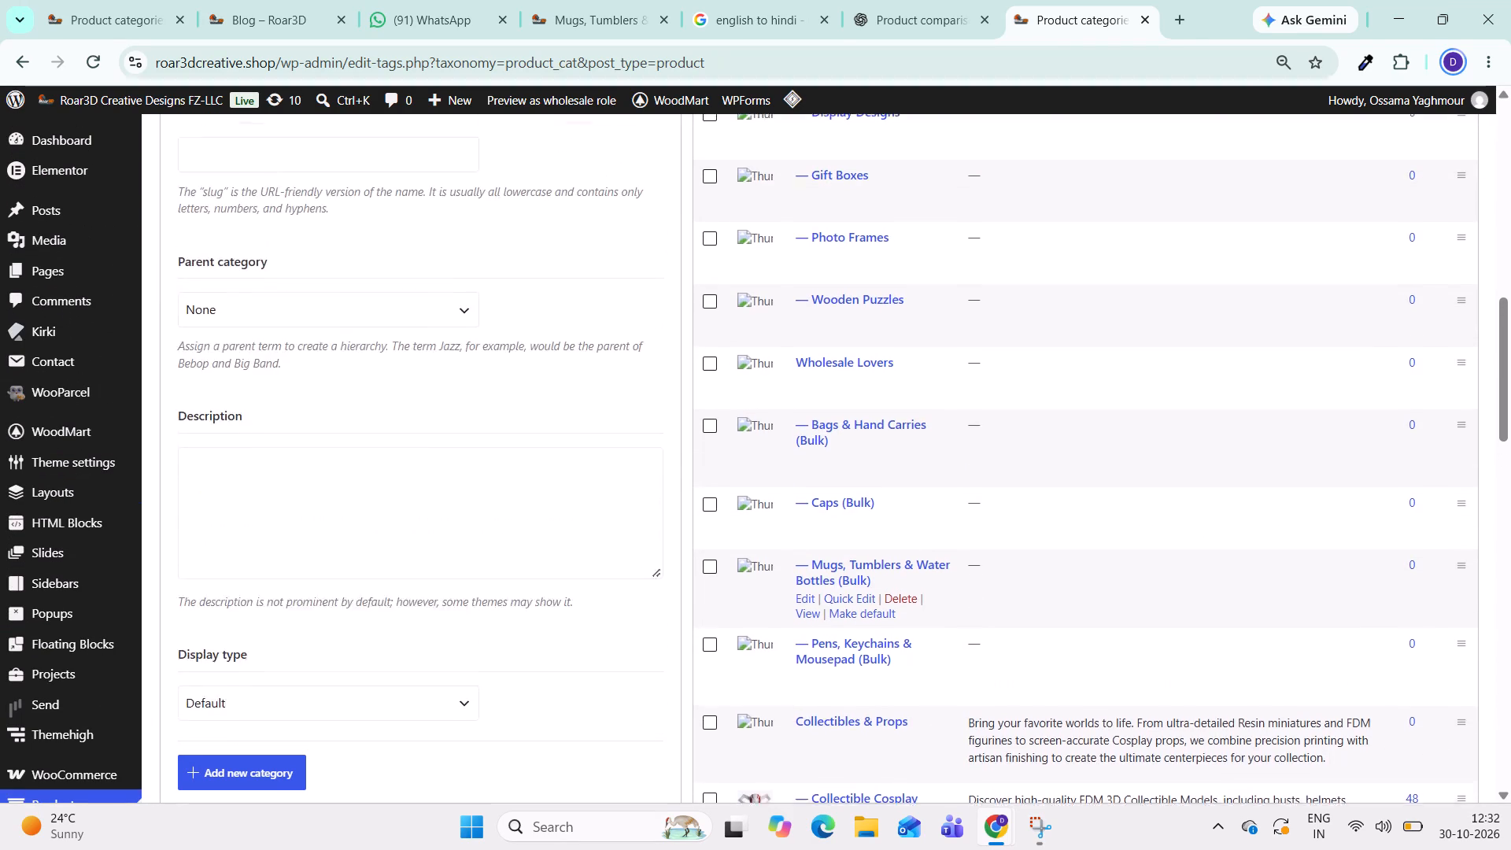
pyautogui.scroll(5, 973, 458)
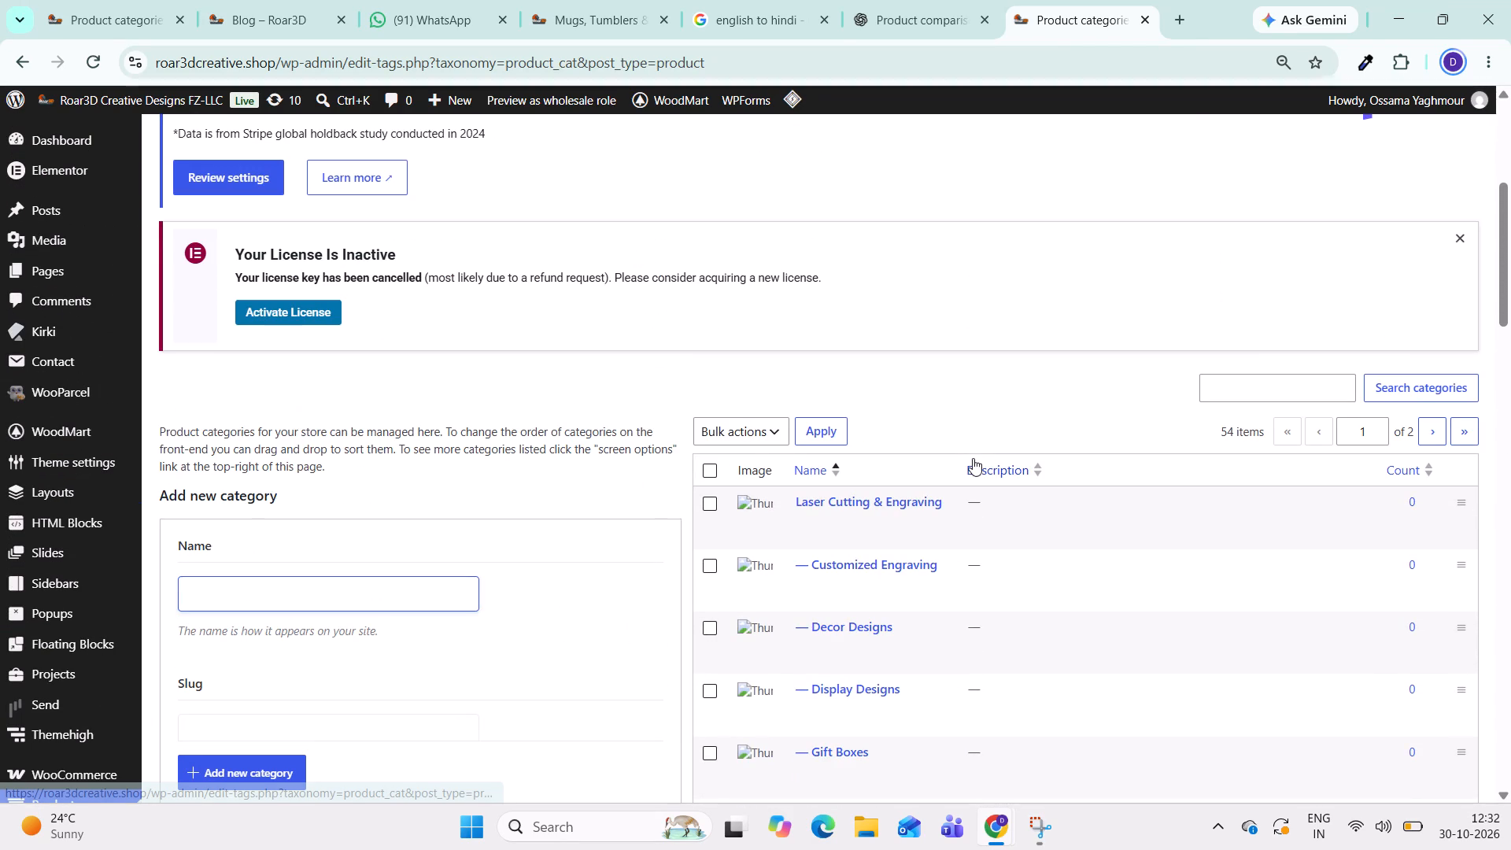
pyautogui.scroll(-2, 973, 458)
pyautogui.scroll(-1, 843, 556)
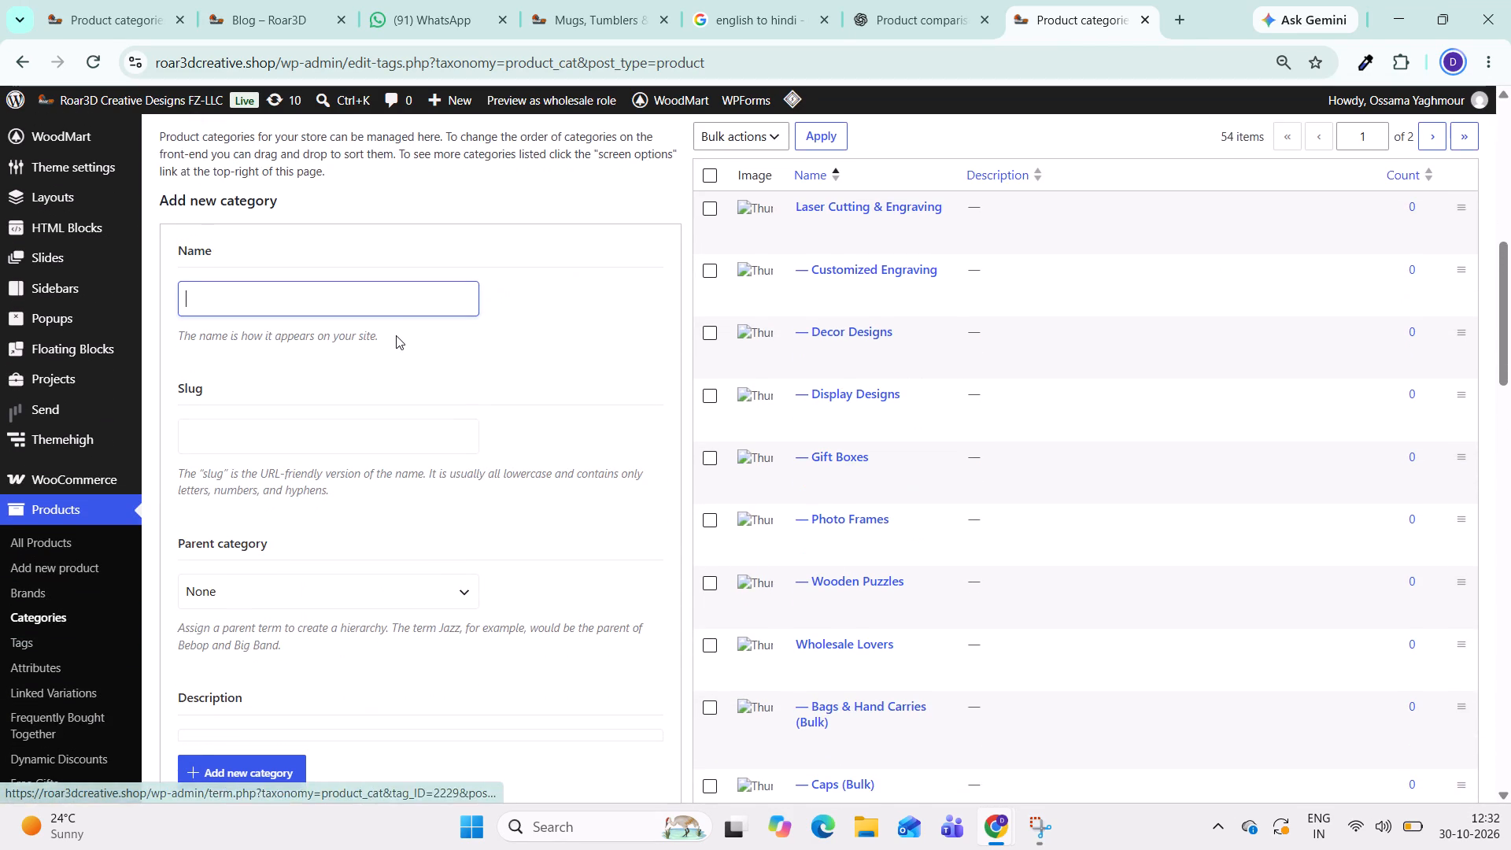
pyautogui.scroll(-1, 399, 334)
# Add the Mugs, Tumblers & Water Bottles (Bulk) product category on the staging site with parent None and display type Default.
pyautogui.click(68, 19)
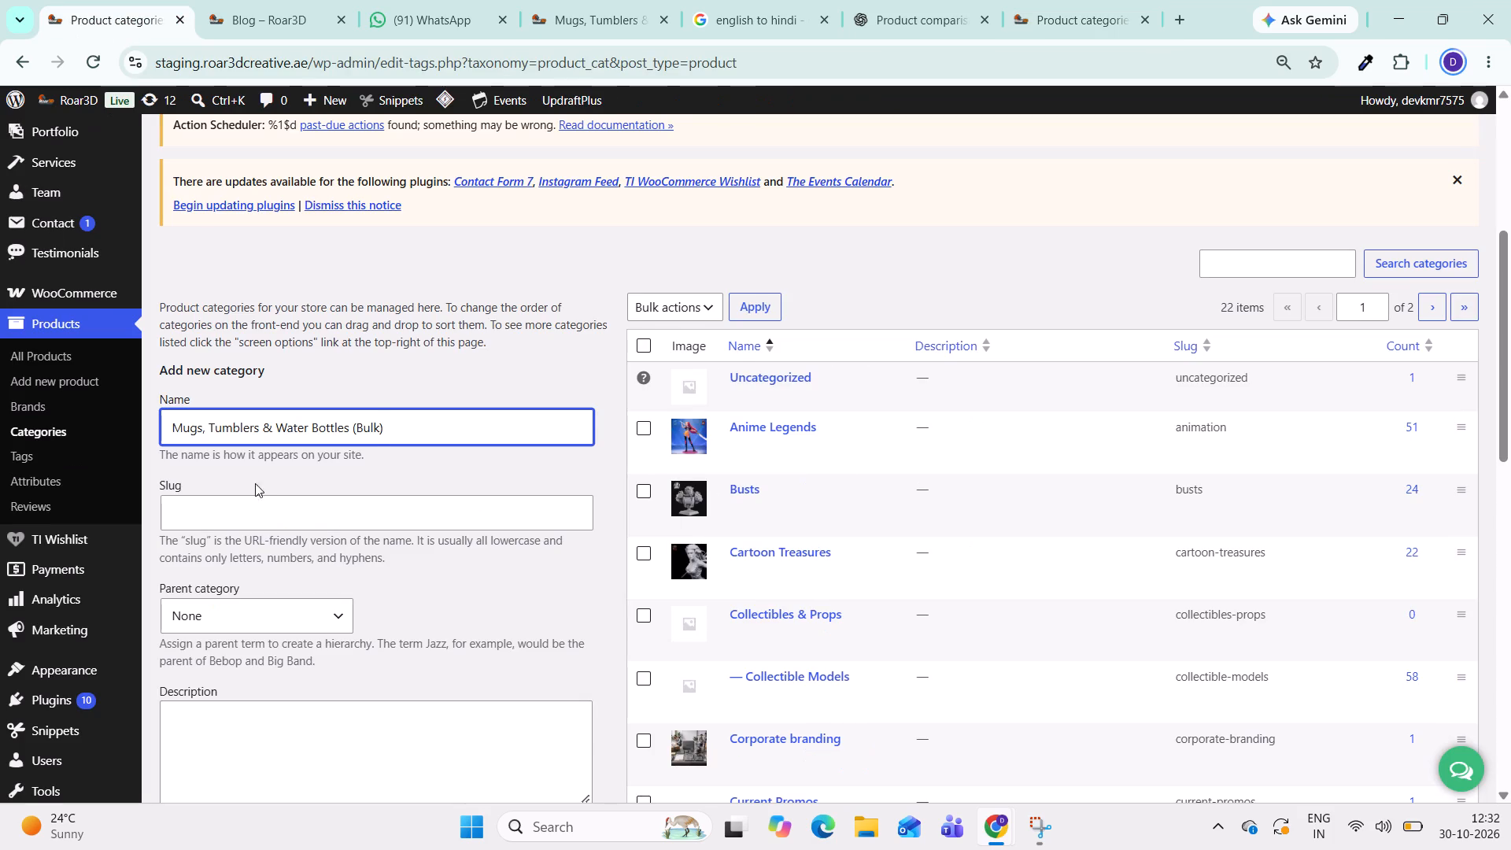
pyautogui.scroll(-3, 405, 561)
pyautogui.scroll(-1, 337, 582)
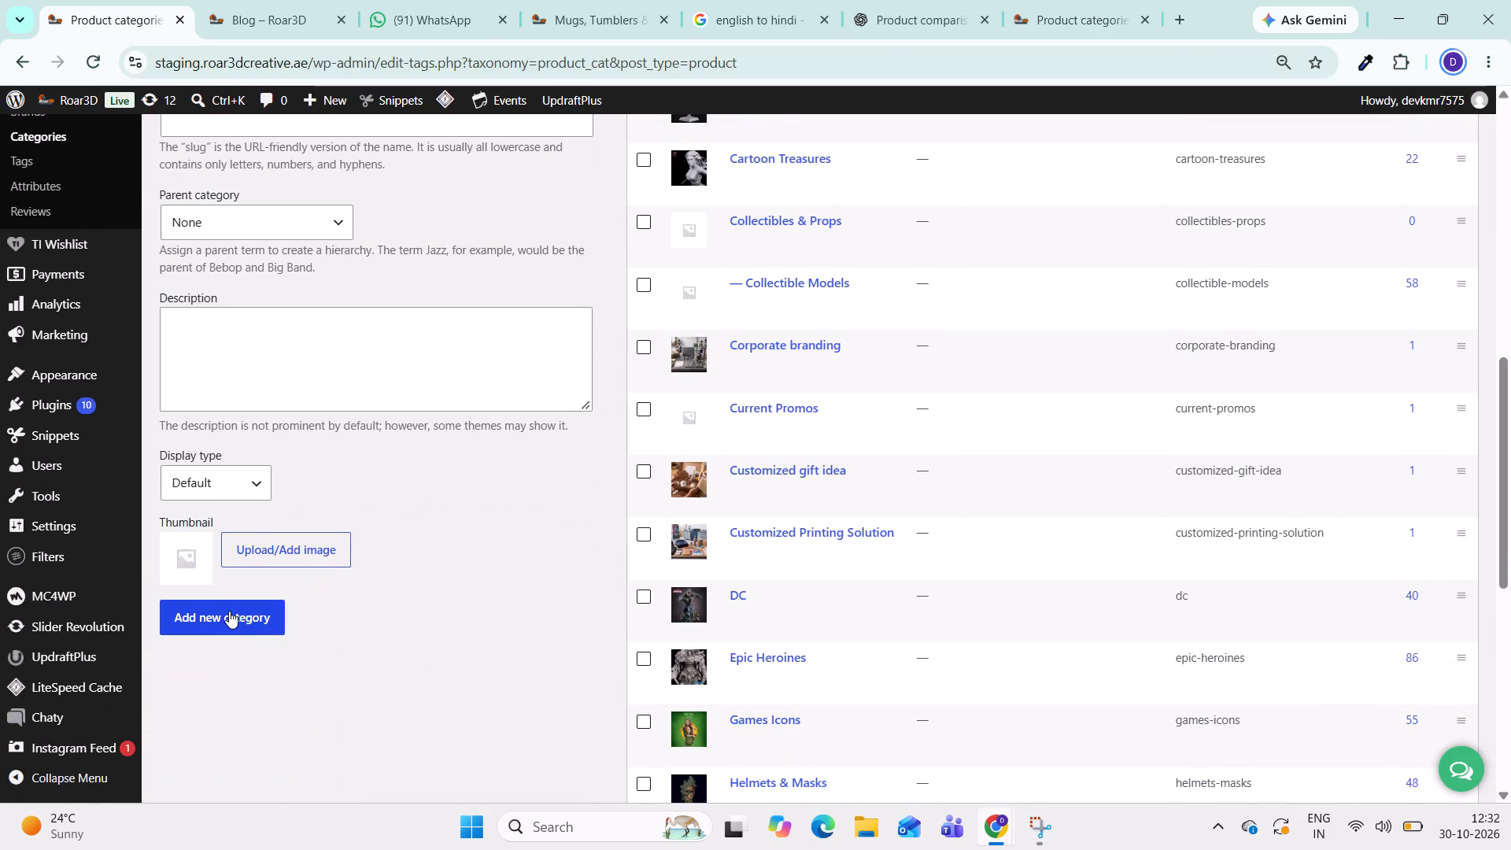
pyautogui.scroll(3, 445, 577)
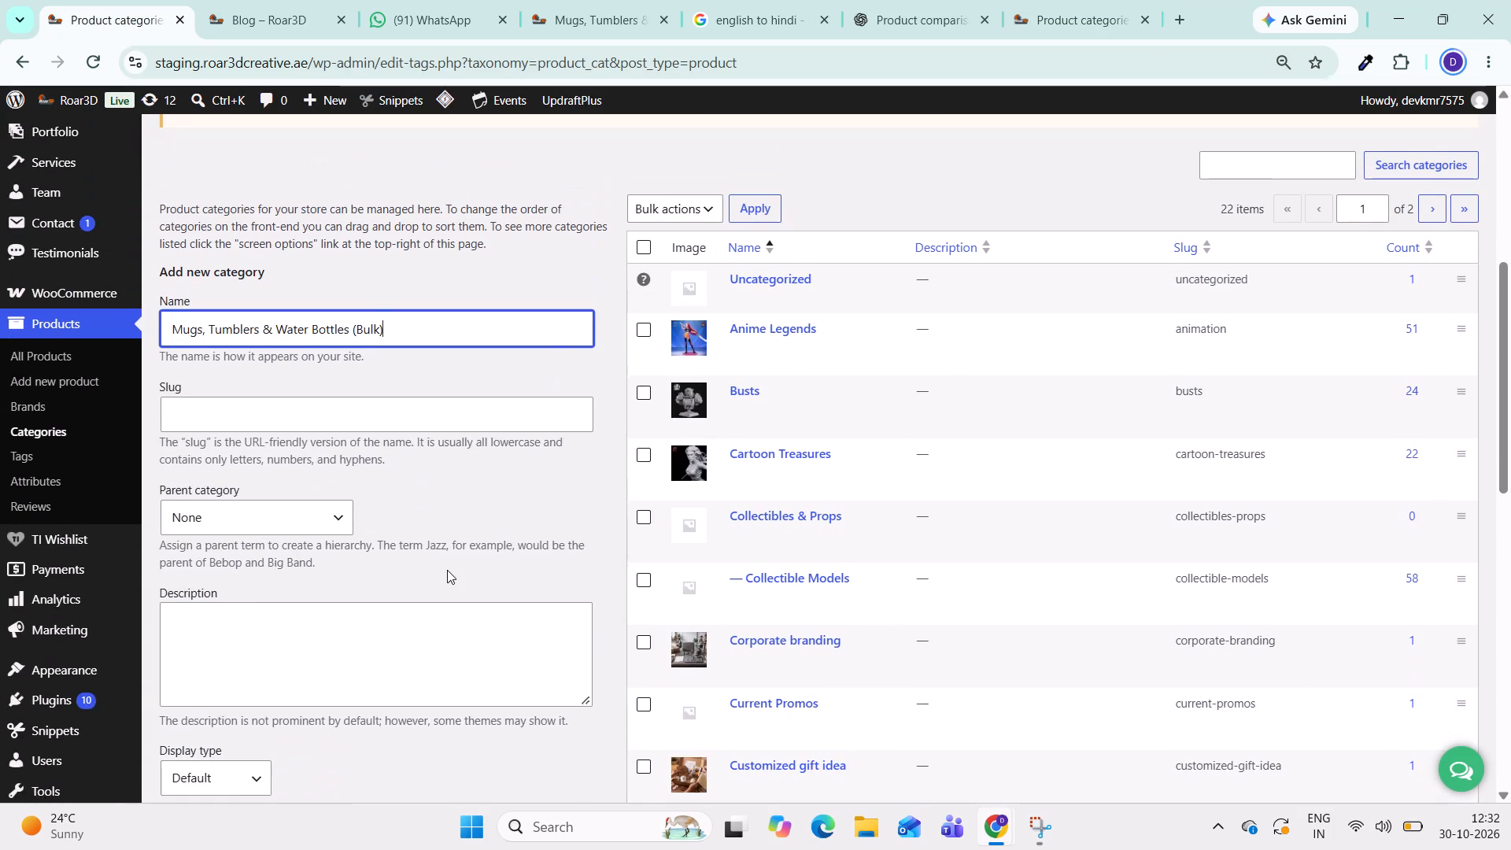
pyautogui.scroll(-3, 447, 570)
pyautogui.click(212, 604)
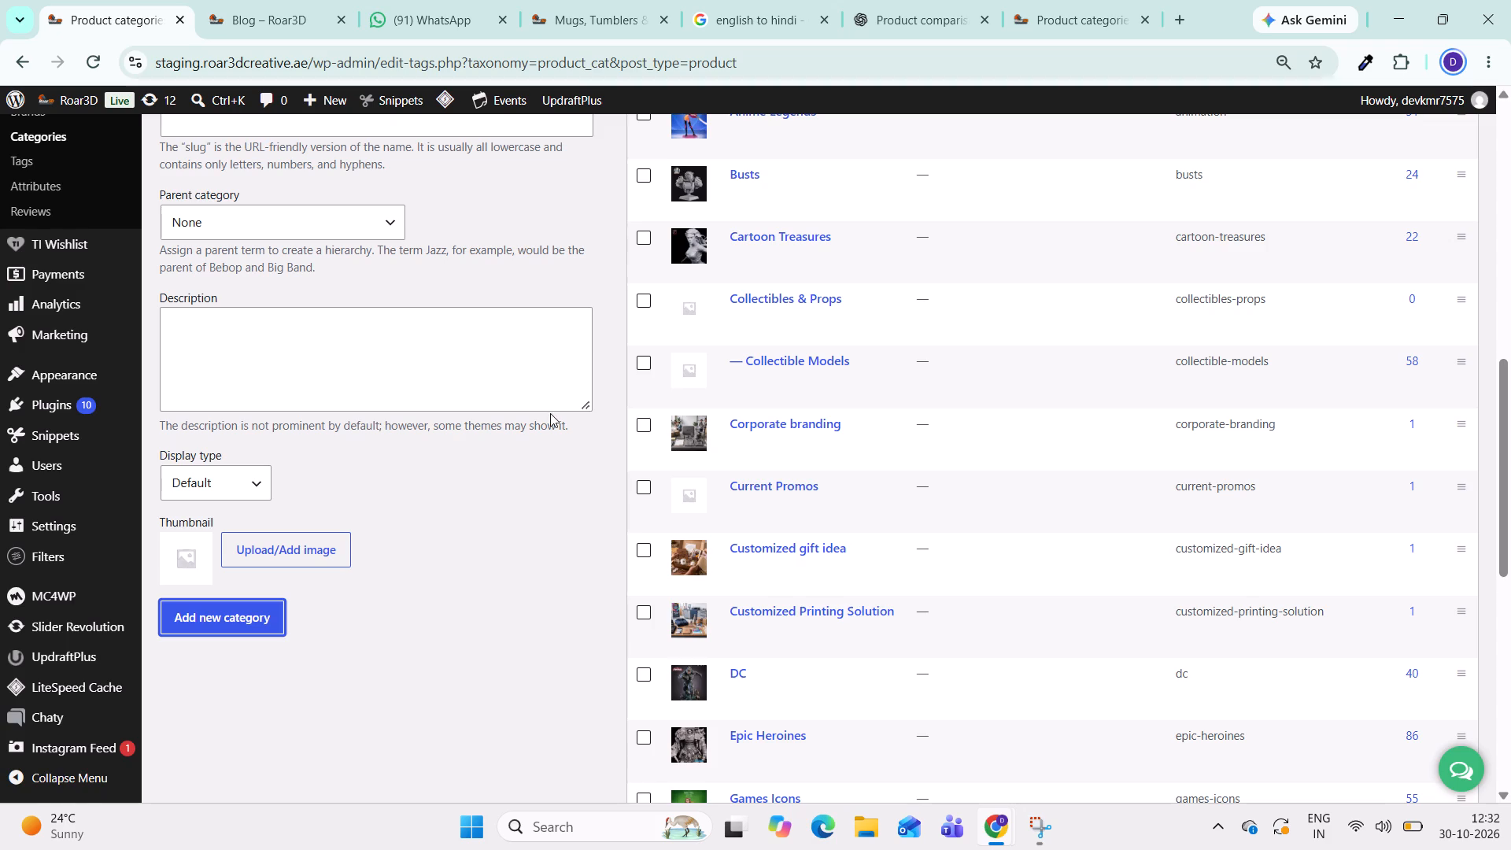
pyautogui.scroll(4, 551, 402)
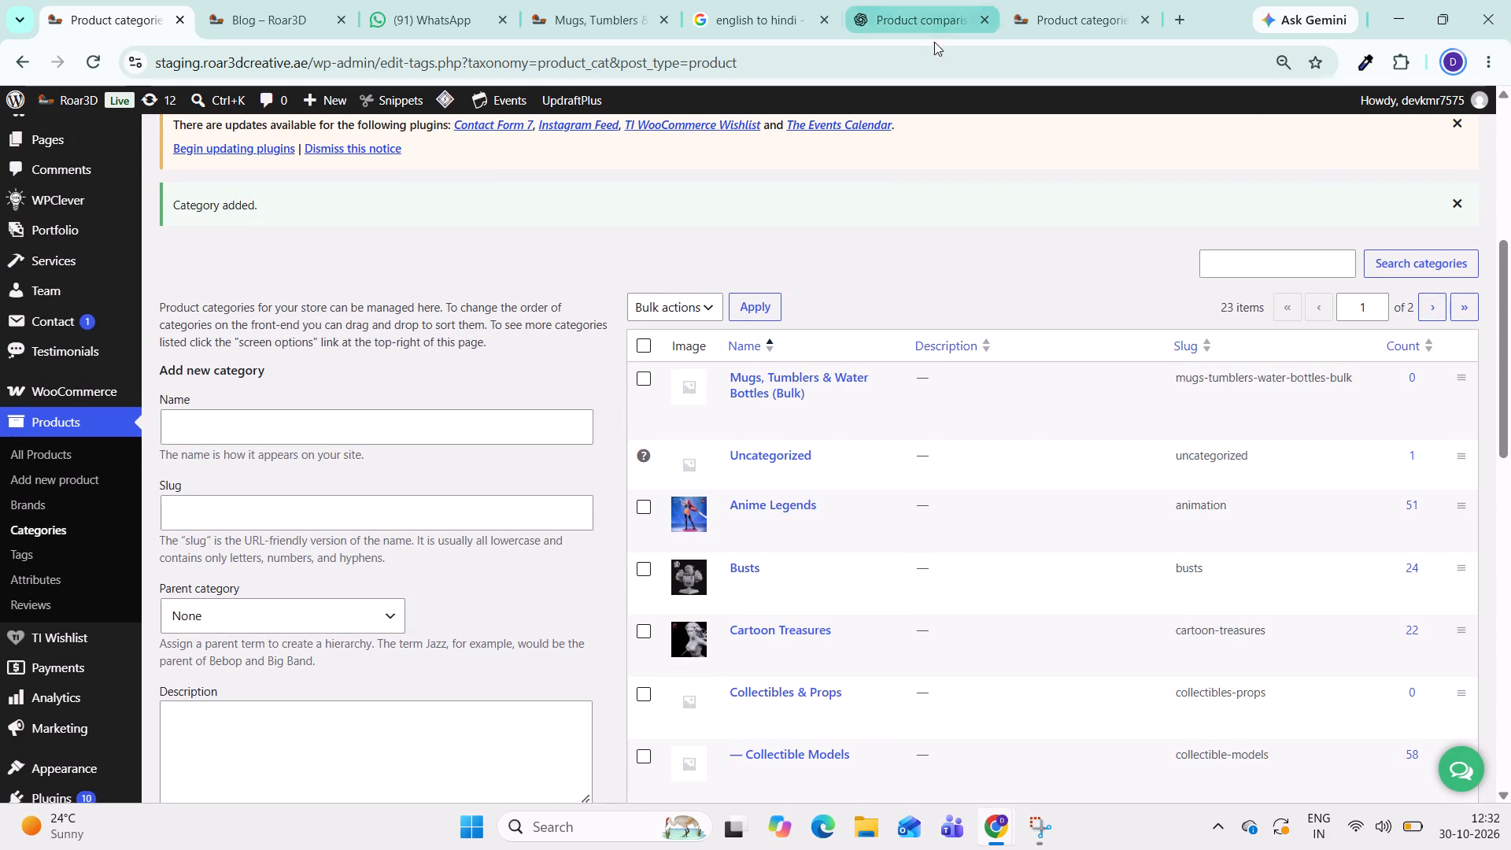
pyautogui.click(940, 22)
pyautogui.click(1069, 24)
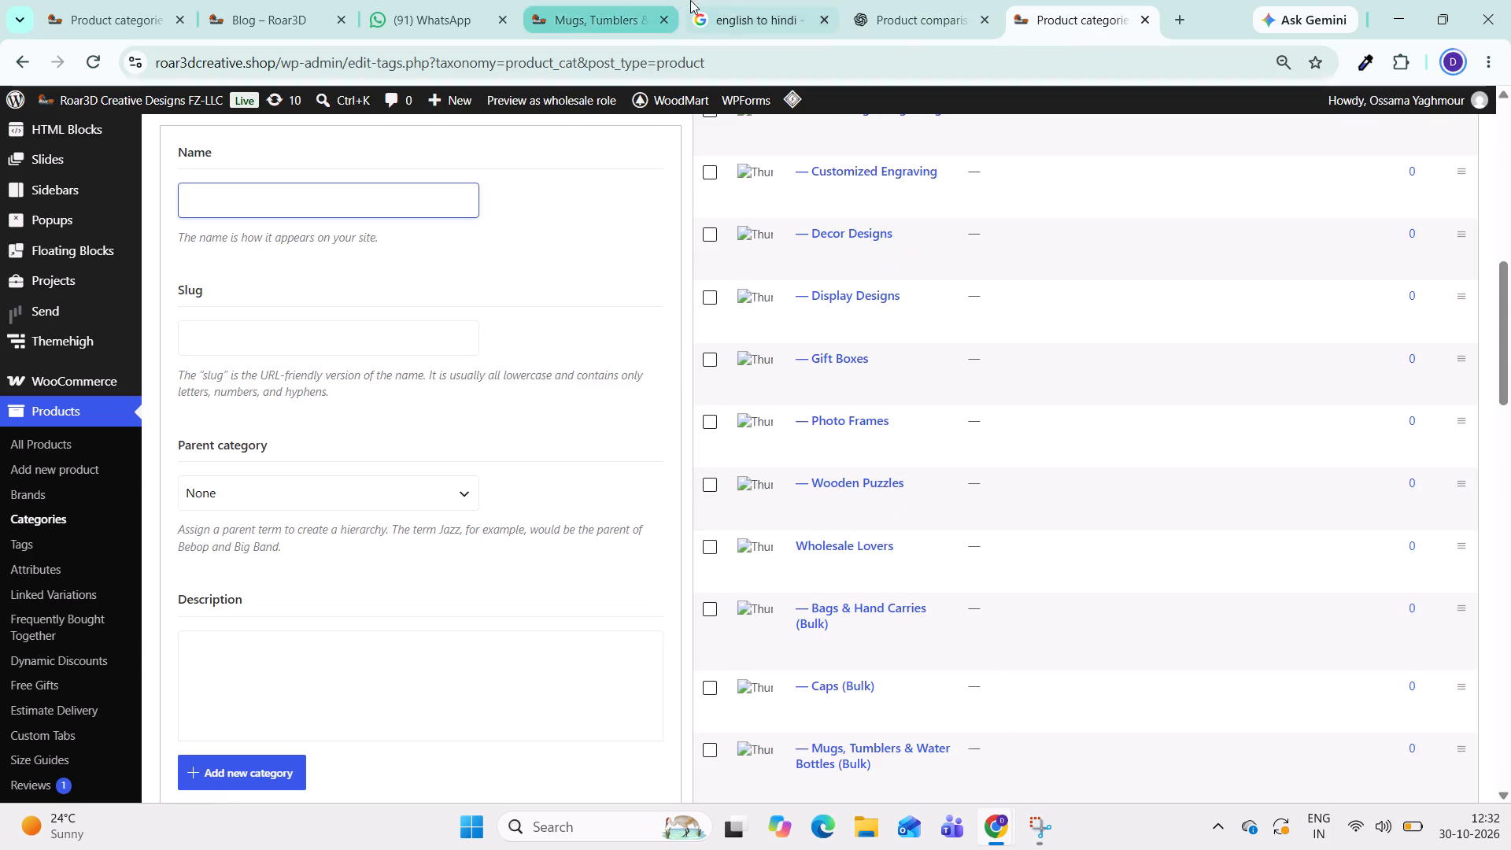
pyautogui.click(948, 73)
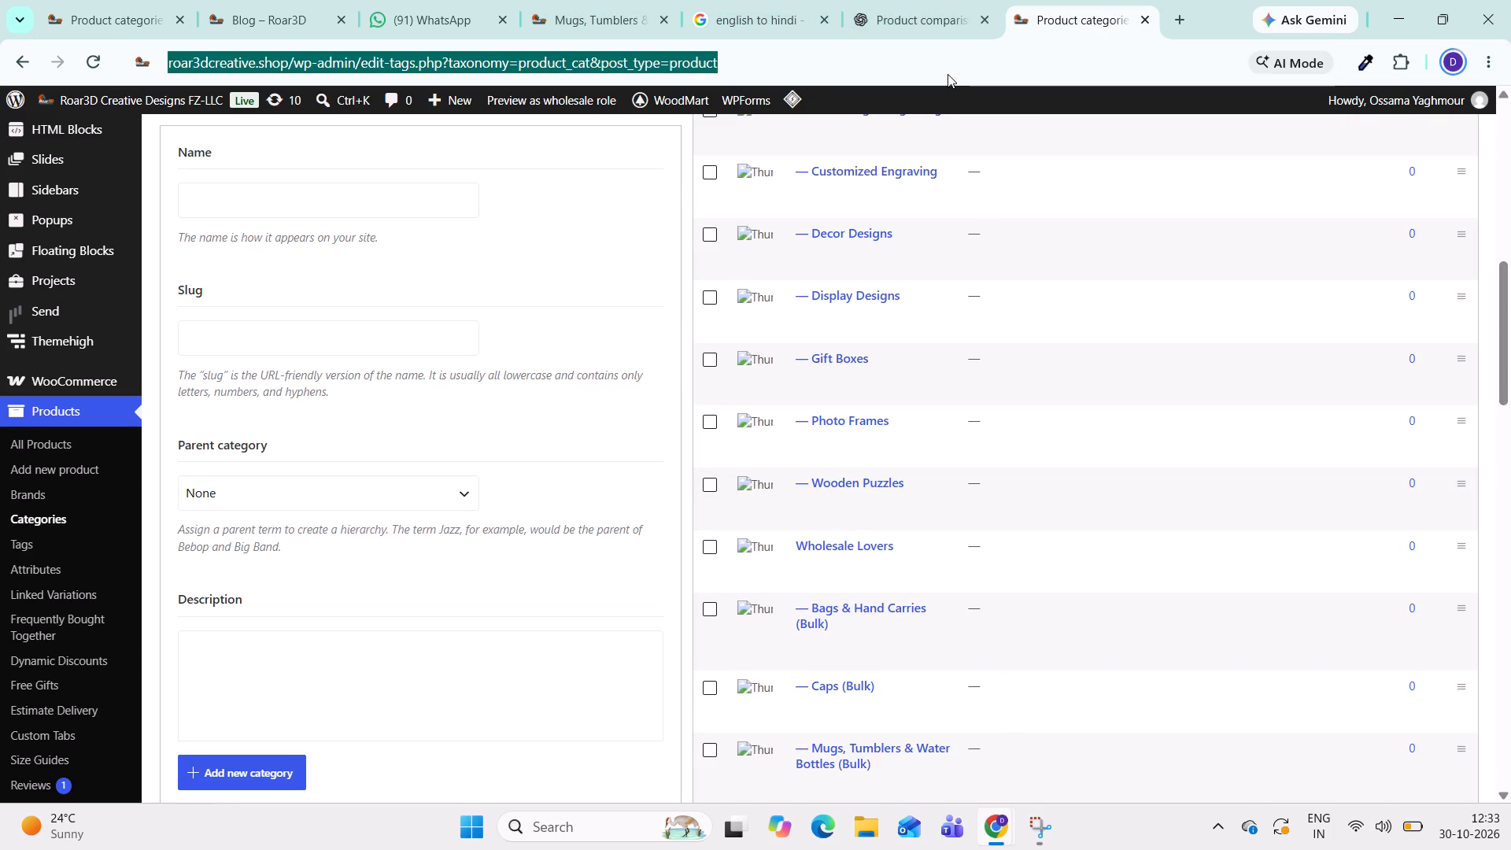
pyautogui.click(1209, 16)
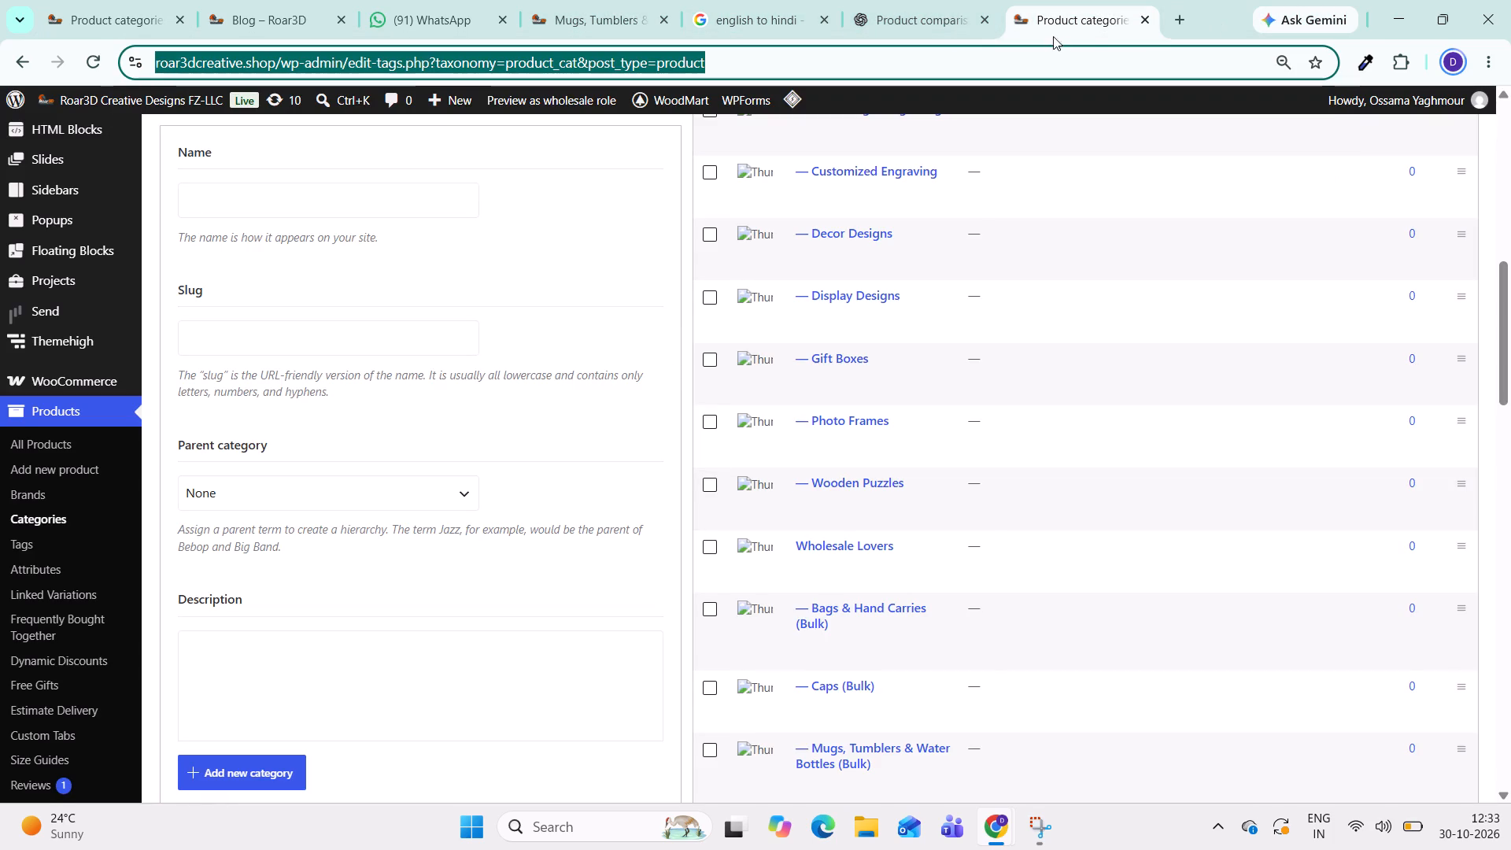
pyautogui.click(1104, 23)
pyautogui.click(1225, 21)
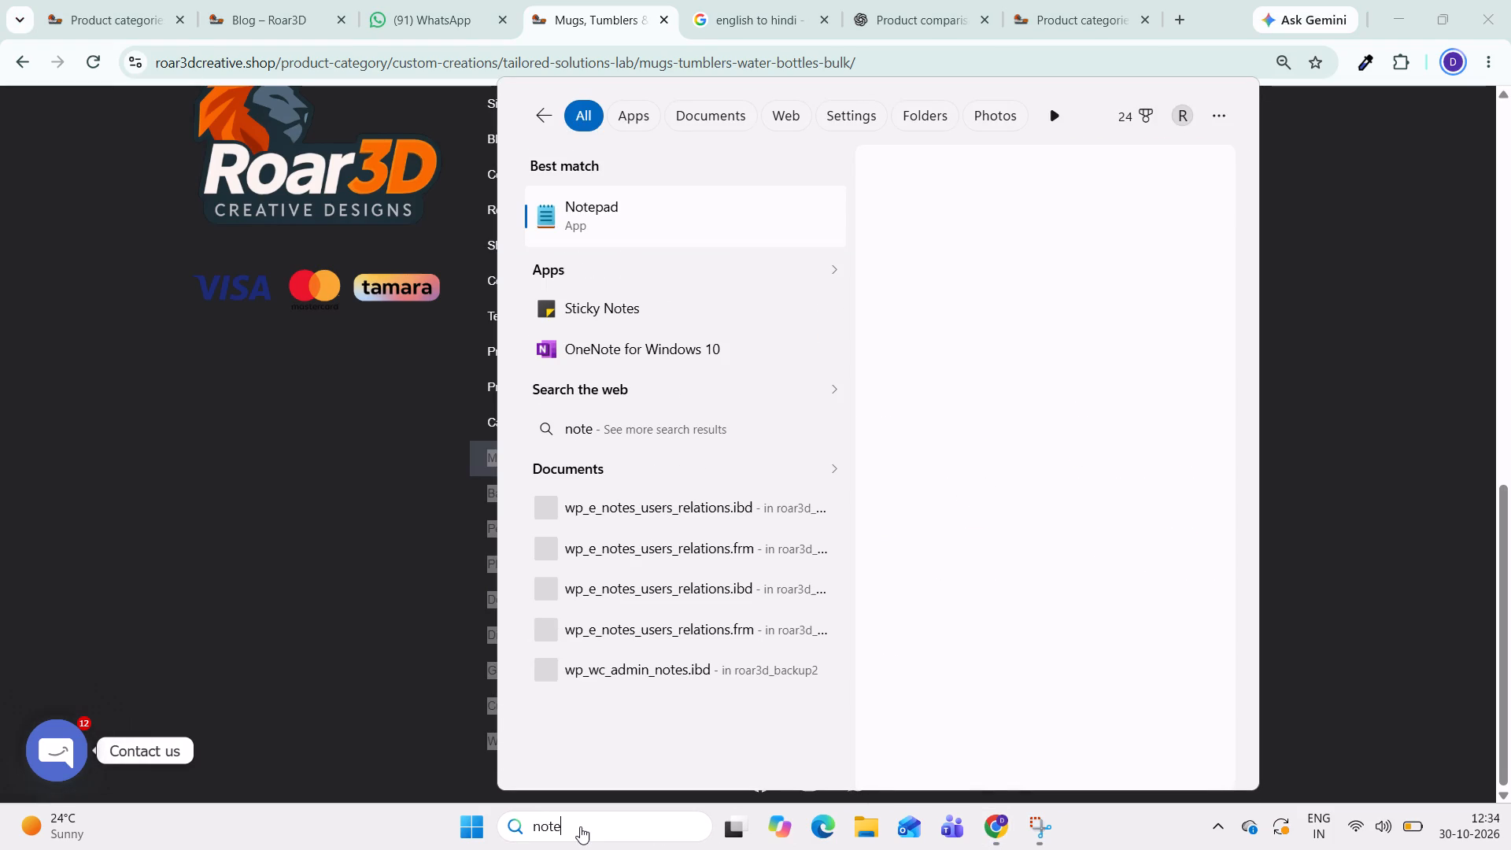
pyautogui.click(605, 213)
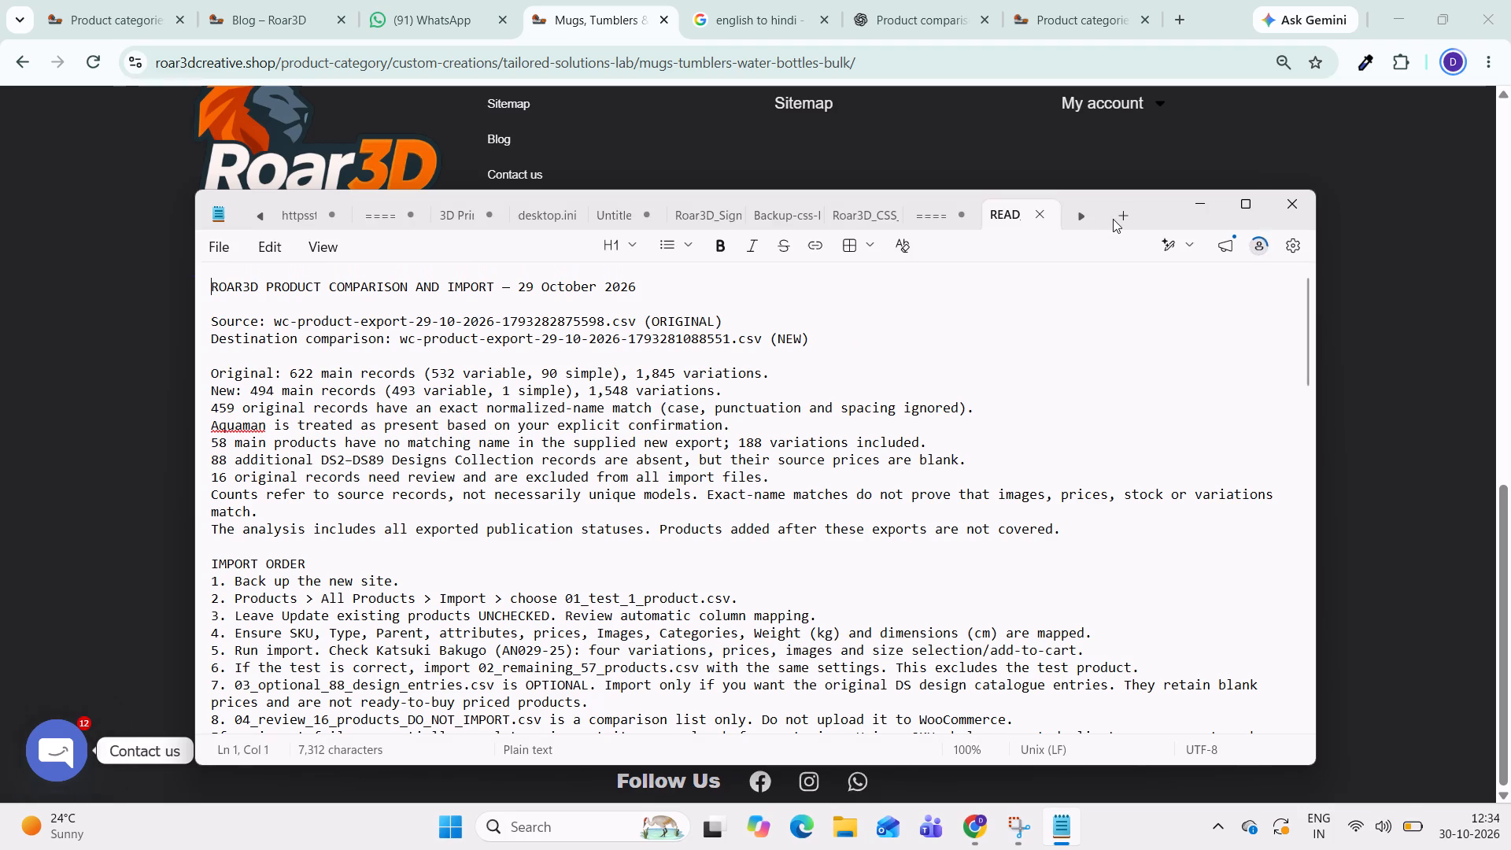
pyautogui.click(1113, 217)
pyautogui.click(472, 306)
pyautogui.hotkey('ctrl', 'v')
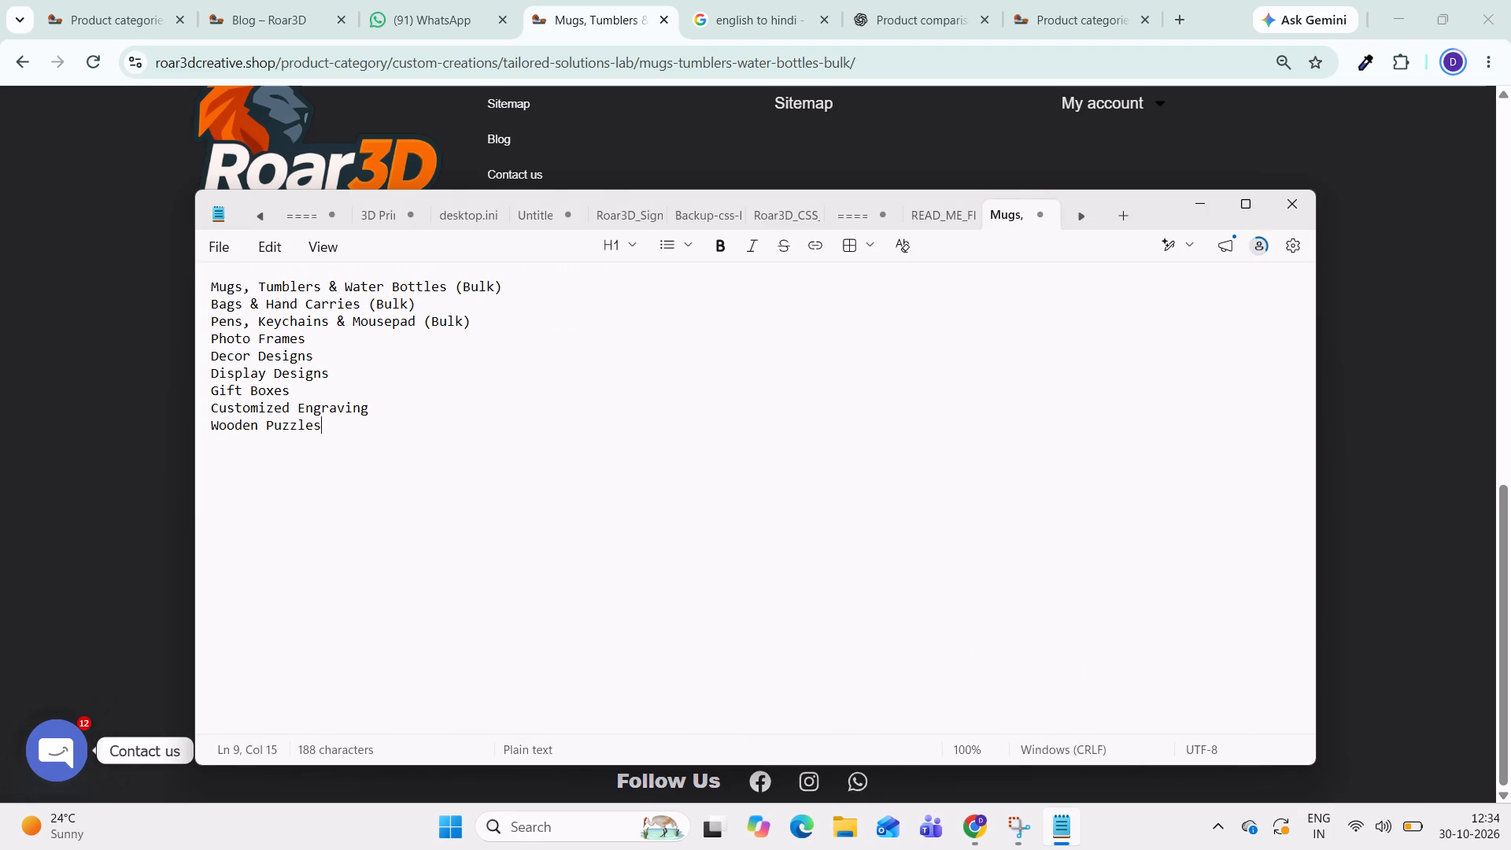
# Add the Bags & Hand Carries (Bulk) product category on the staging site, copying its name from Notepad, with parent None and display type Default.
pyautogui.tripleClick(294, 295)
pyautogui.tripleClick(365, 311)
pyautogui.moveTo(365, 311); pyautogui.dragTo(863, 316)
pyautogui.tripleClick(296, 300)
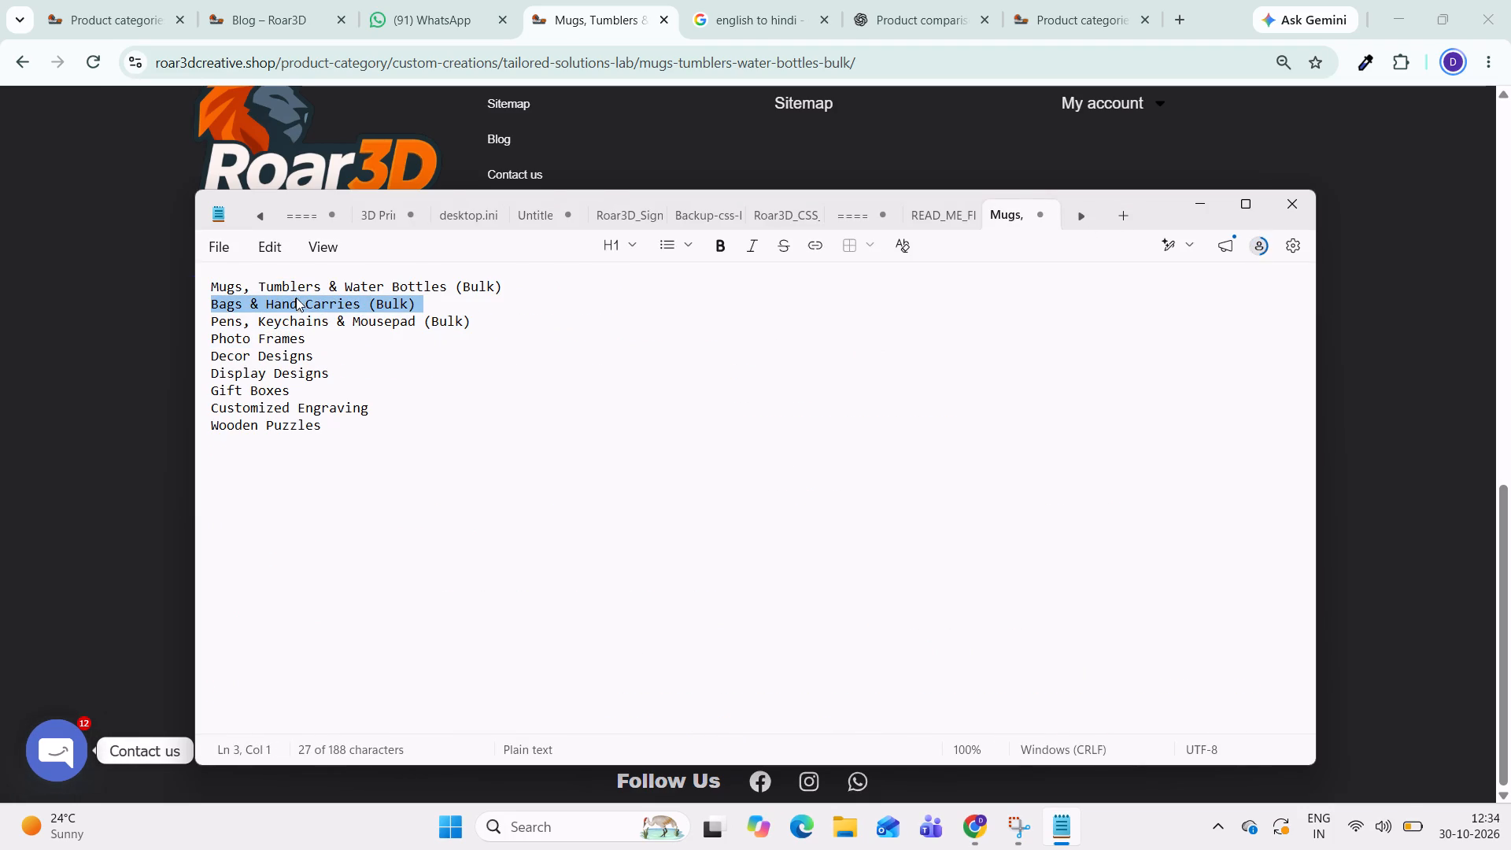
pyautogui.hotkey('ctrl', 'c')
pyautogui.hotkey('ctrl', 'c')
pyautogui.click(138, 13)
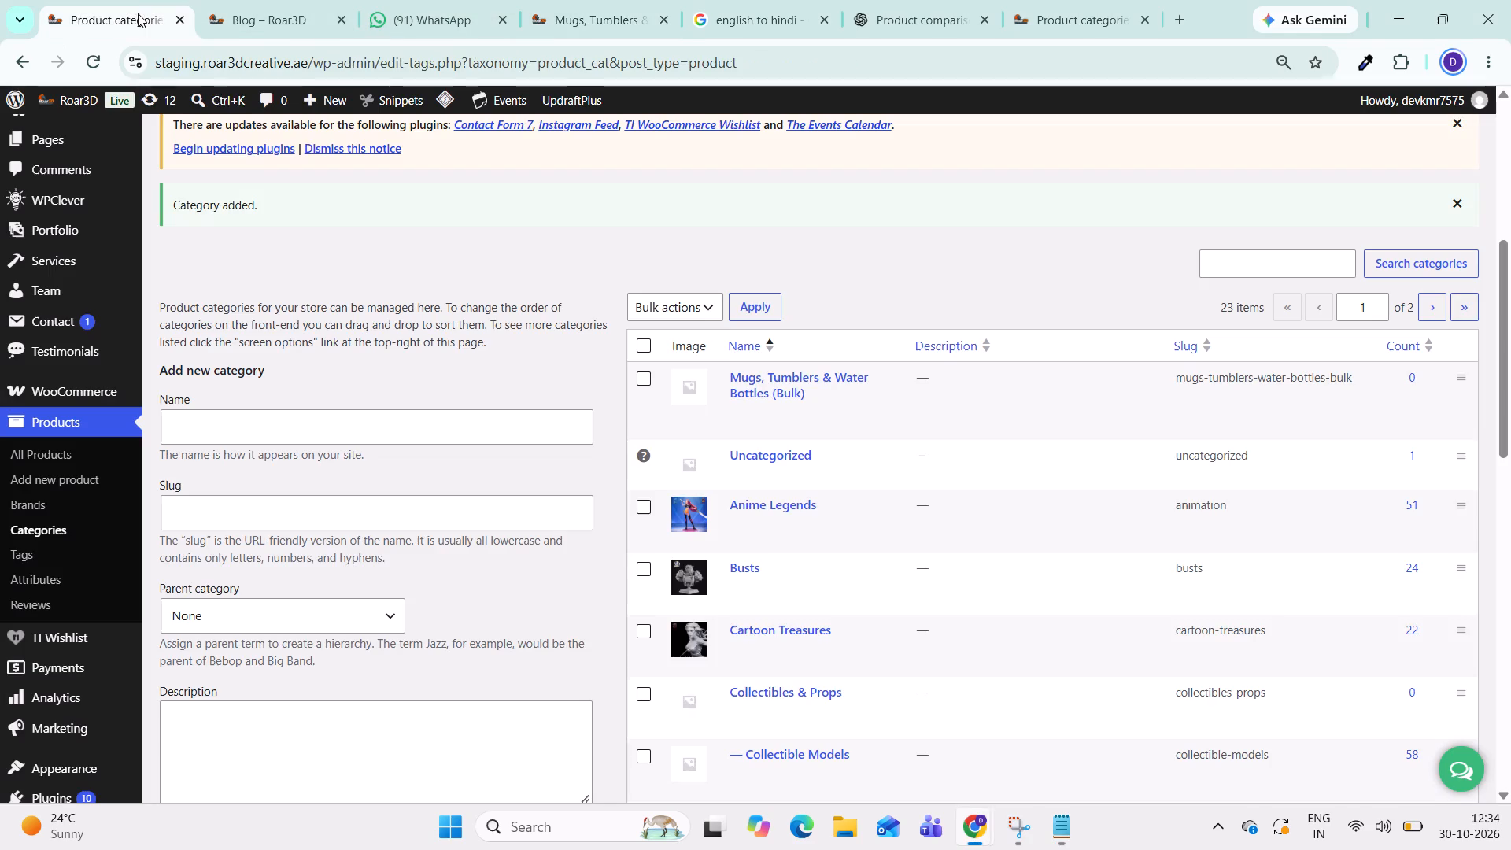
pyautogui.click(344, 416)
pyautogui.hotkey('ctrl', 'v')
pyautogui.scroll(-4, 446, 508)
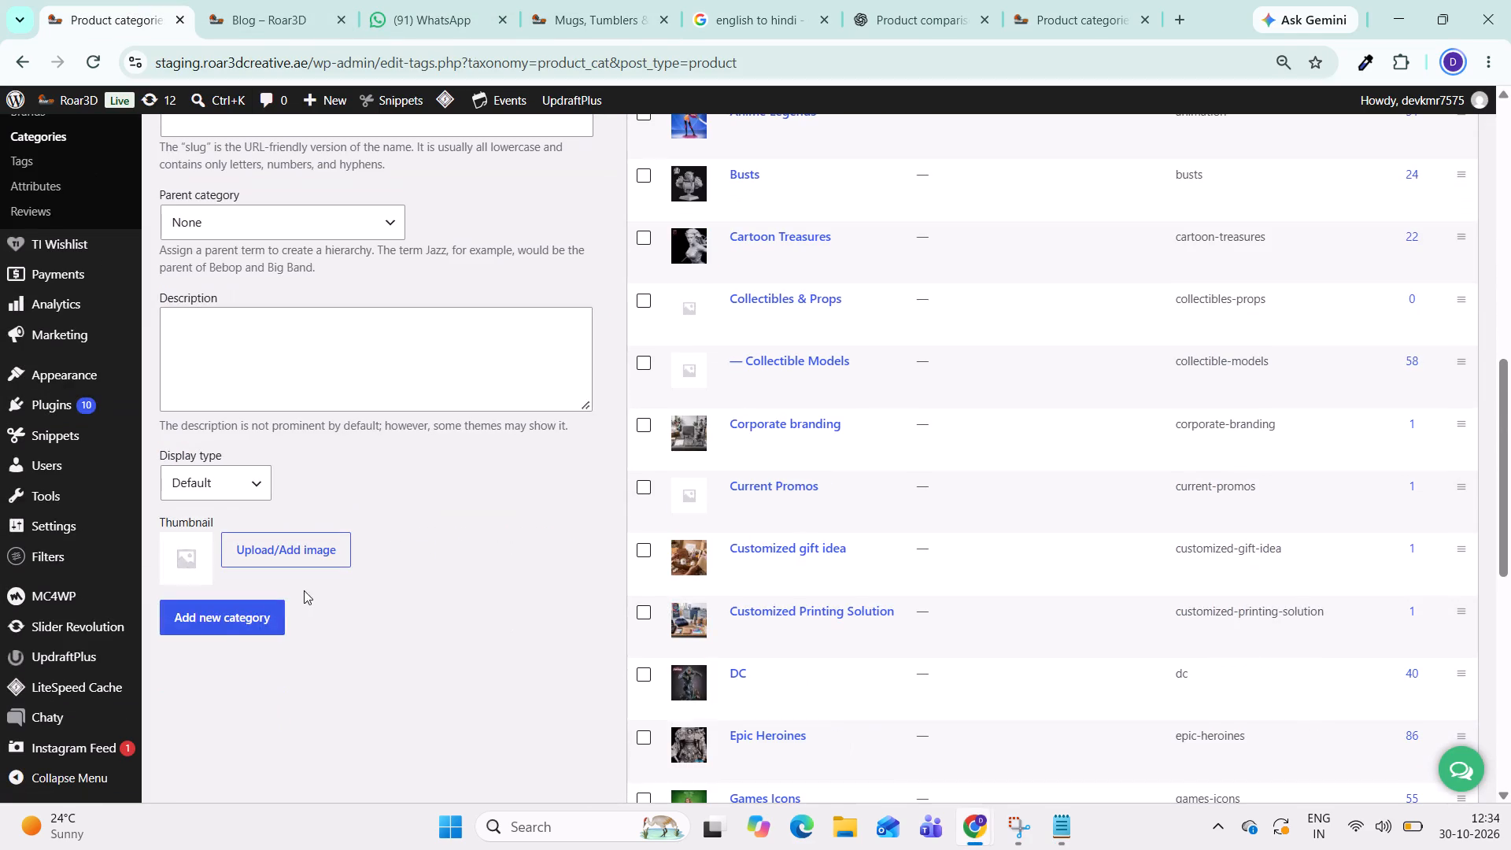
pyautogui.click(222, 619)
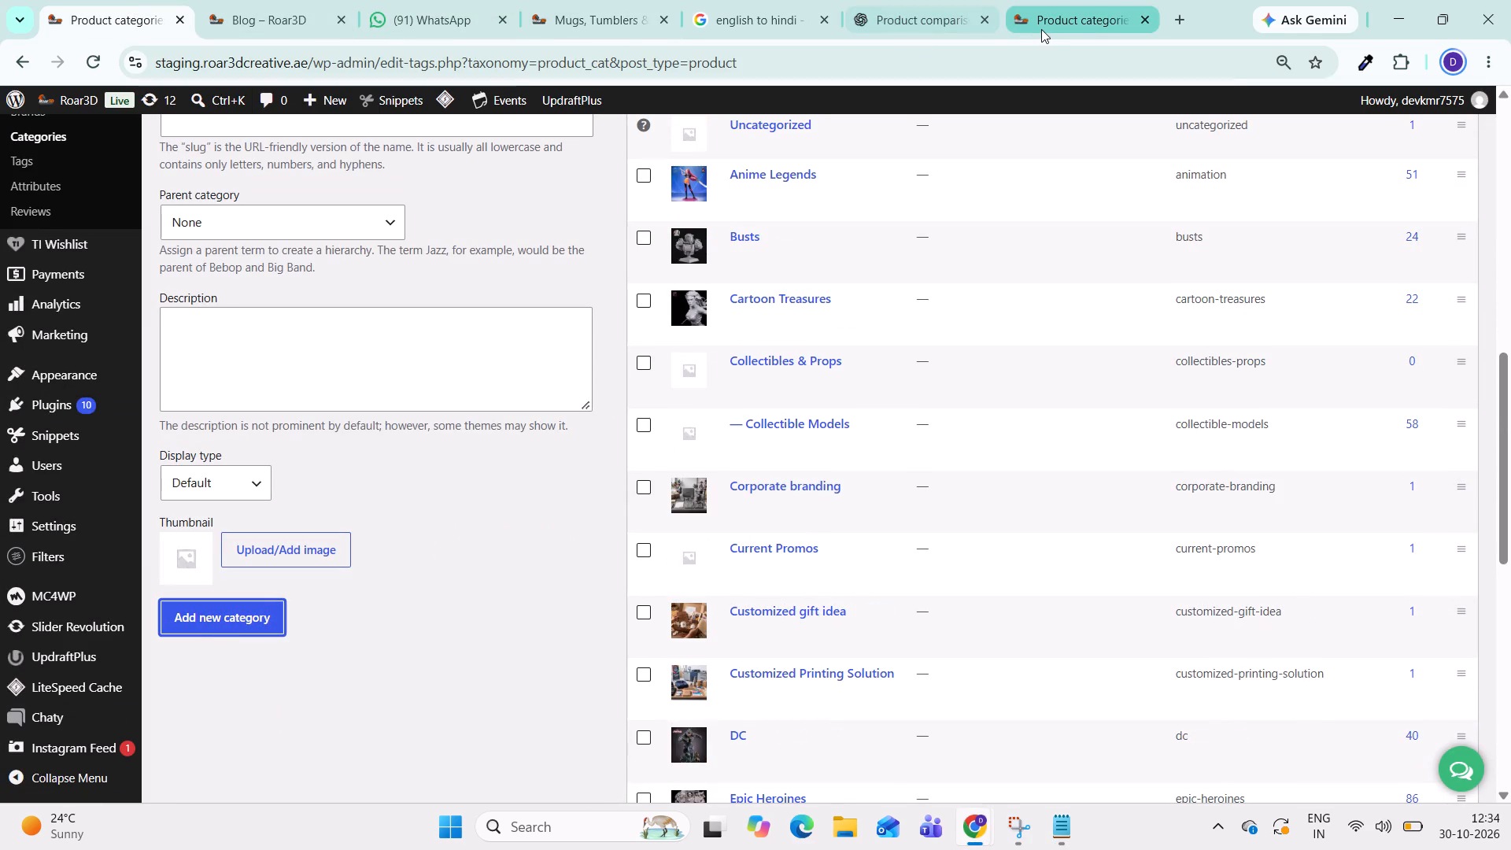
pyautogui.scroll(2, 464, 456)
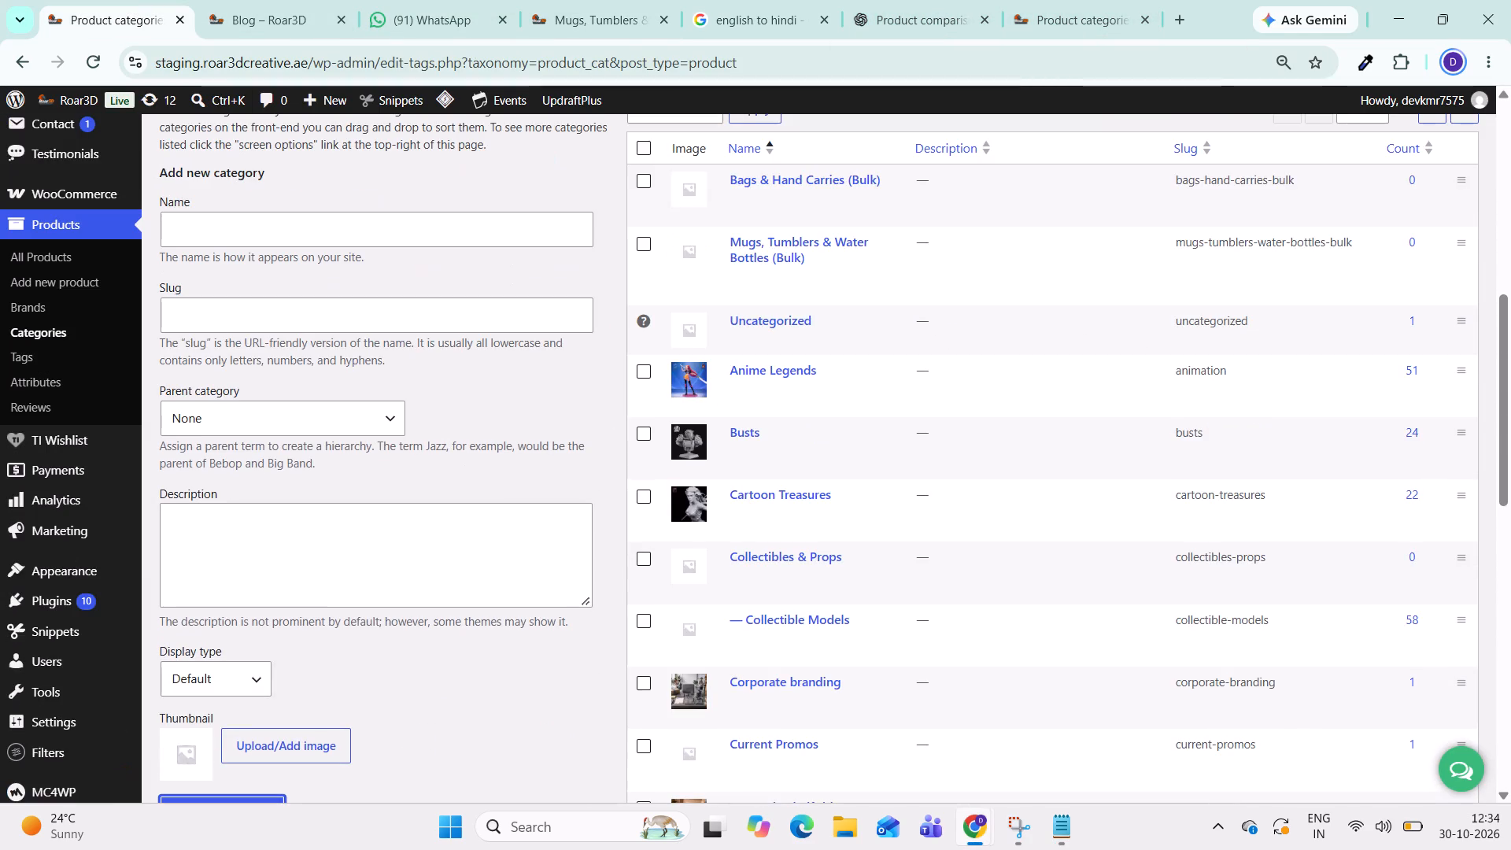
pyautogui.scroll(-4, 514, 442)
# Add the Pens, Keychains & Mousepad (Bulk) product category on the staging site from the Notepad list, with parent None and display type Default.
pyautogui.click(1067, 831)
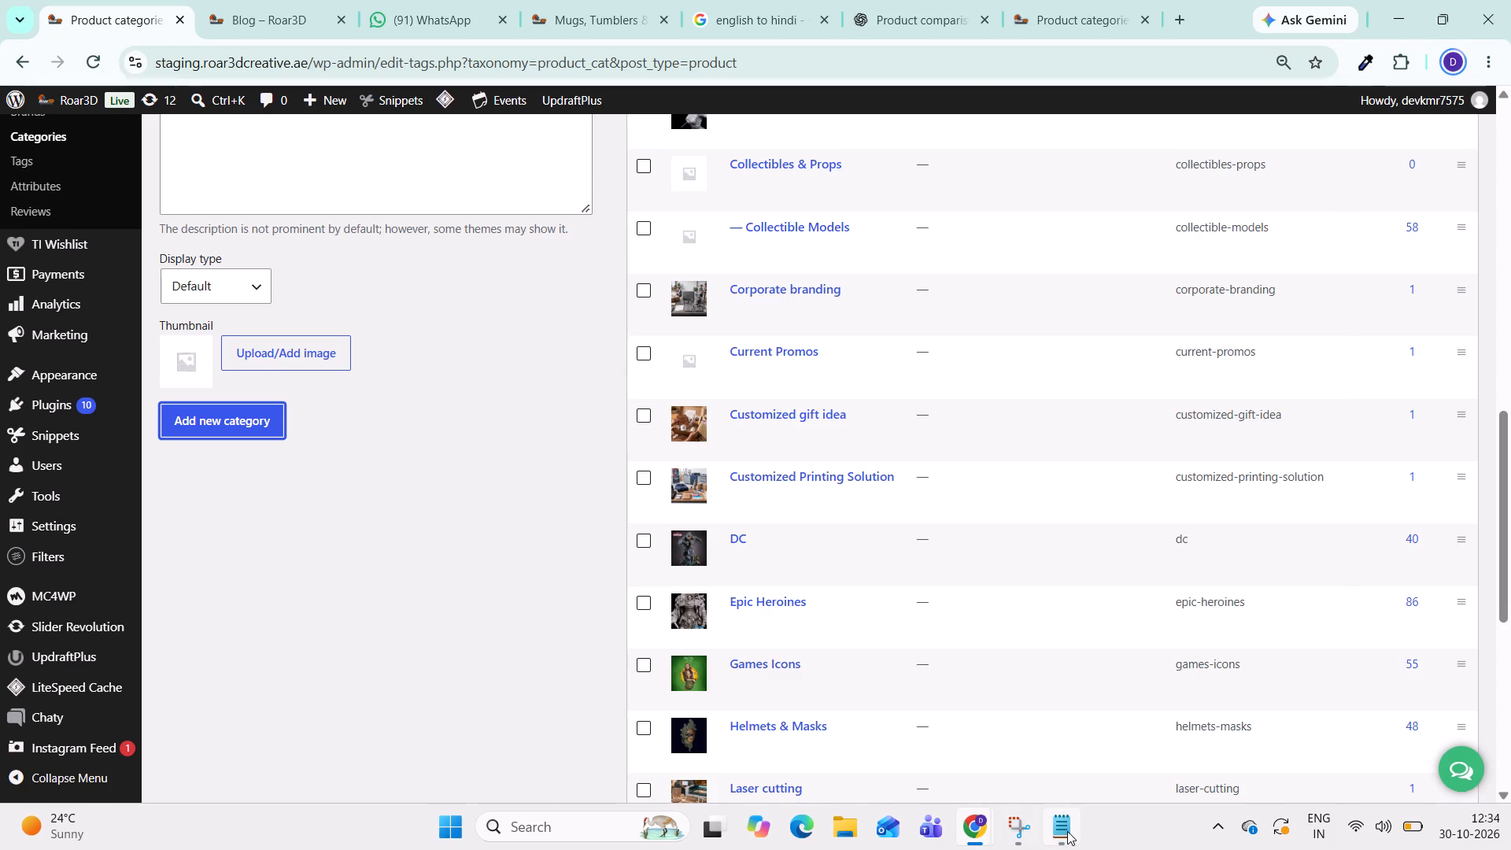
pyautogui.tripleClick(436, 320)
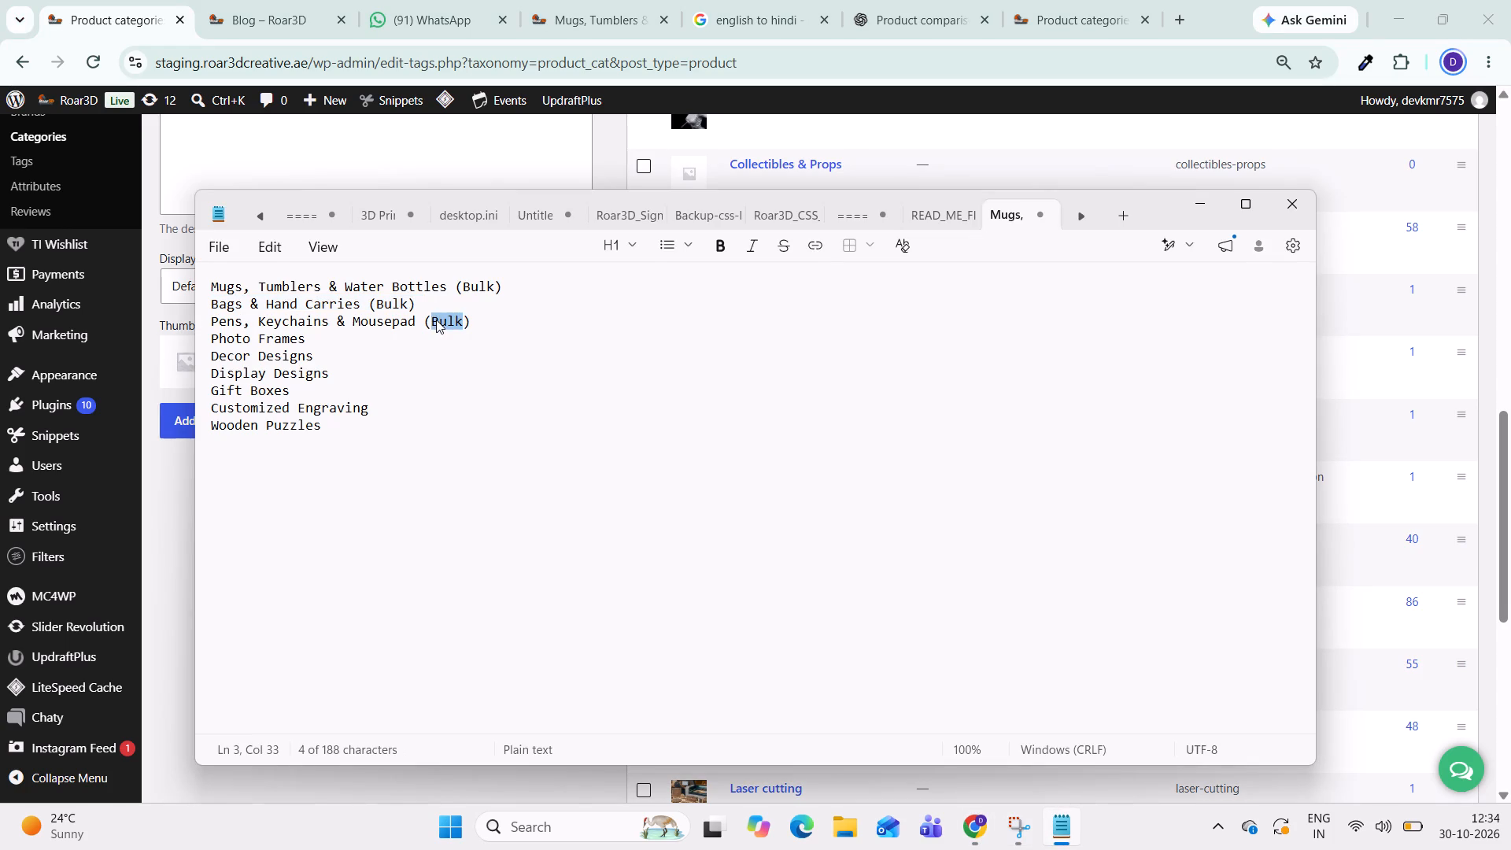
pyautogui.hotkey('ctrl', 'c')
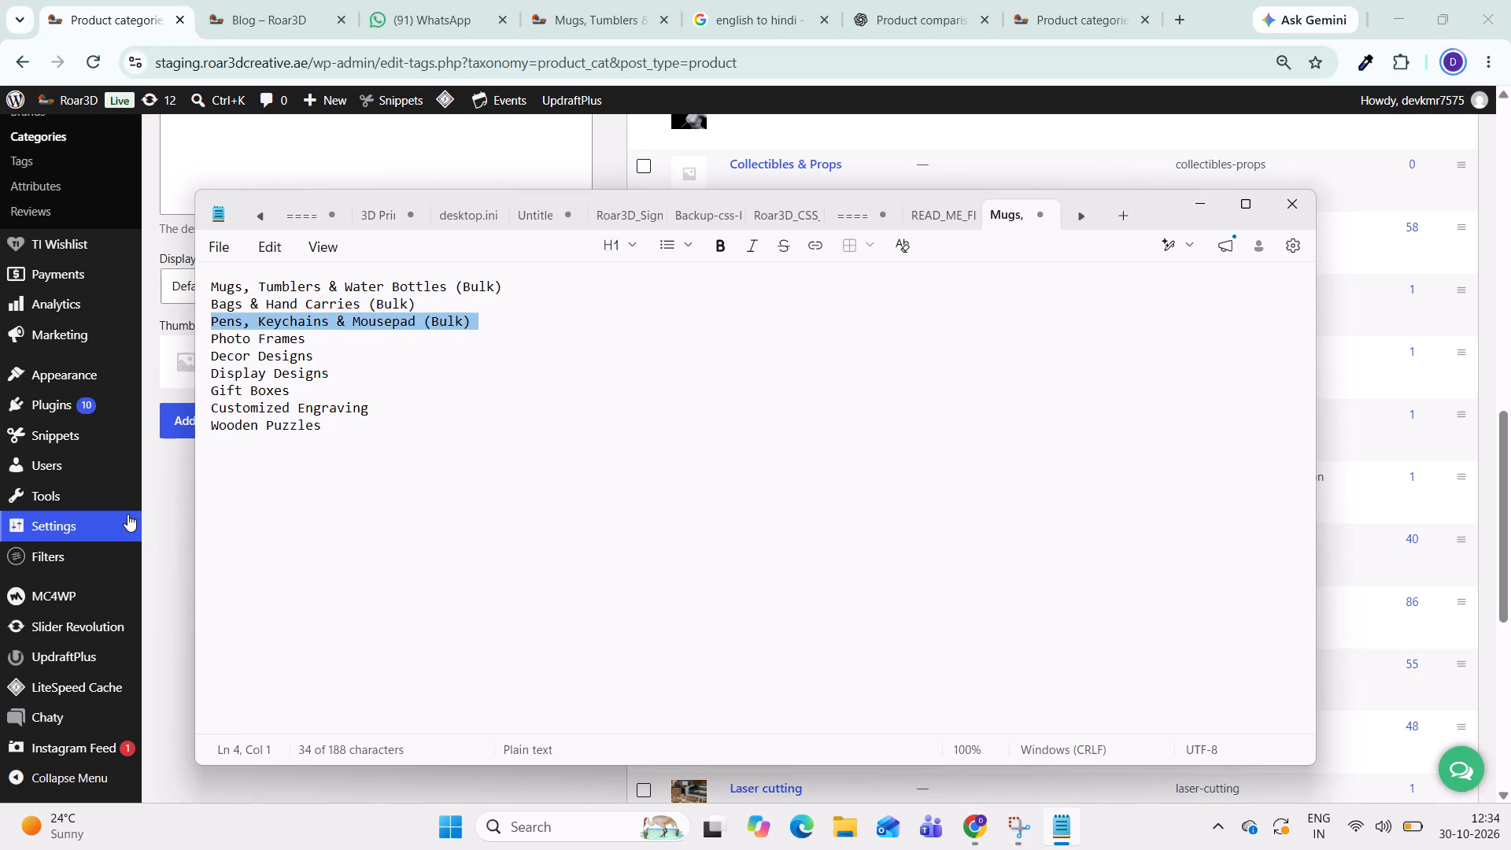
pyautogui.click(165, 488)
pyautogui.scroll(5, 342, 314)
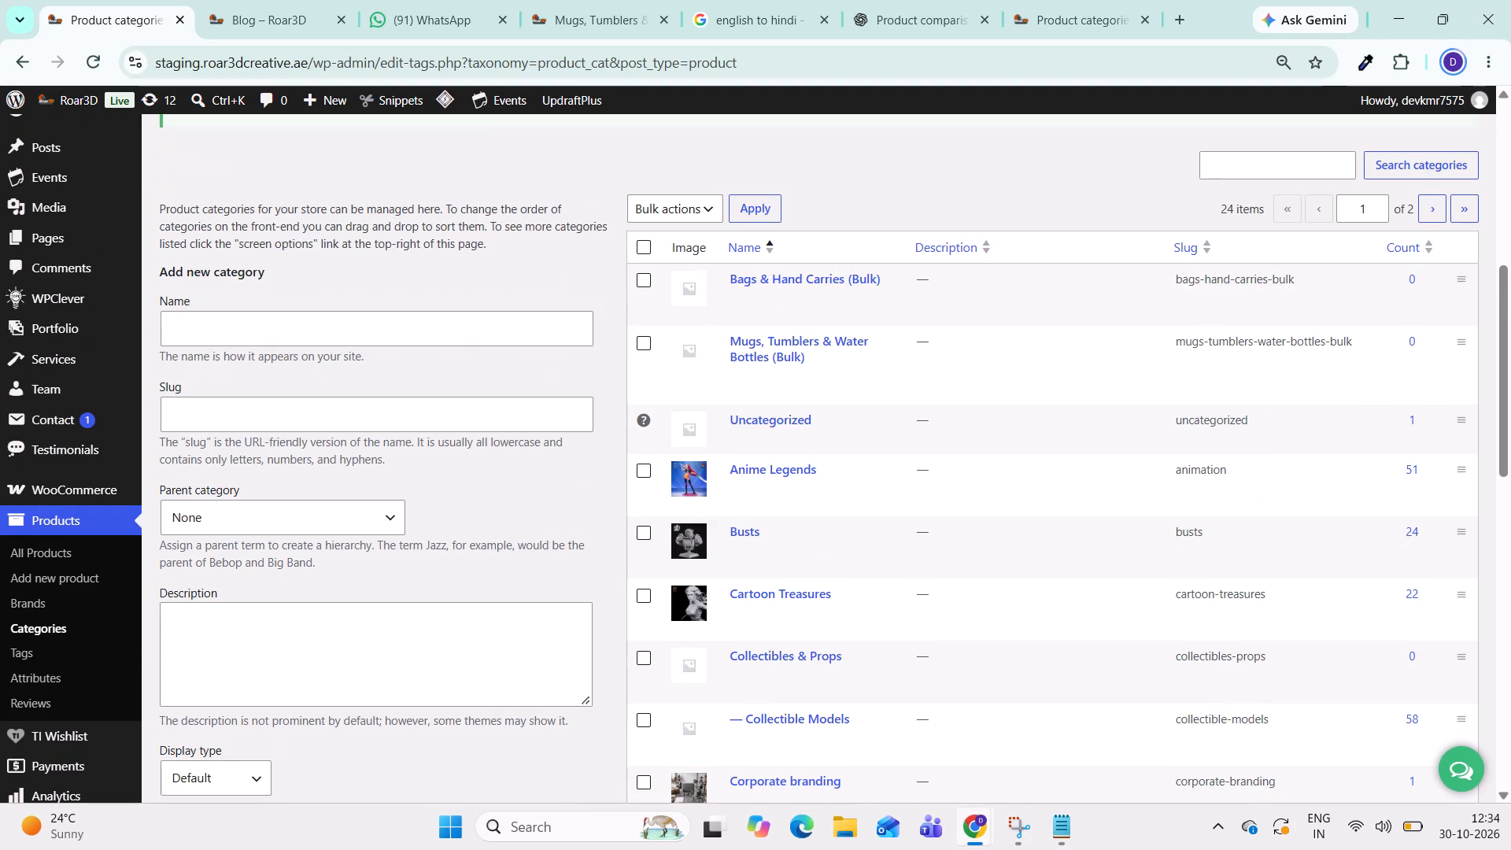
pyautogui.click(270, 320)
pyautogui.hotkey('ctrl', 'v')
pyautogui.scroll(-3, 339, 504)
pyautogui.click(241, 616)
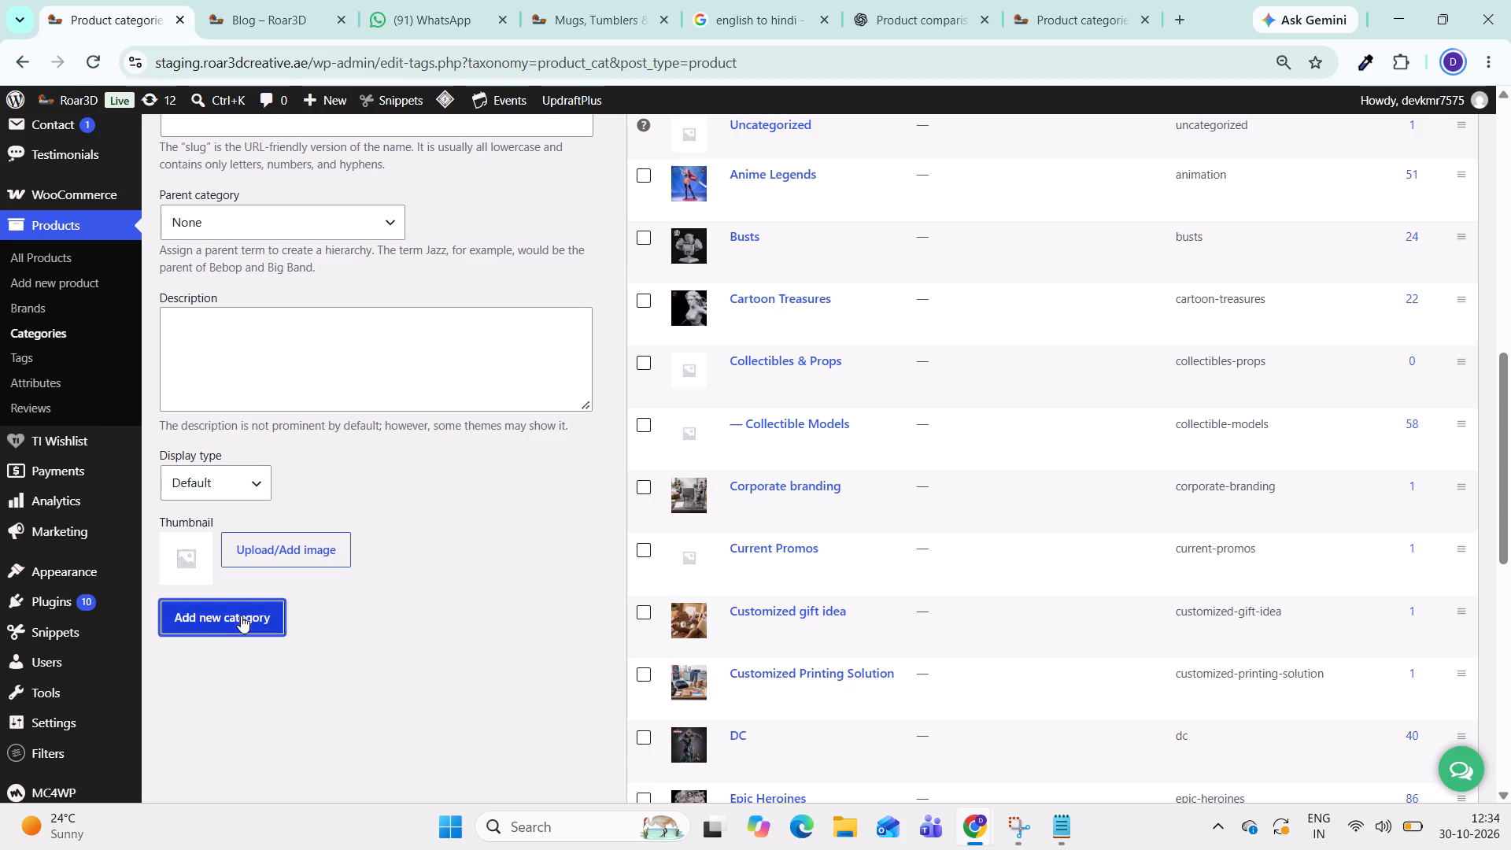
pyautogui.scroll(-3, 923, 550)
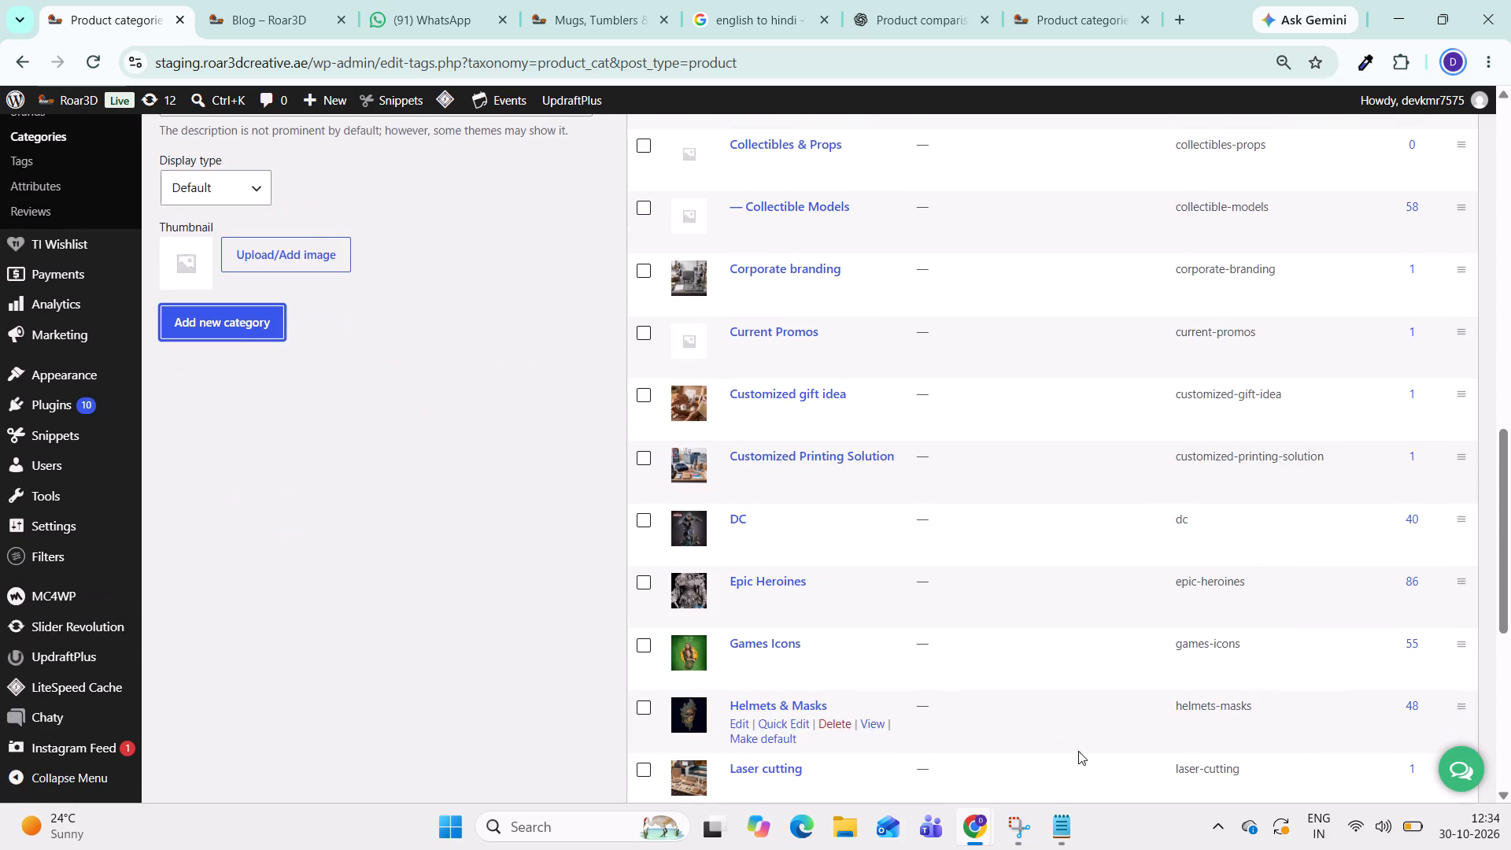
# Add the Photo Frames product category on the staging site, copying its name from Notepad, with parent None and display type Default.
pyautogui.click(1062, 838)
pyautogui.tripleClick(249, 342)
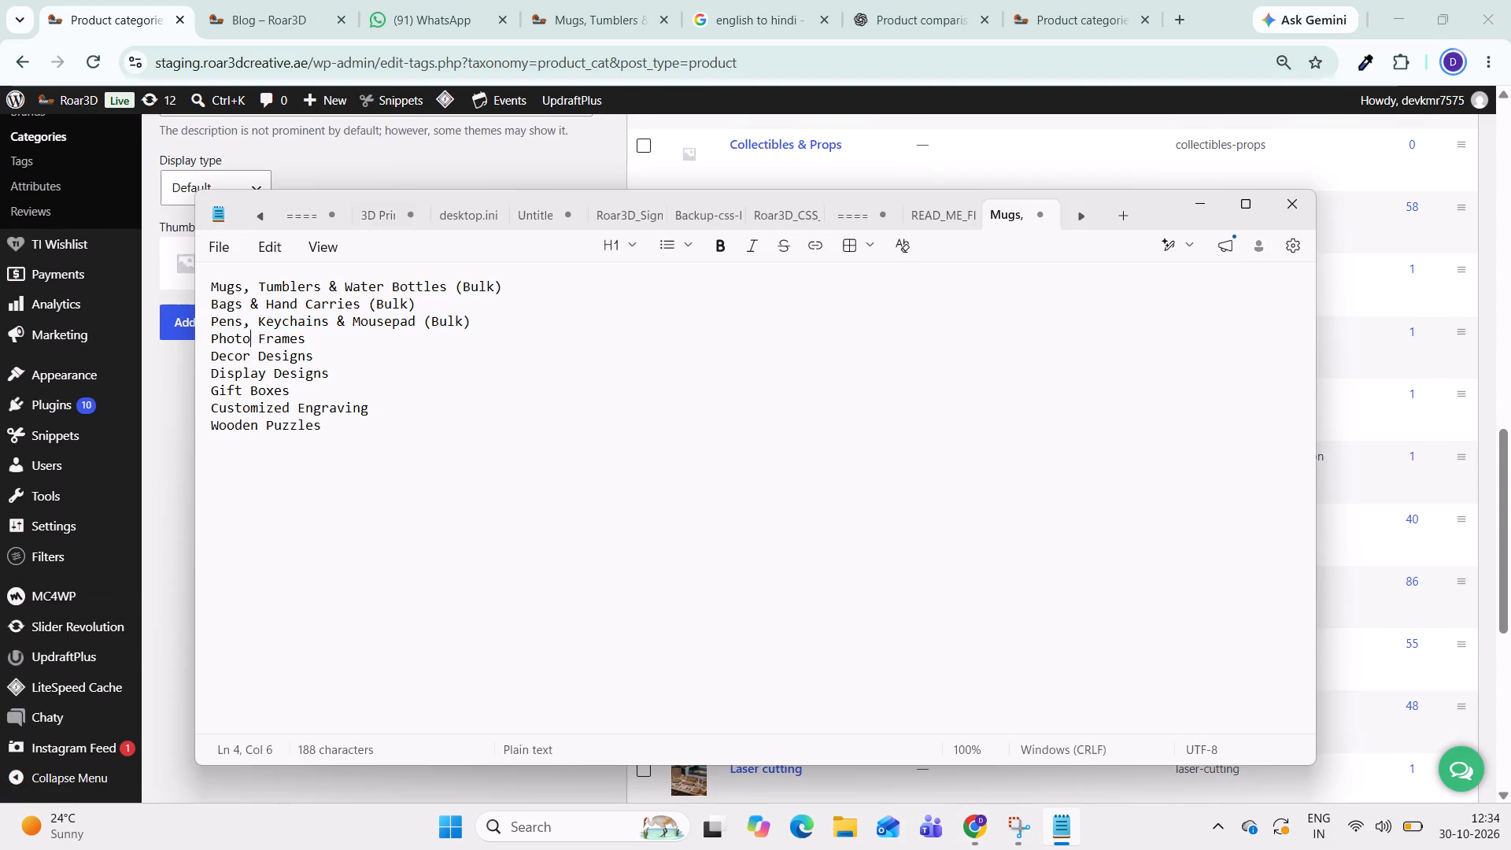
pyautogui.hotkey('ctrl', 'c')
pyautogui.click(164, 413)
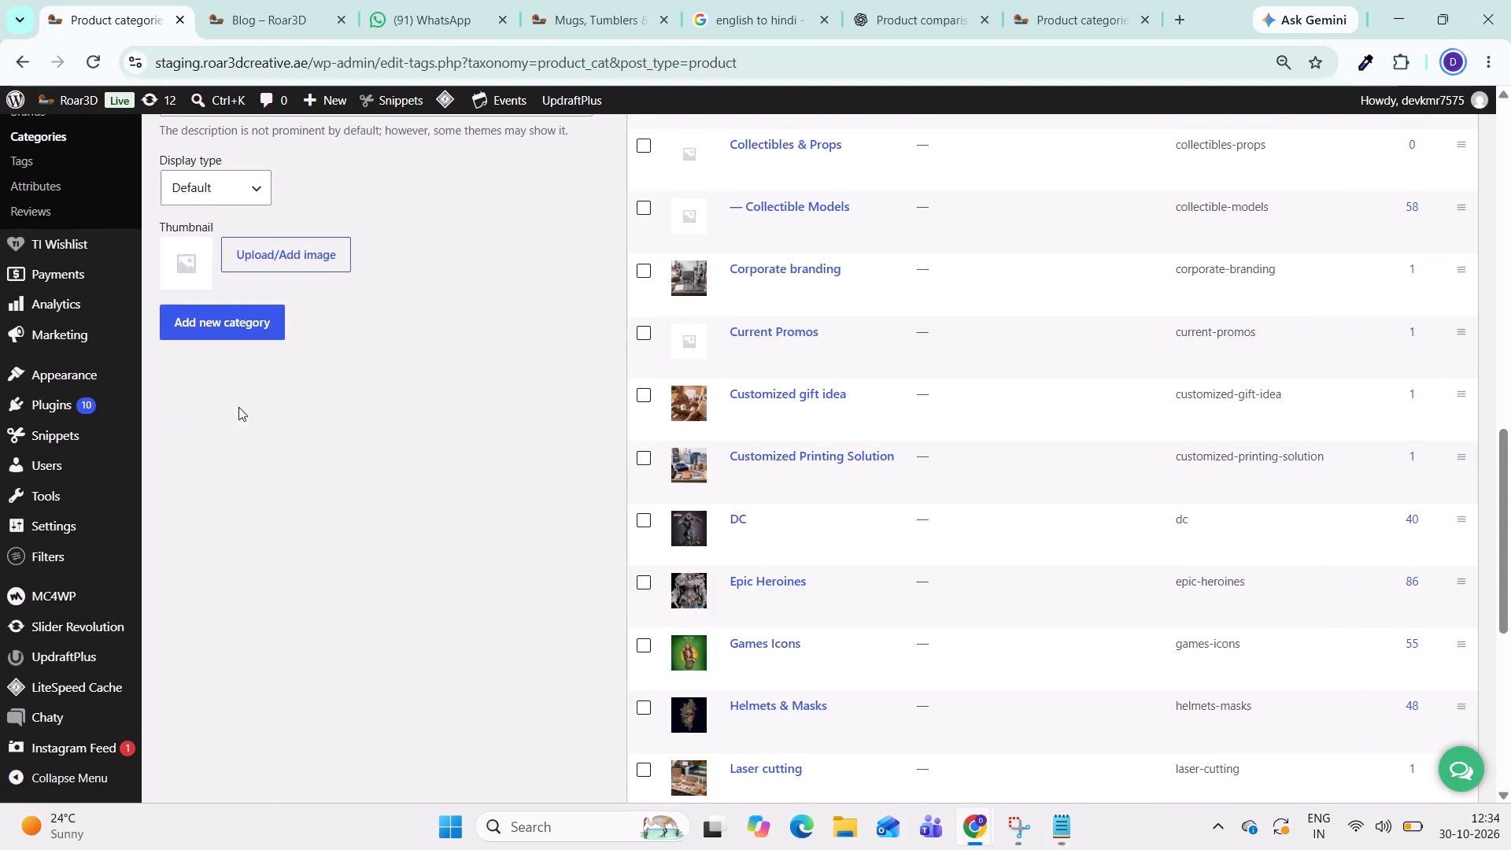
pyautogui.scroll(5, 396, 315)
pyautogui.click(407, 230)
pyautogui.hotkey('ctrl', 'v')
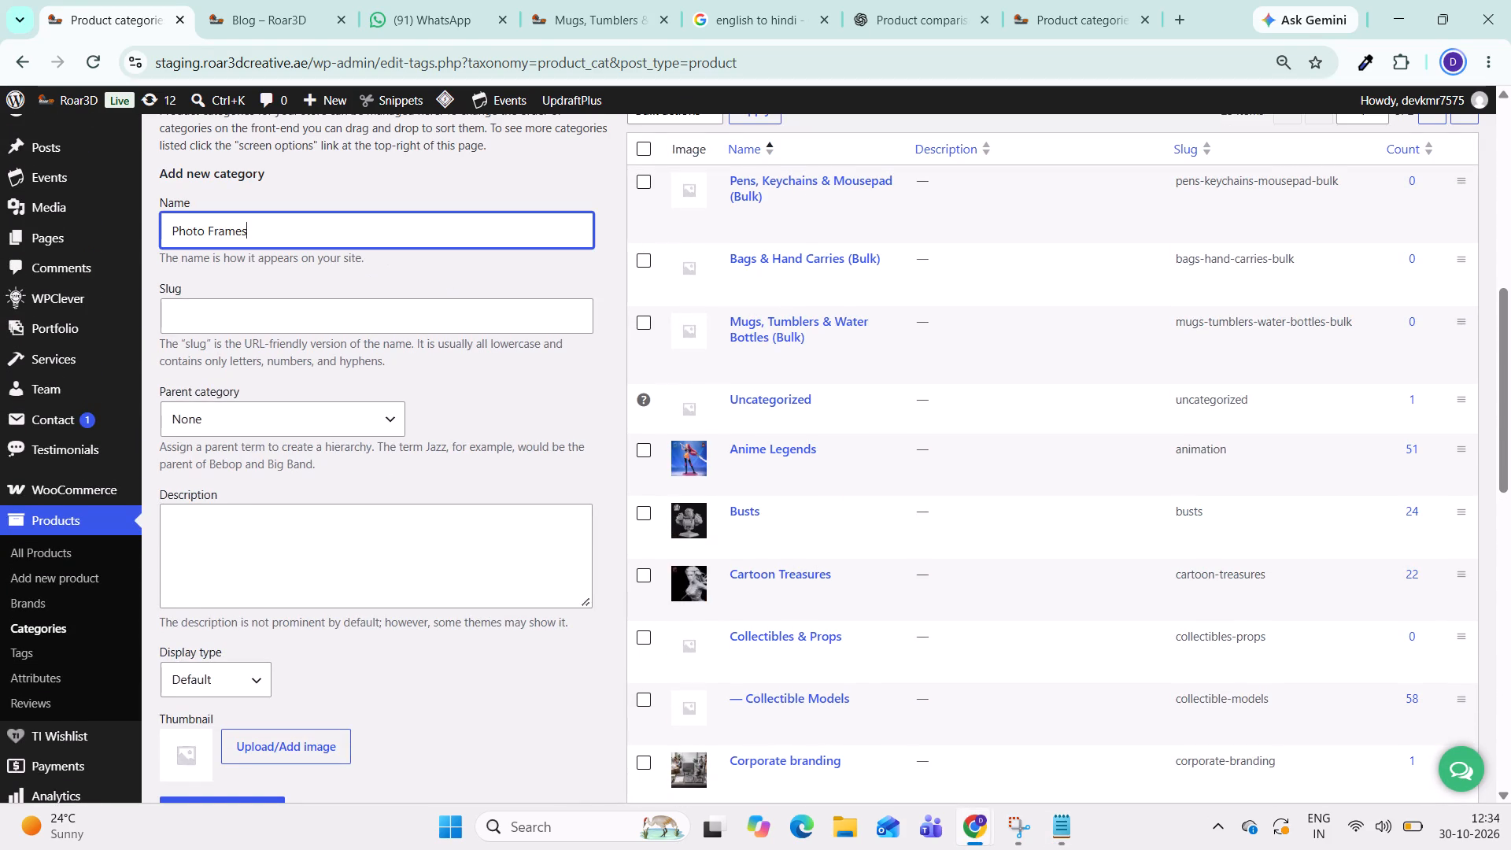
pyautogui.scroll(-3, 412, 244)
pyautogui.click(208, 506)
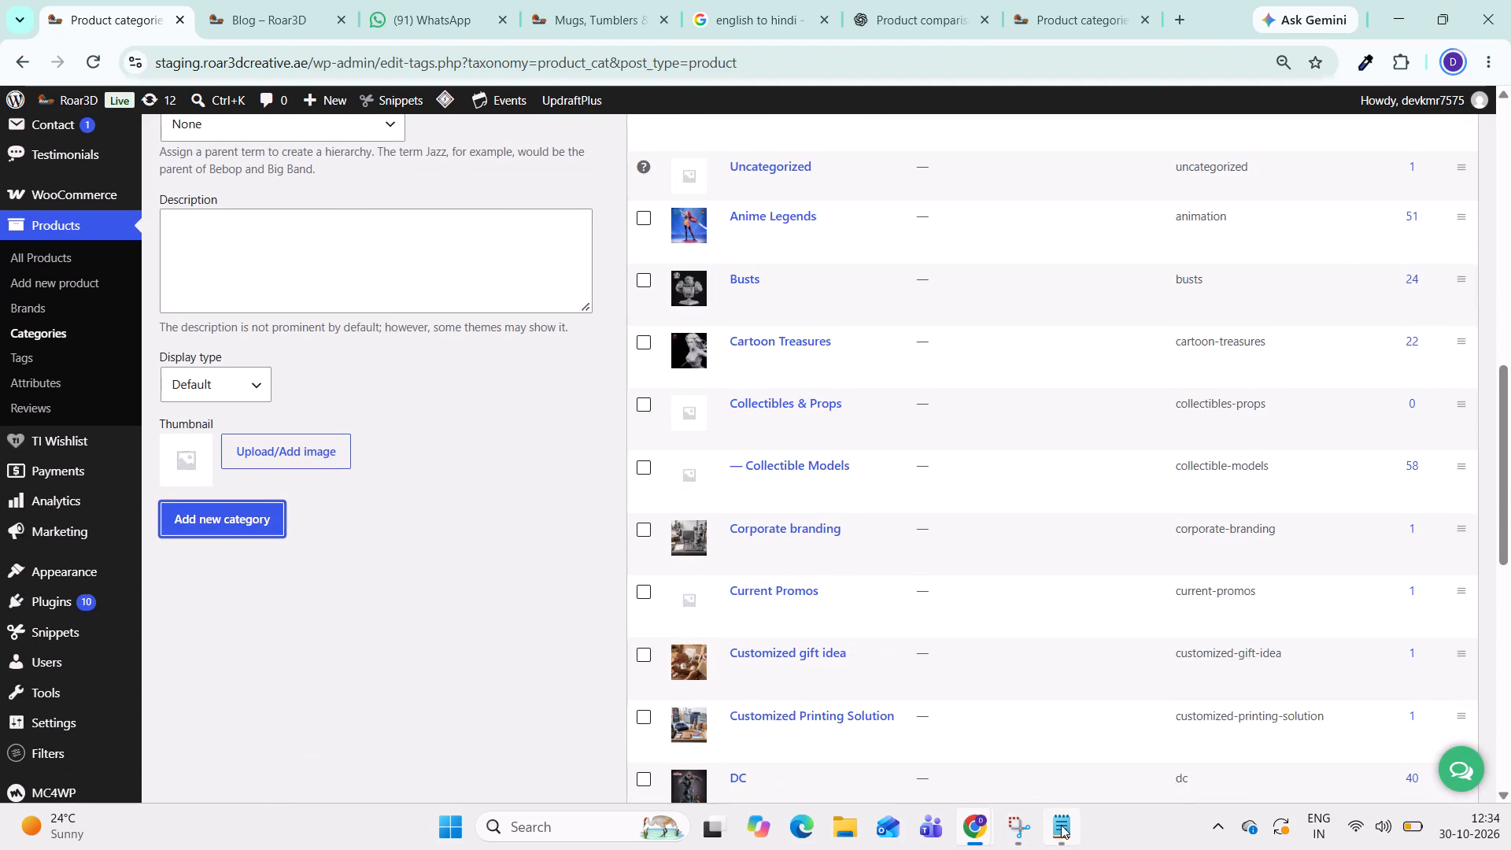
# Add the Decor Designs product category from the Notepad list, with parent None and display type Default.
pyautogui.click(1063, 827)
pyautogui.tripleClick(236, 353)
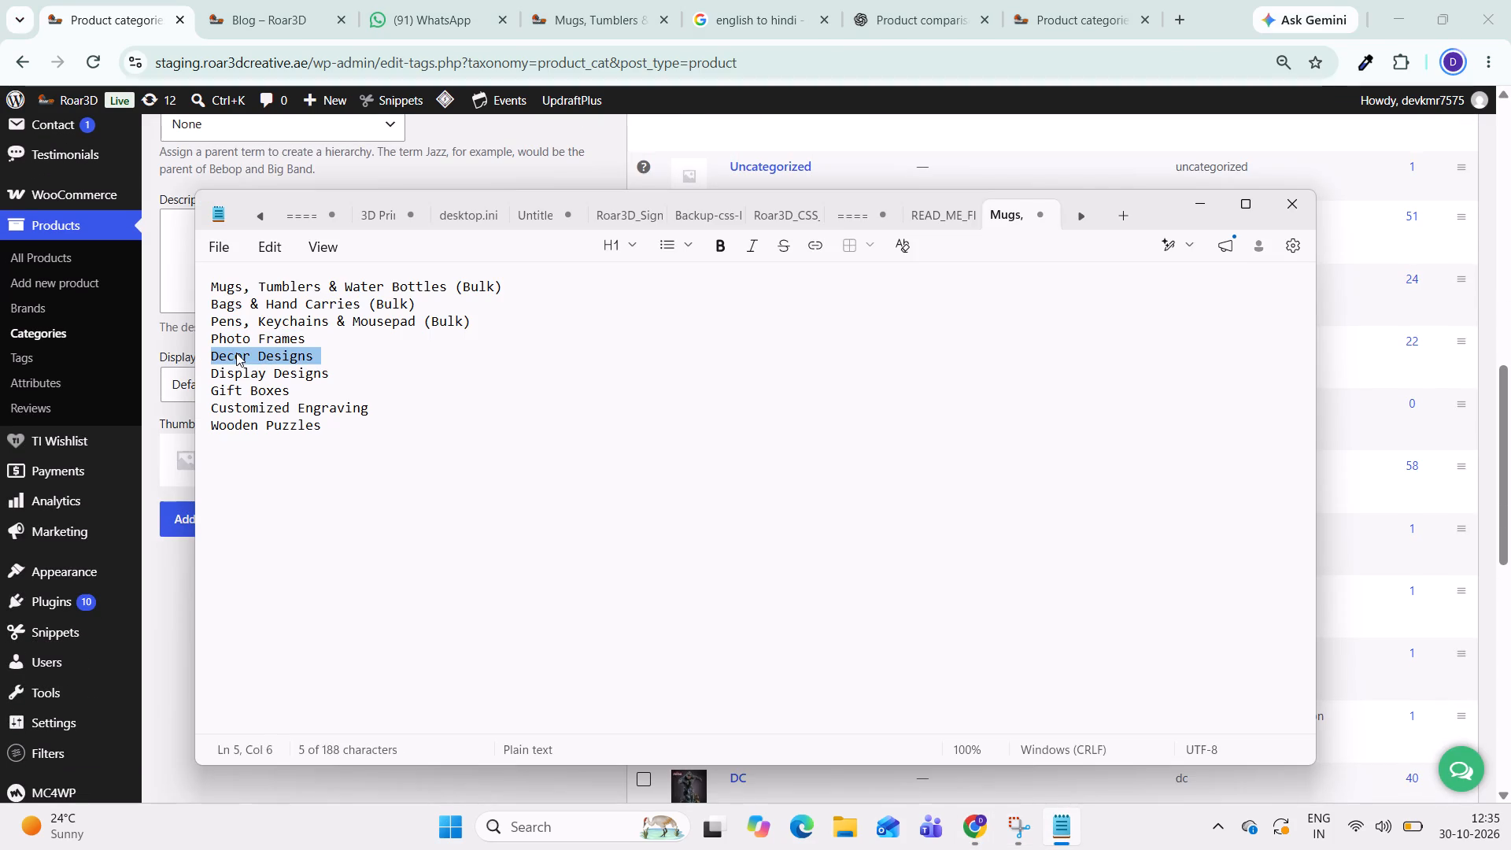
pyautogui.hotkey('ctrl', 'c')
pyautogui.click(179, 587)
pyautogui.scroll(5, 389, 398)
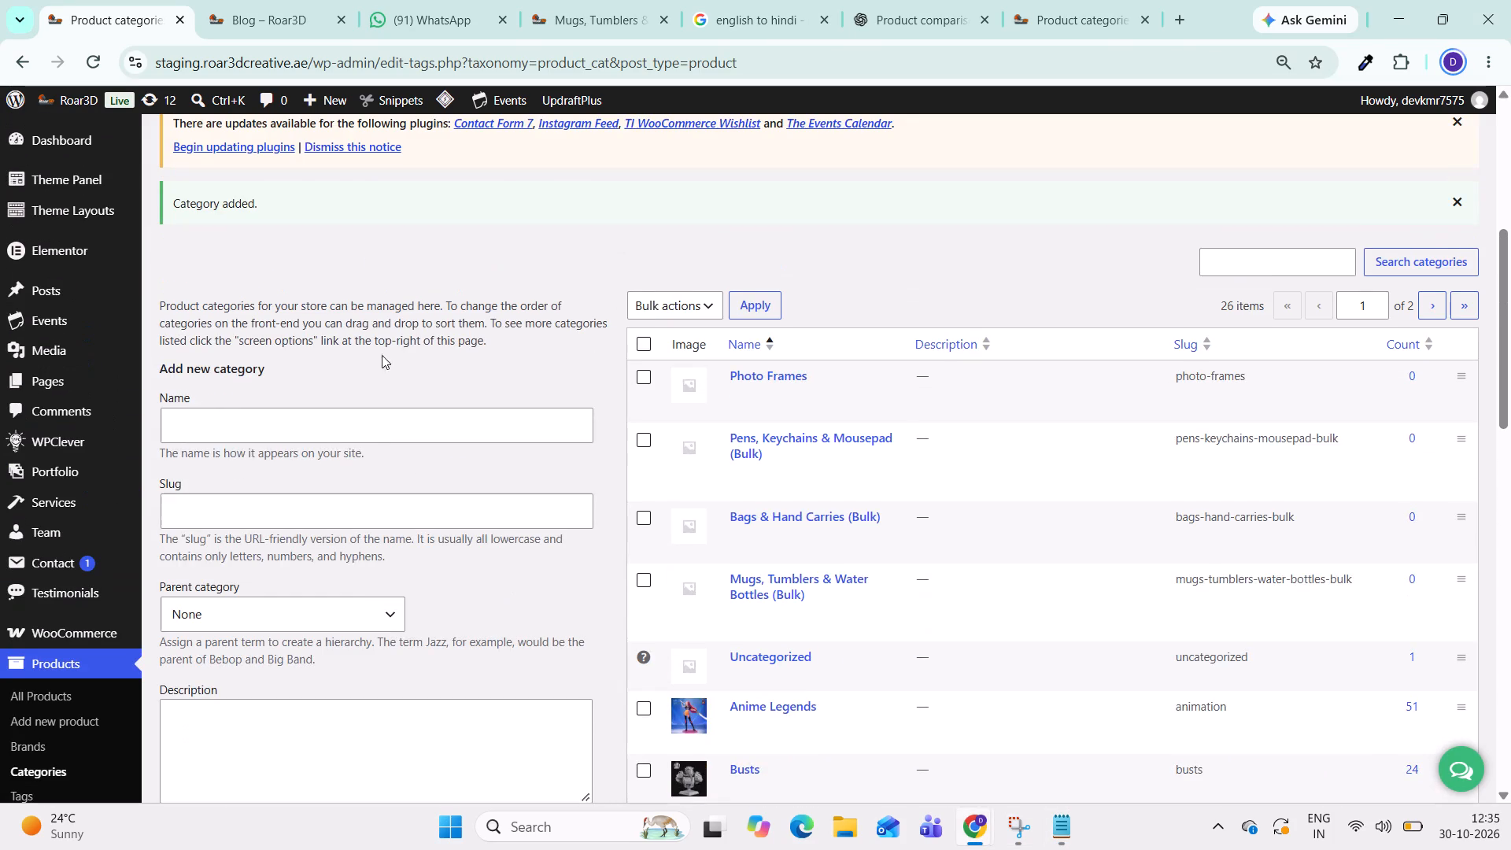
pyautogui.keyDown('ctrl'); pyautogui.click(323, 426); pyautogui.keyUp('ctrl')
pyautogui.hotkey('ctrl', 'v')
pyautogui.scroll(-4, 323, 425)
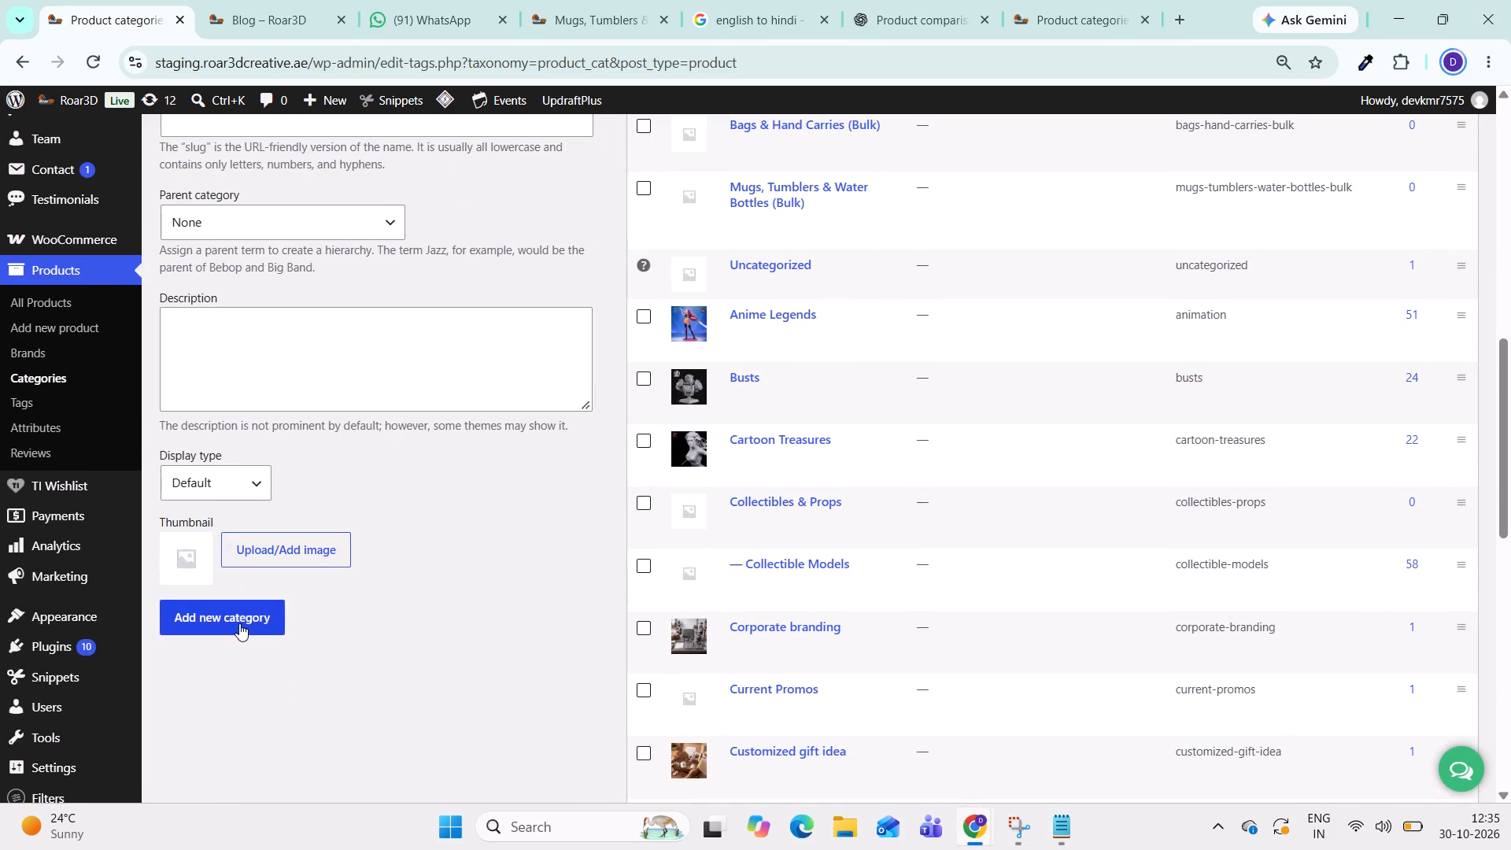
pyautogui.click(242, 621)
# Add the Display Designs product category from the Notepad list, with parent None and display type Default.
pyautogui.click(1052, 833)
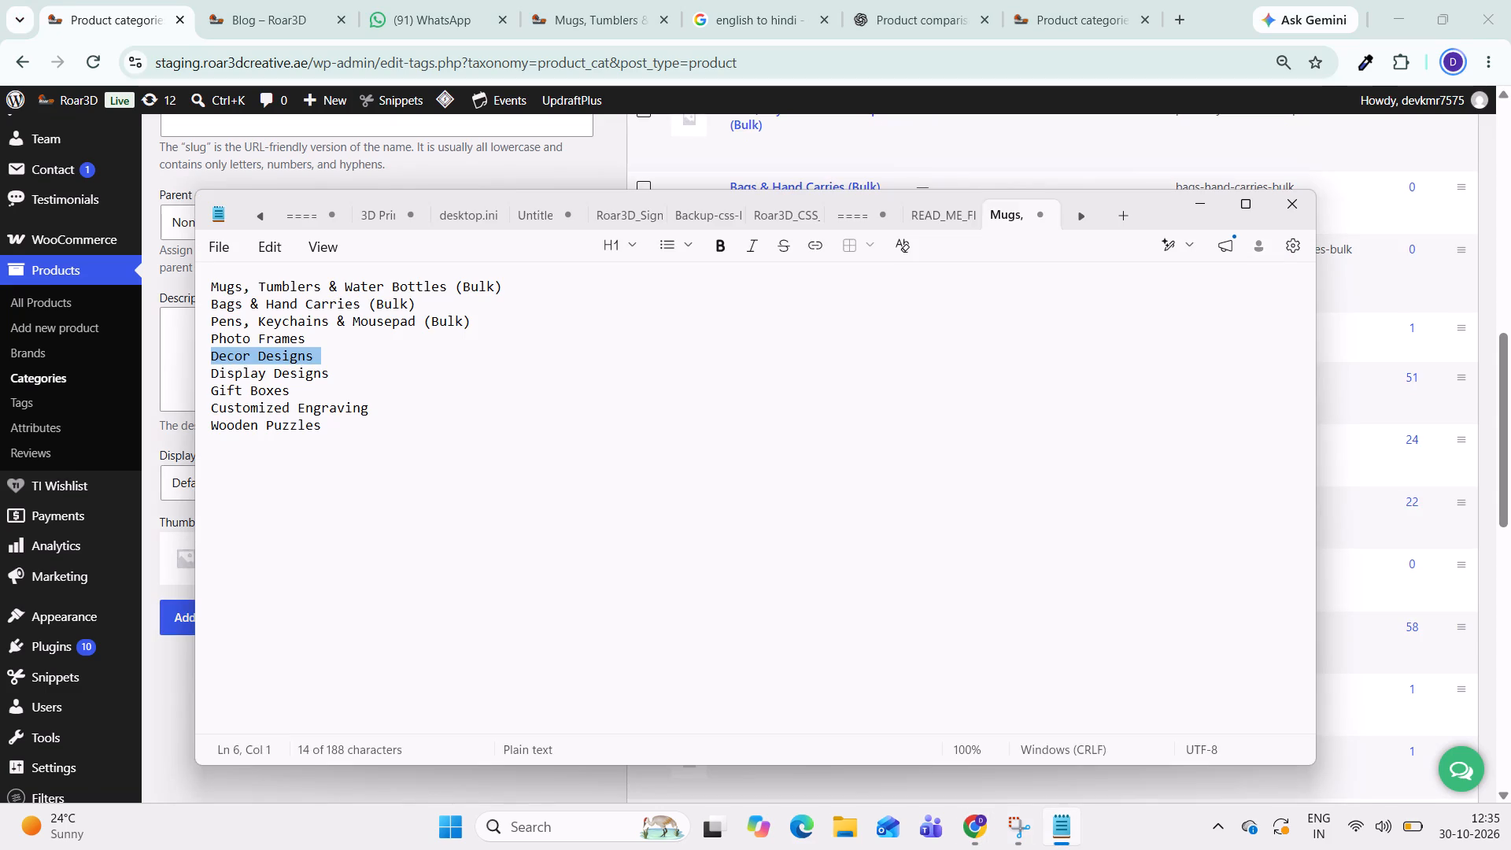
pyautogui.doubleClick(313, 368)
pyautogui.click(313, 368)
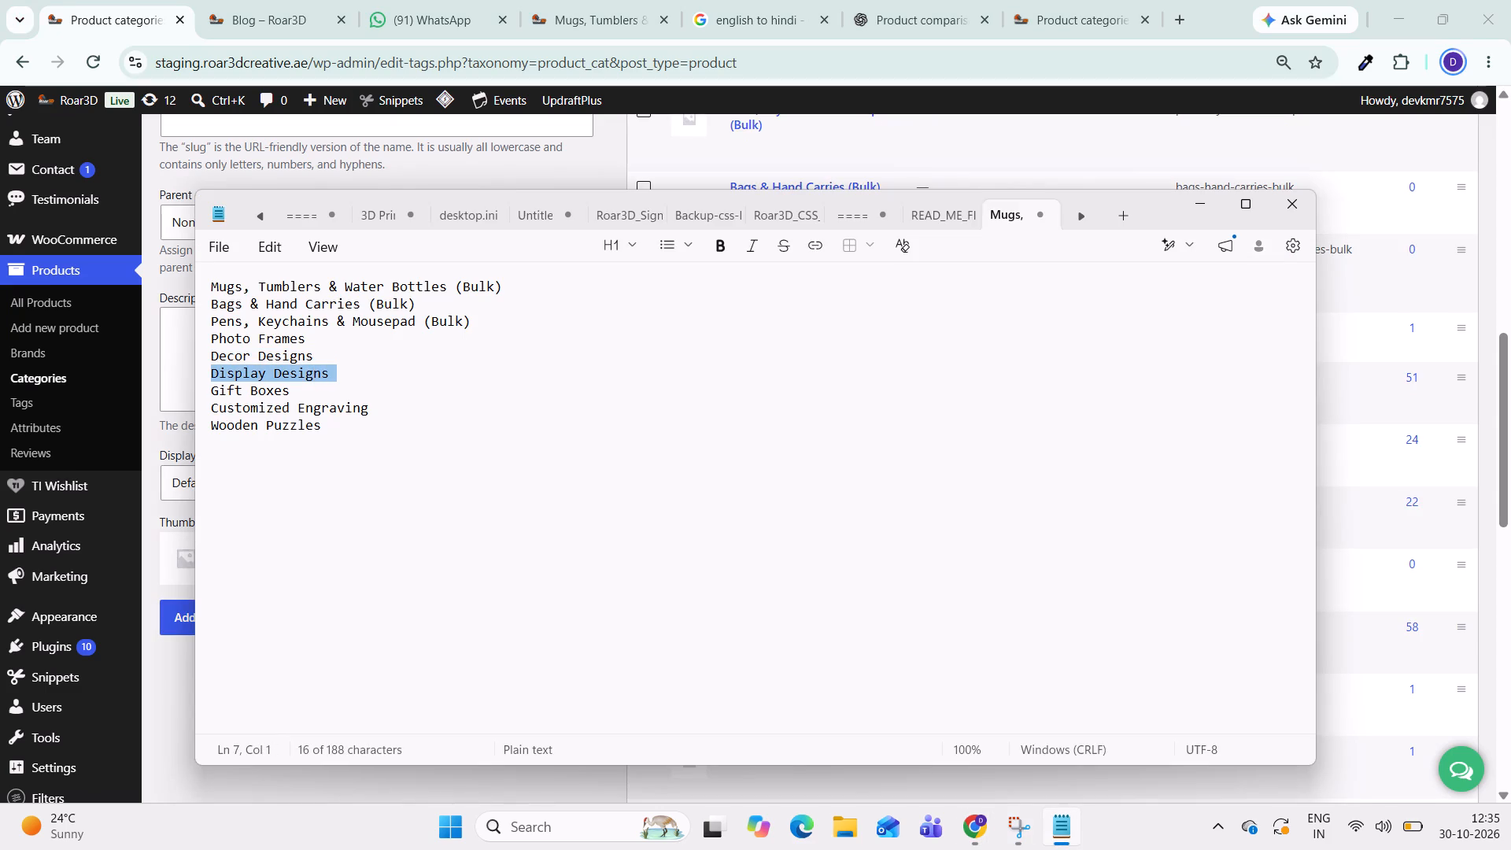
pyautogui.hotkey('ctrl', 'c')
pyautogui.click(515, 475)
pyautogui.moveTo(328, 373); pyautogui.dragTo(202, 371)
pyautogui.hotkey('ctrl', 'c')
pyautogui.click(167, 717)
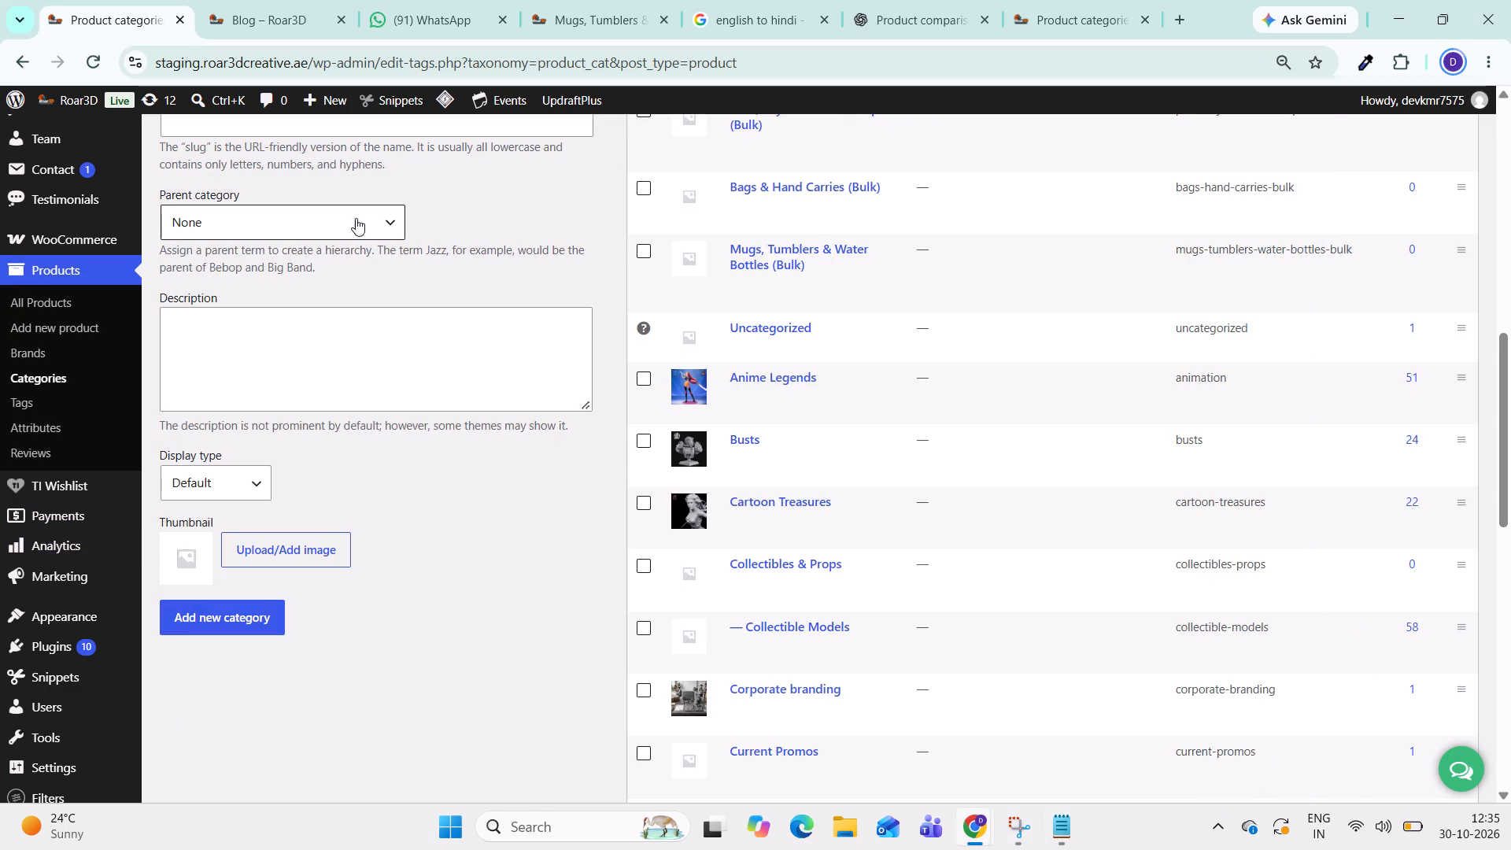
pyautogui.scroll(2, 354, 216)
pyautogui.keyDown('ctrl'); pyautogui.click(291, 232); pyautogui.keyUp('ctrl')
pyautogui.hotkey('ctrl', 'v')
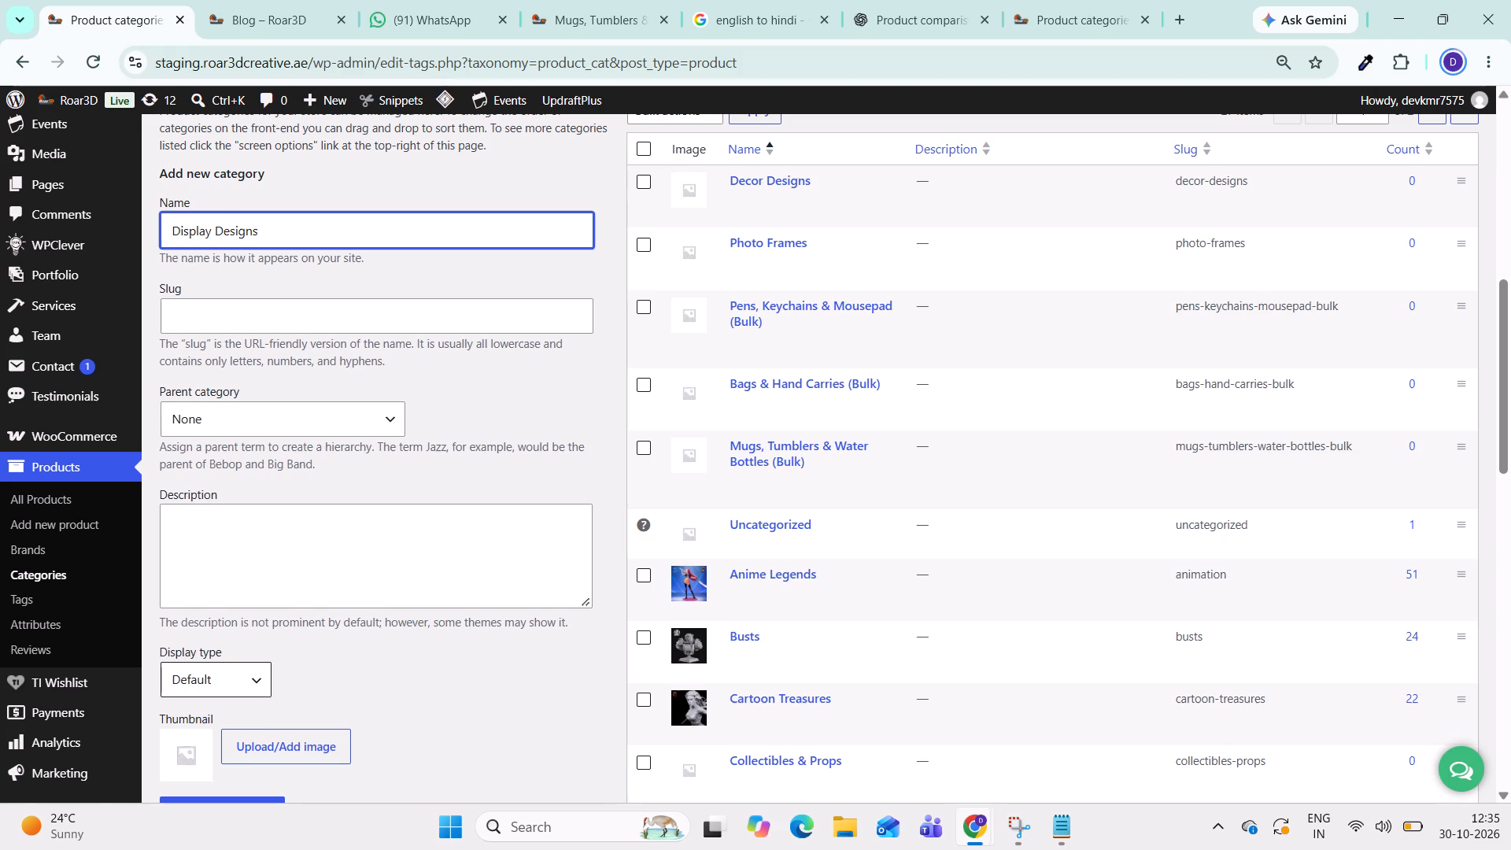
pyautogui.scroll(-3, 522, 509)
pyautogui.scroll(5, 413, 501)
pyautogui.scroll(-5, 341, 448)
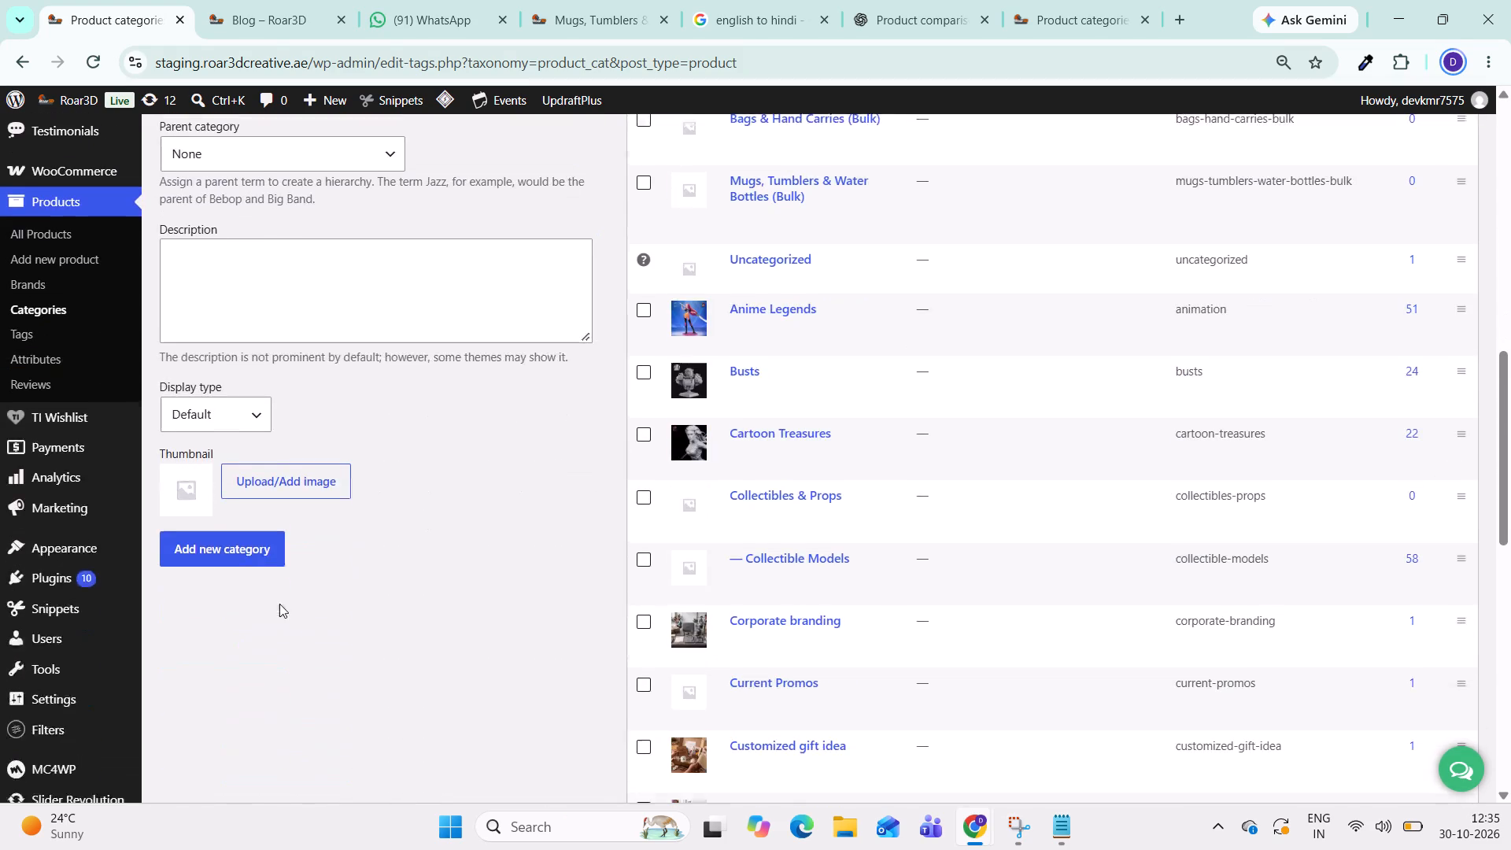
pyautogui.scroll(4, 402, 510)
pyautogui.scroll(-3, 403, 508)
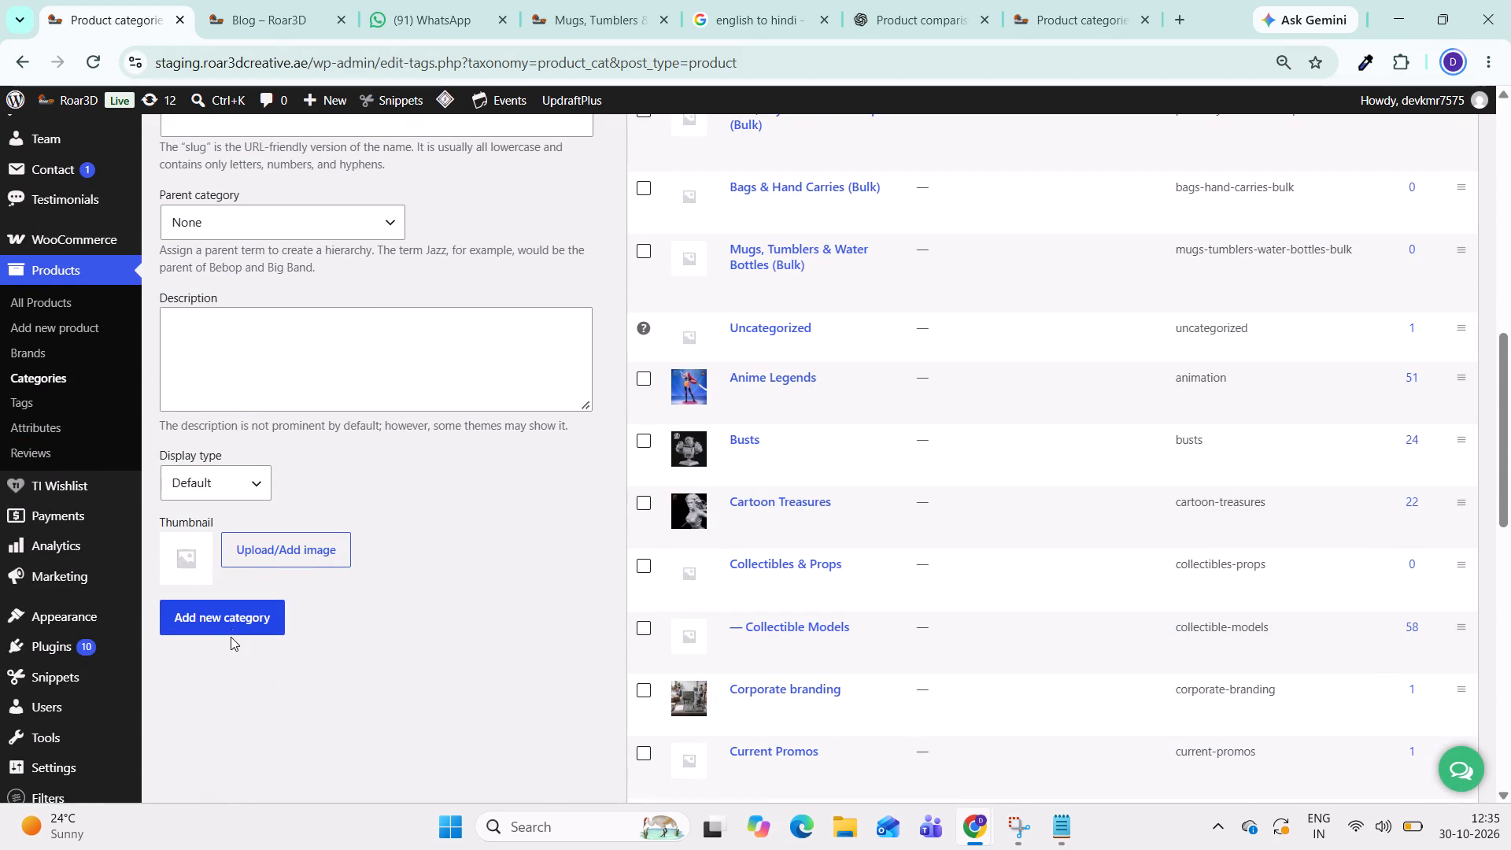
pyautogui.click(233, 626)
# Add the Gift Boxes product category from the Notepad list, with parent None and display type Default.
pyautogui.click(1055, 837)
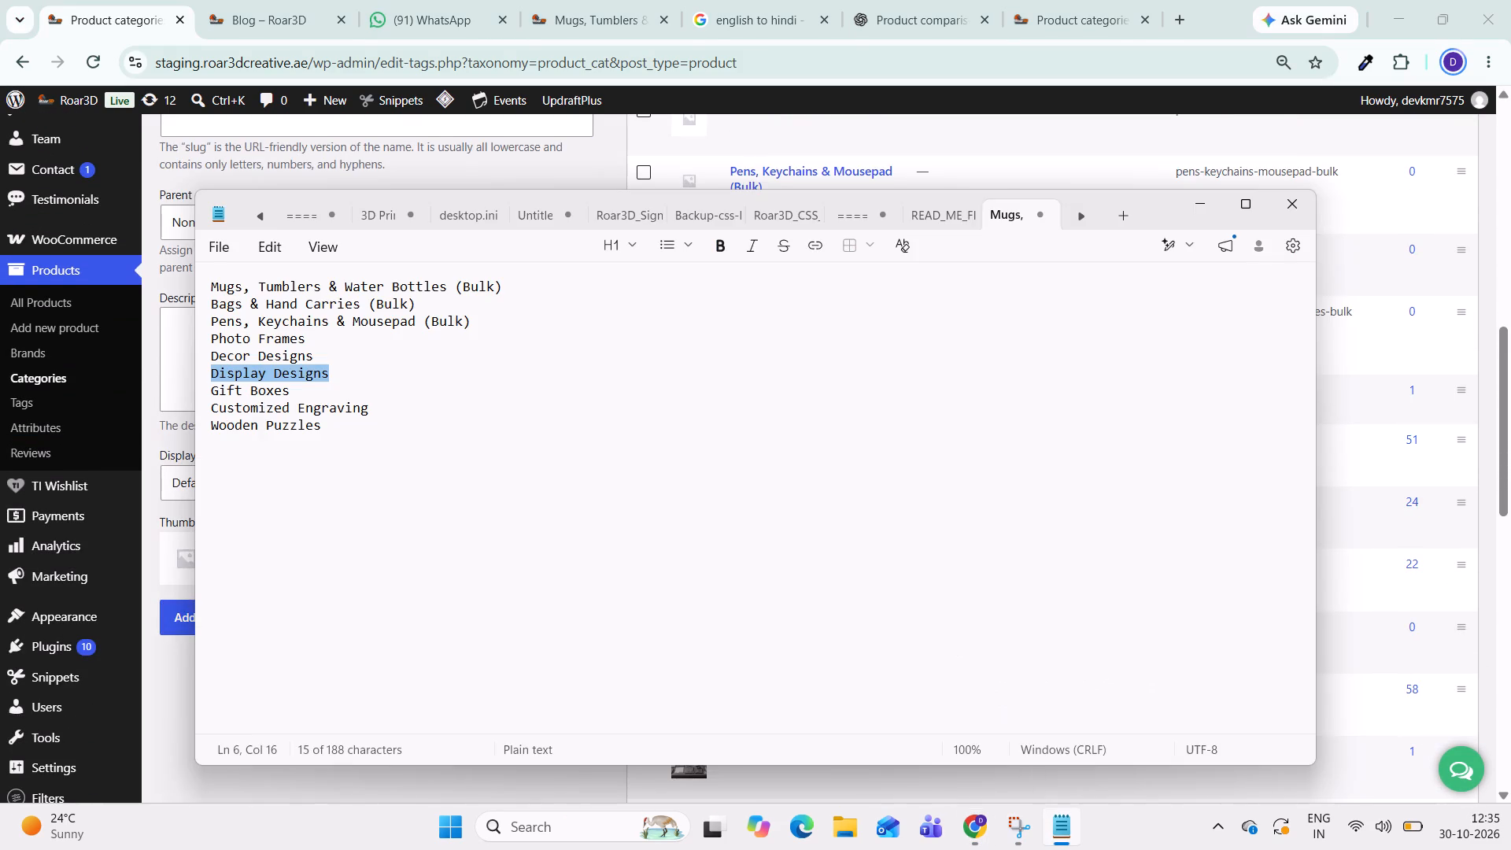
pyautogui.tripleClick(266, 392)
pyautogui.hotkey('ctrl', 'c')
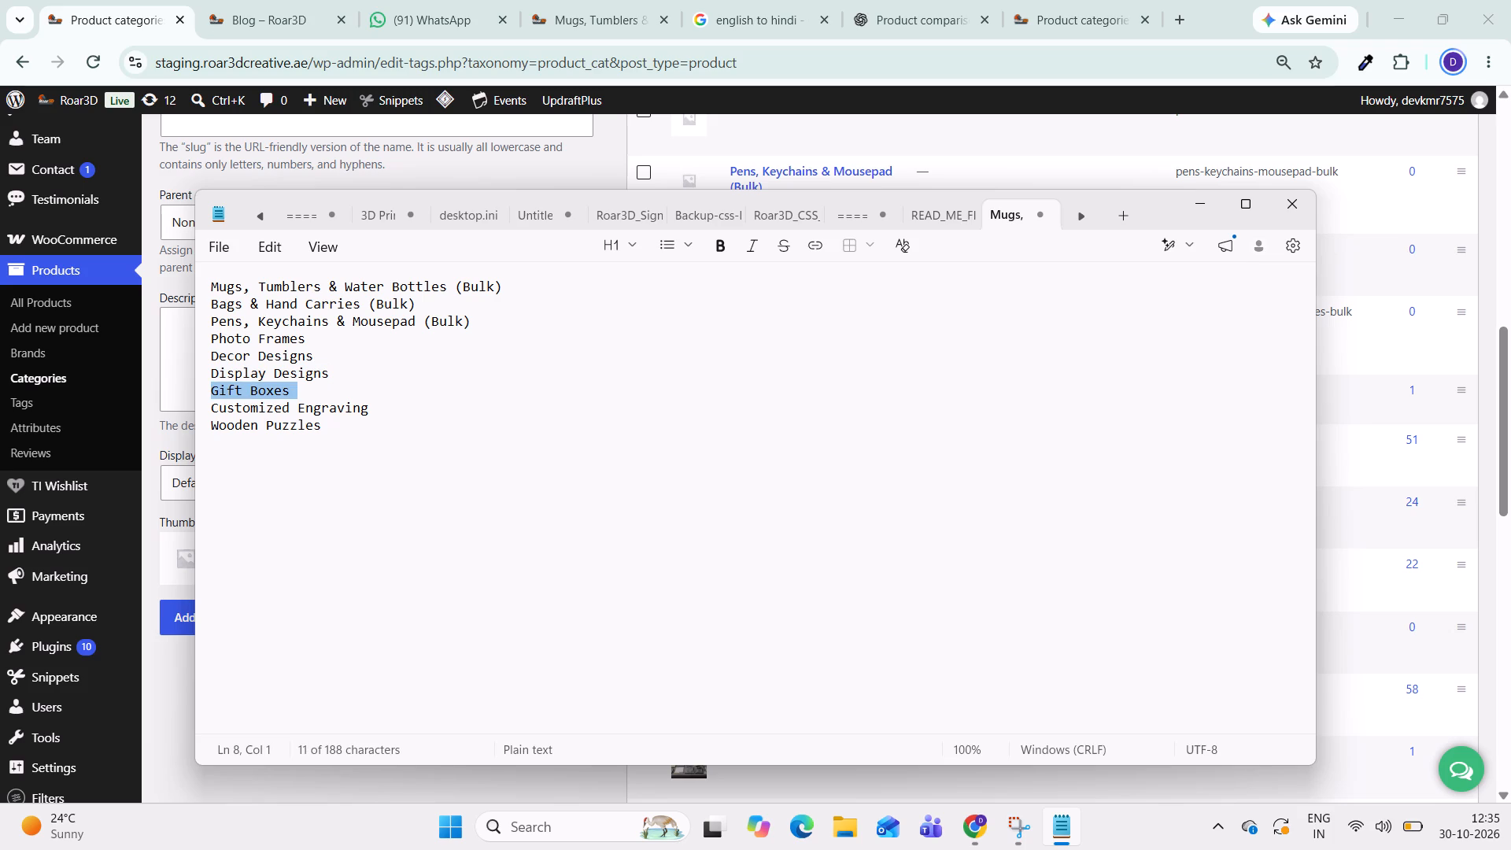
pyautogui.click(173, 681)
pyautogui.scroll(3, 349, 323)
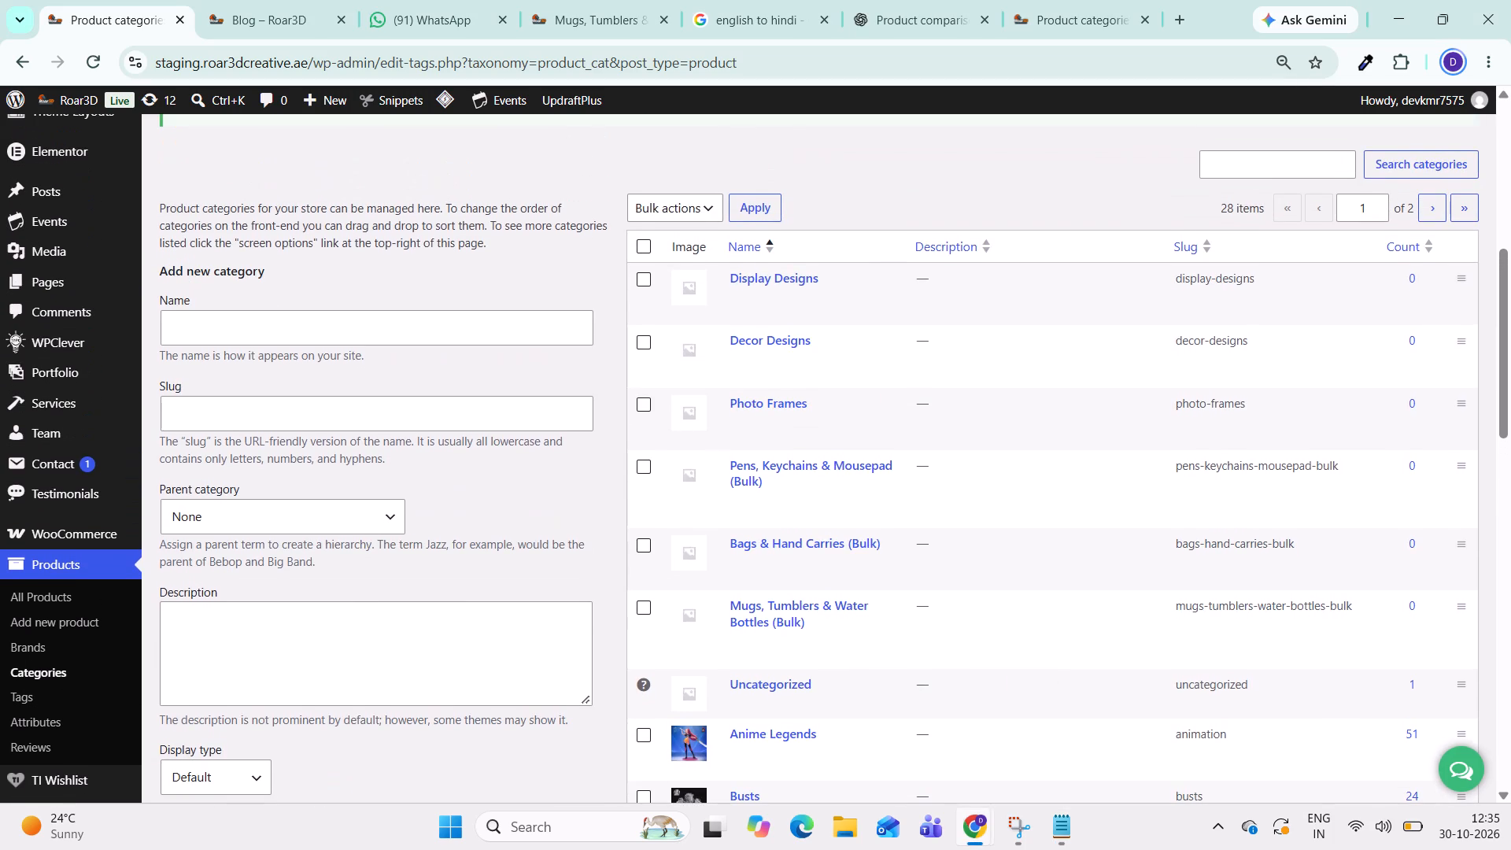
pyautogui.keyDown('ctrl'); pyautogui.click(237, 316); pyautogui.keyUp('ctrl')
pyautogui.hotkey('ctrl', 'v')
pyautogui.scroll(-3, 400, 519)
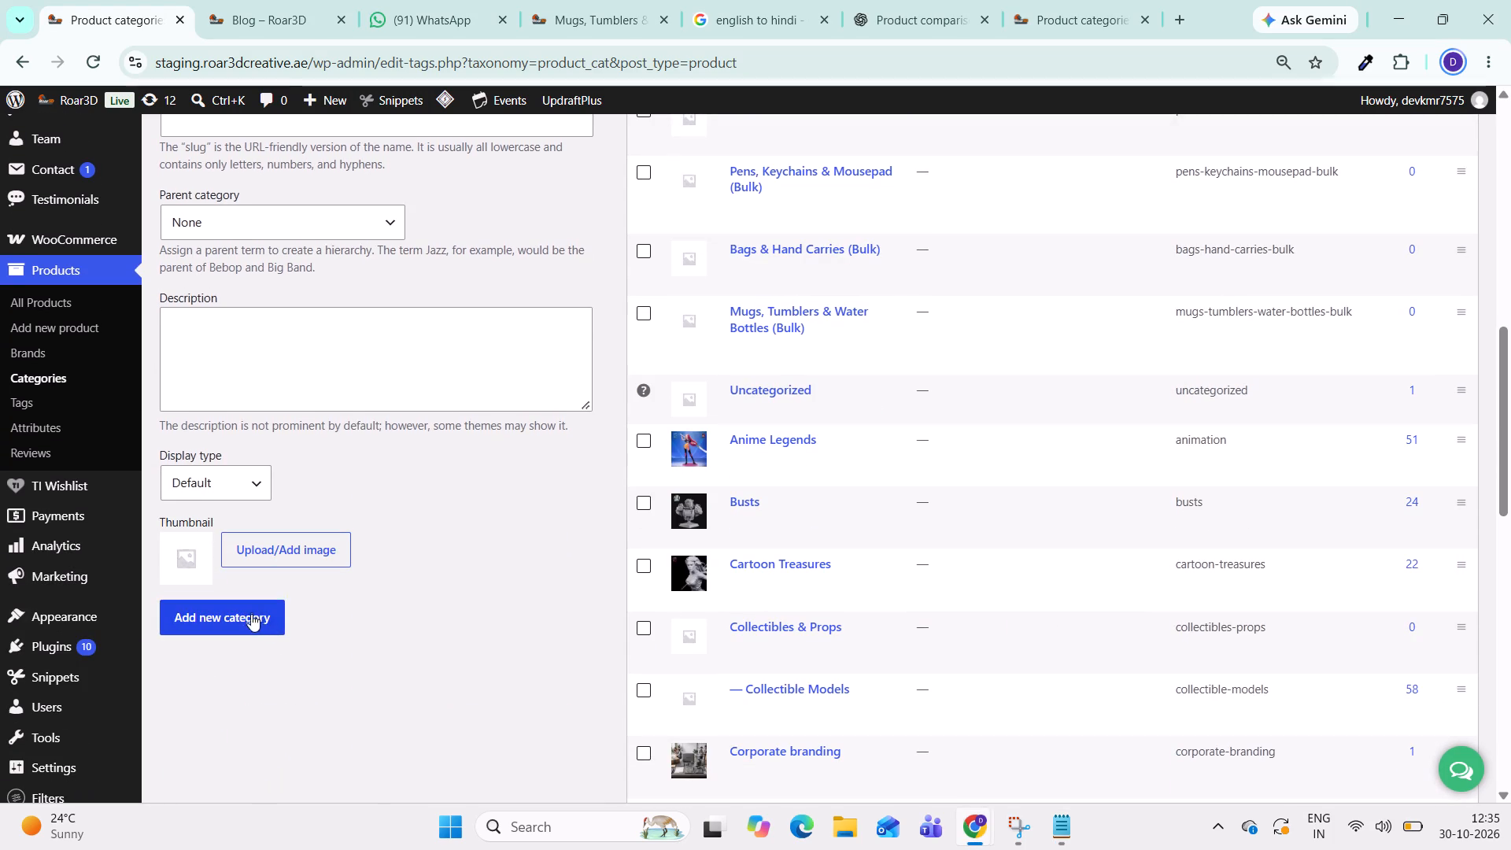
pyautogui.click(251, 612)
# Add the Customized Engraving product category from the Notepad list, with parent None and display type Default.
pyautogui.click(1053, 830)
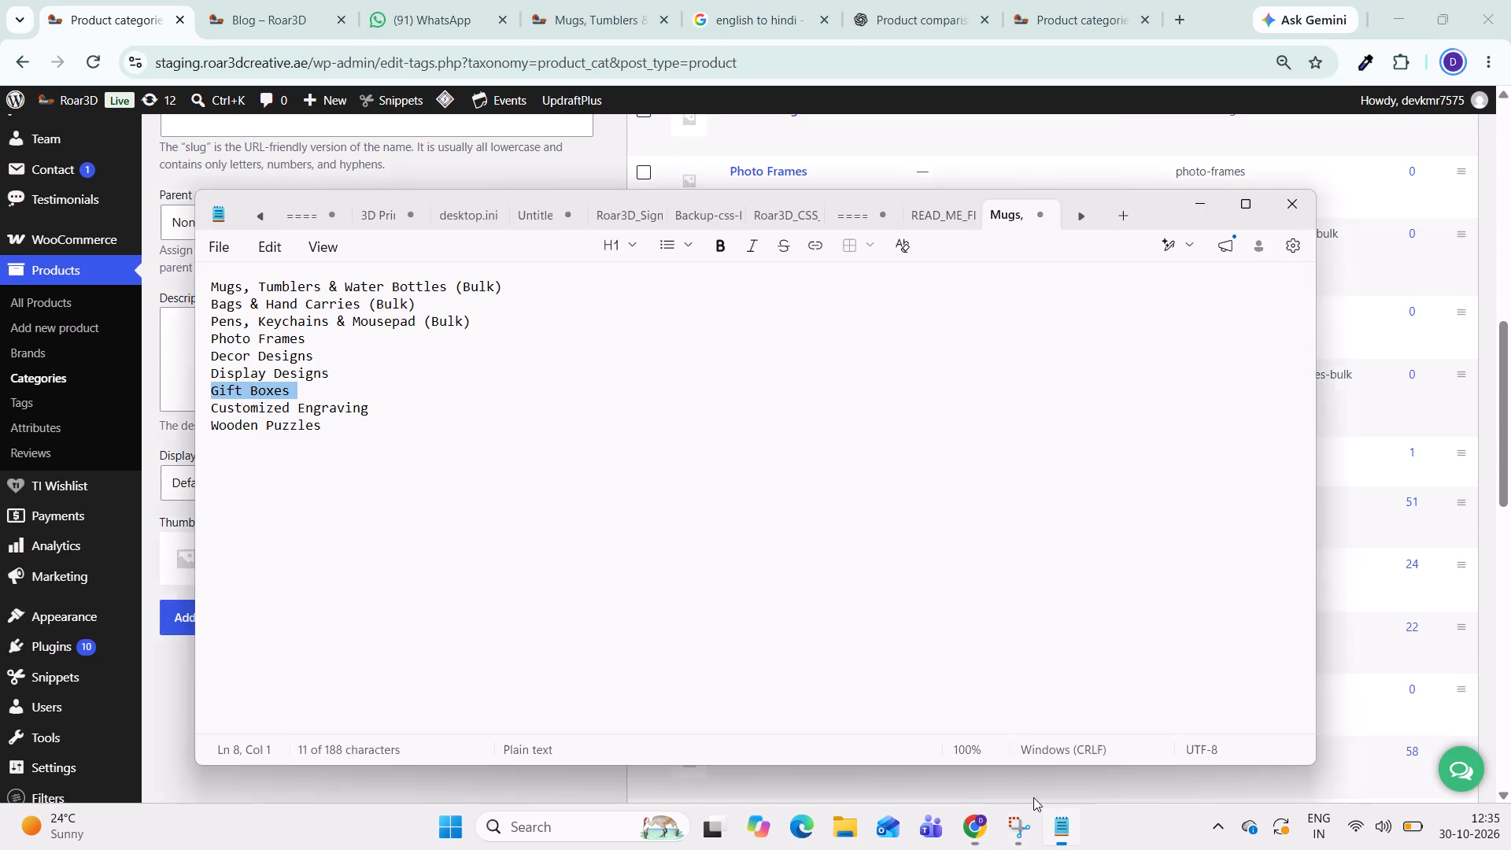
pyautogui.tripleClick(301, 409)
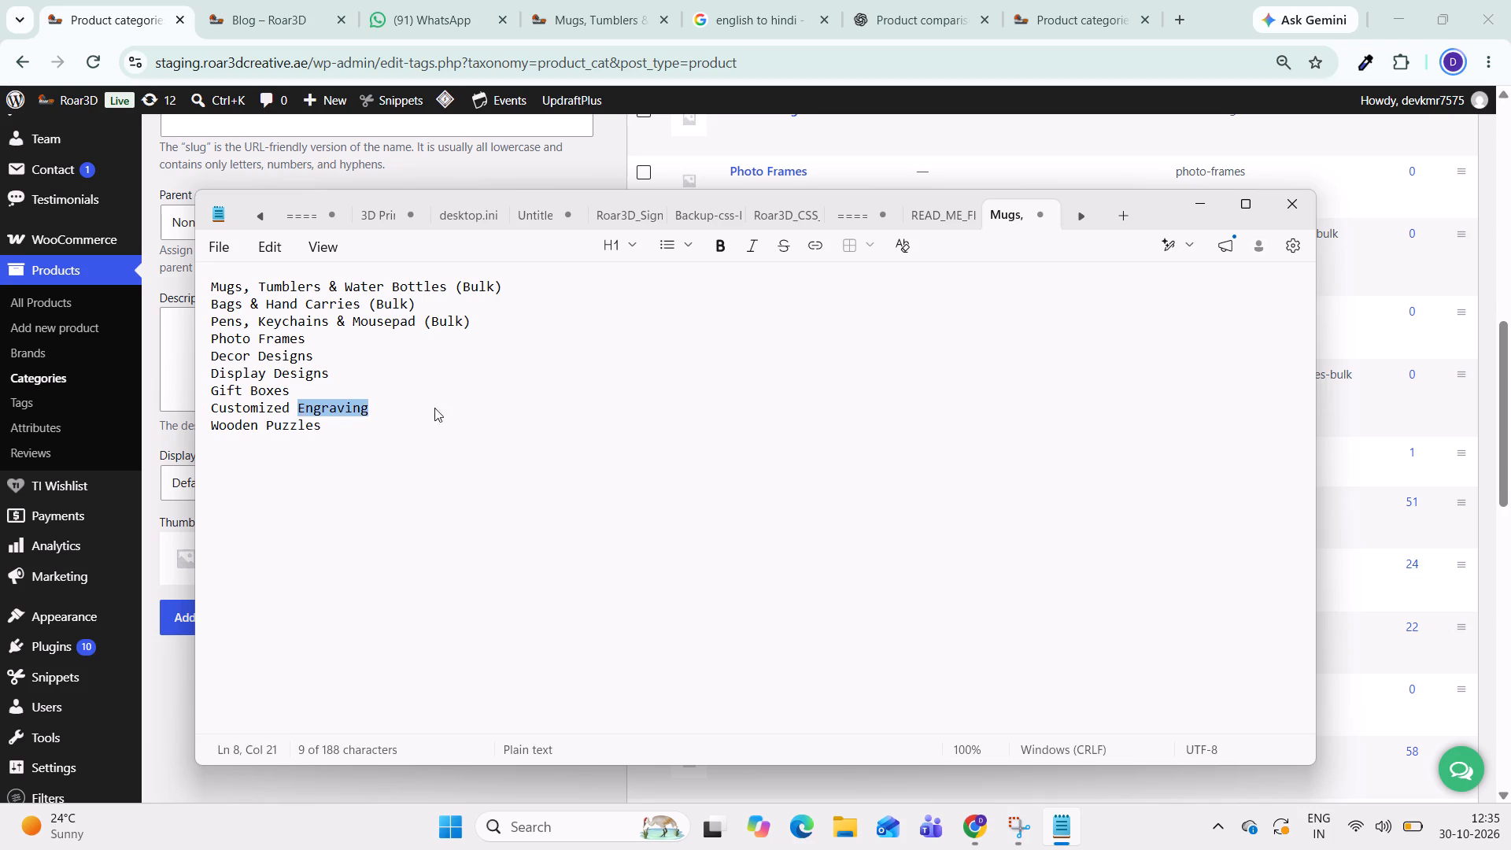
pyautogui.hotkey('ctrl', 'c')
pyautogui.click(155, 678)
pyautogui.scroll(2, 353, 463)
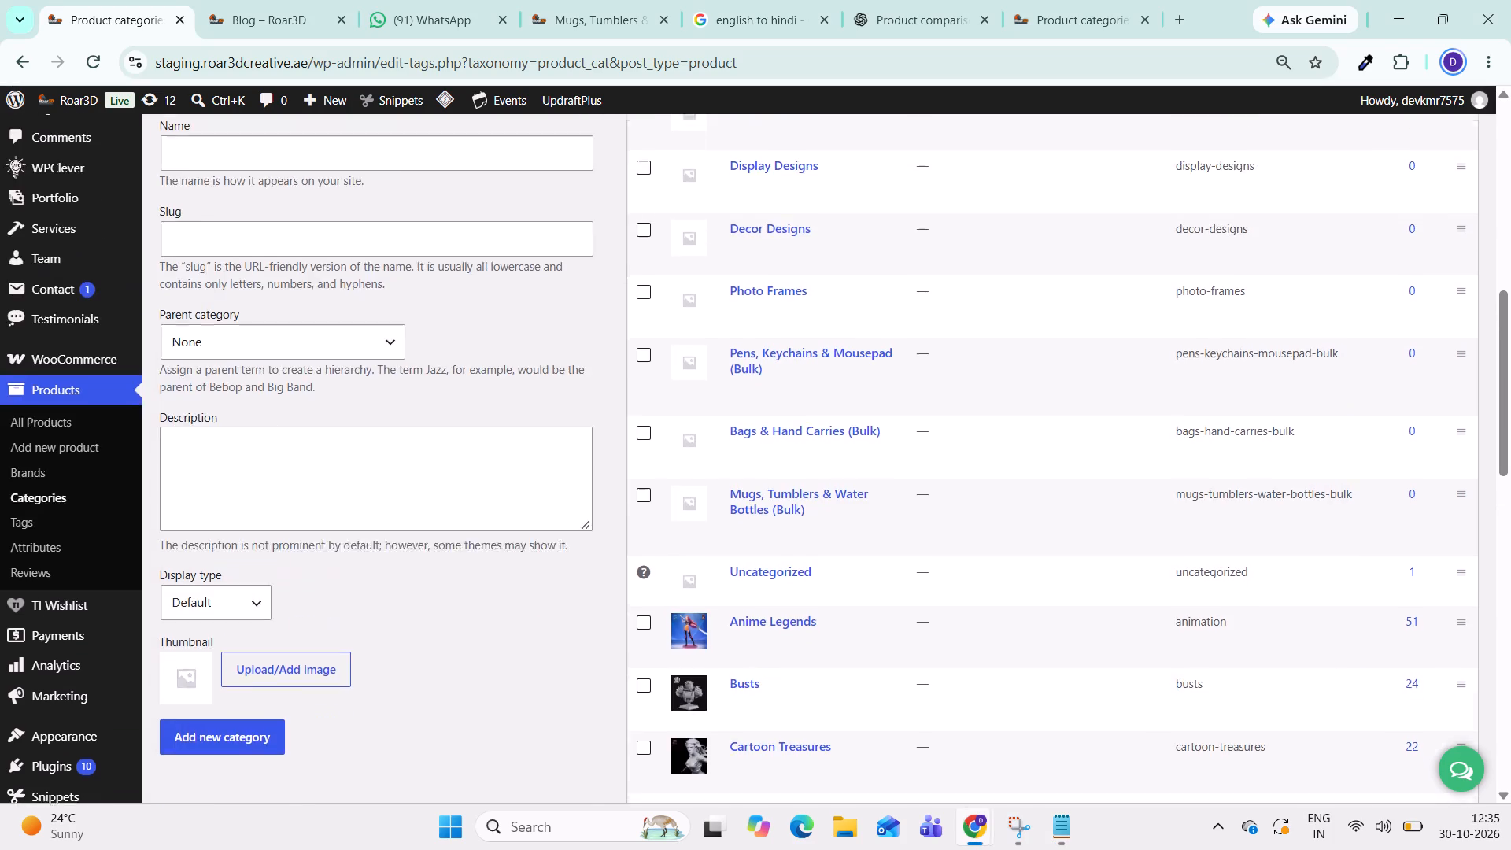
pyautogui.scroll(3, 359, 445)
pyautogui.keyDown('ctrl'); pyautogui.click(261, 512); pyautogui.keyUp('ctrl')
pyautogui.hotkey('ctrl', 'v')
pyautogui.scroll(-3, 403, 517)
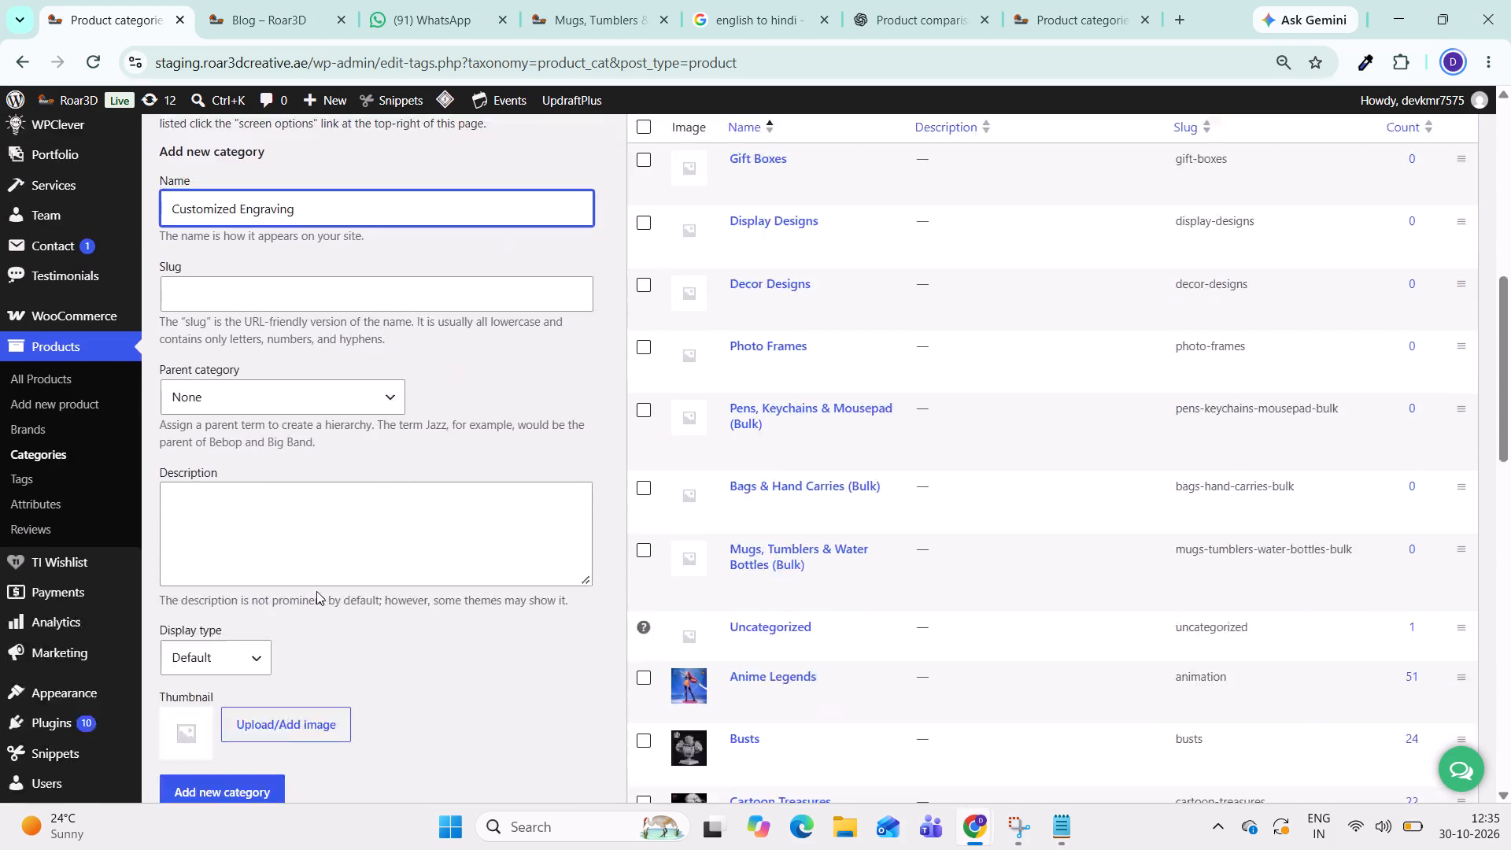
pyautogui.scroll(-3, 316, 591)
pyautogui.click(212, 514)
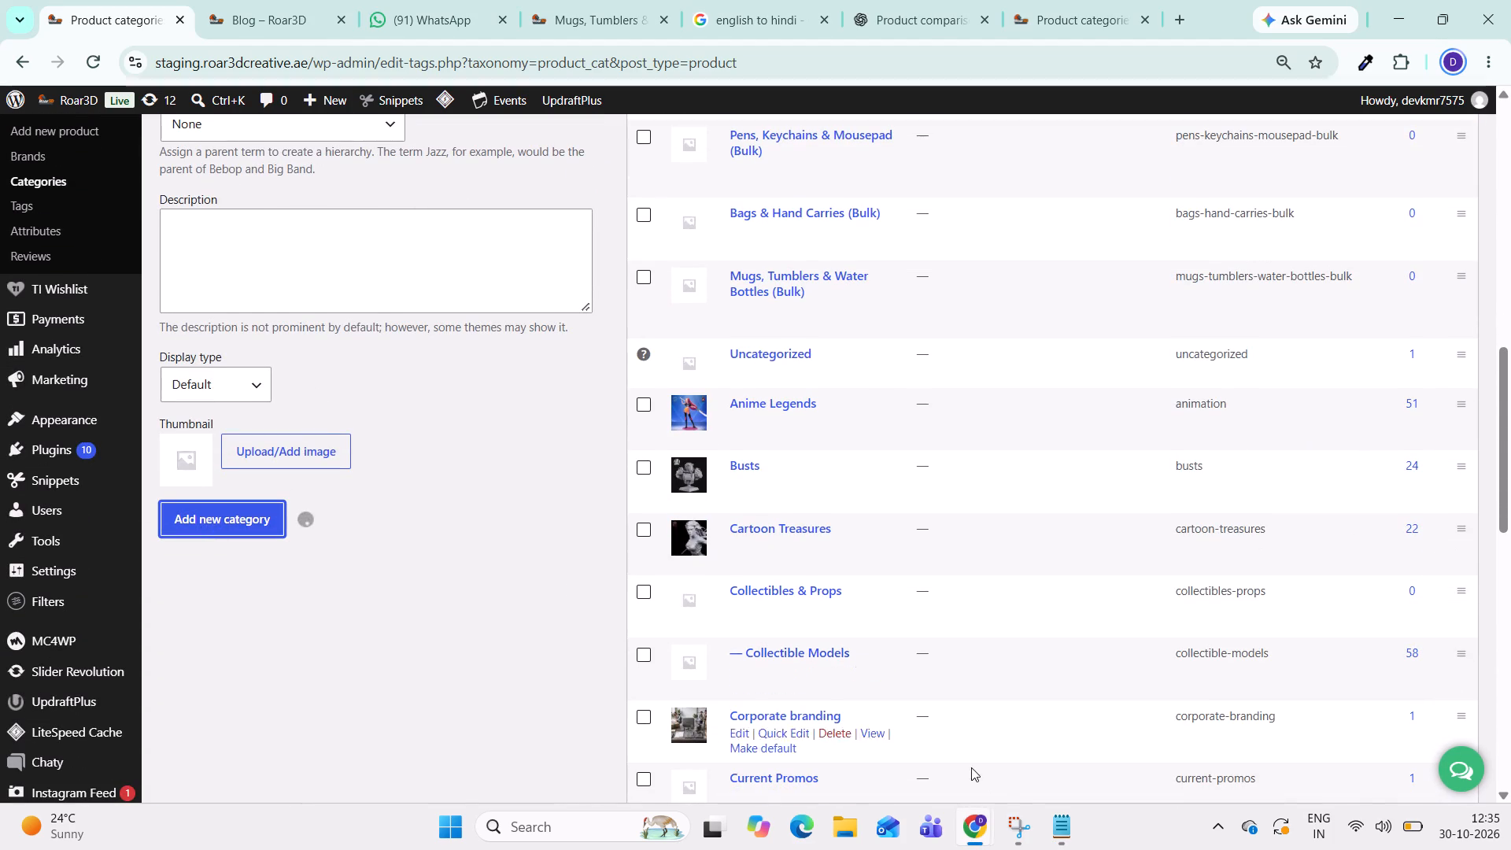
# Add the Wooden Puzzles product category from the Notepad list, with parent None and display type Default.
pyautogui.click(1069, 836)
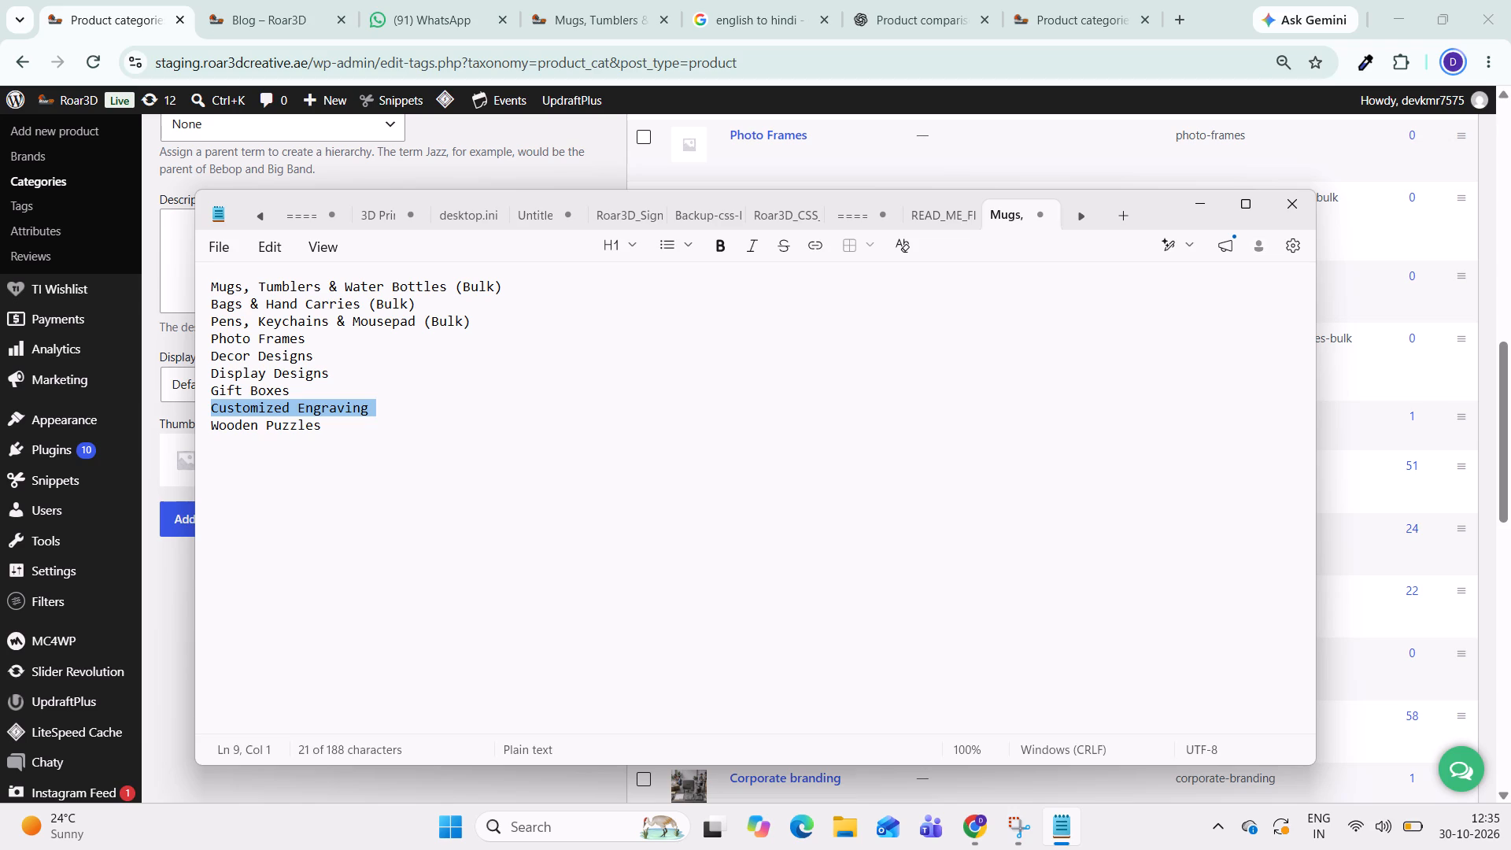
pyautogui.tripleClick(260, 429)
pyautogui.hotkey('ctrl', 'c')
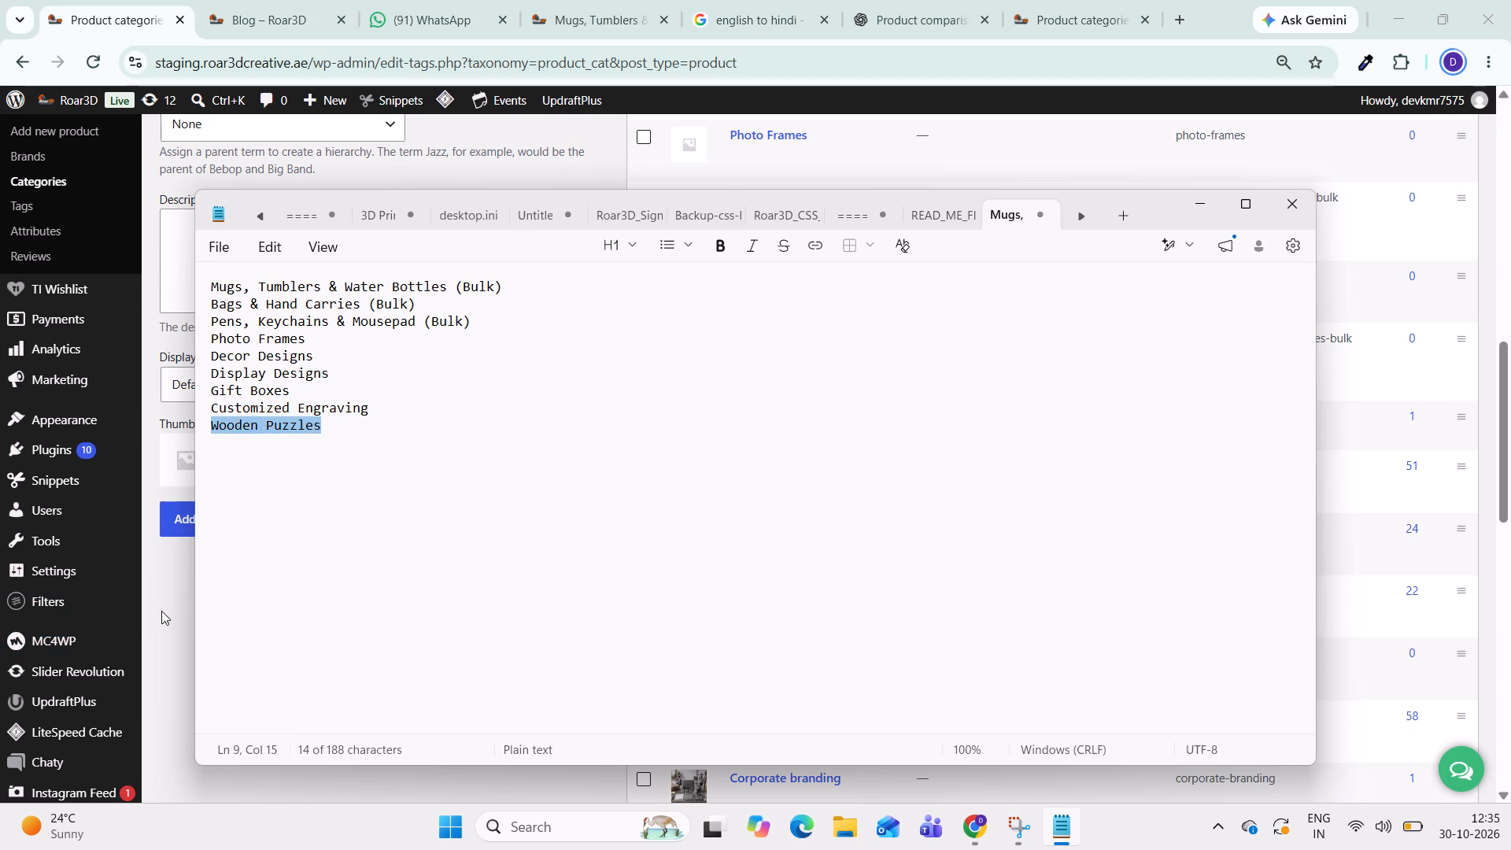
pyautogui.click(162, 606)
pyautogui.scroll(4, 252, 478)
pyautogui.keyDown('ctrl'); pyautogui.click(275, 328); pyautogui.keyUp('ctrl')
pyautogui.hotkey('ctrl', 'v')
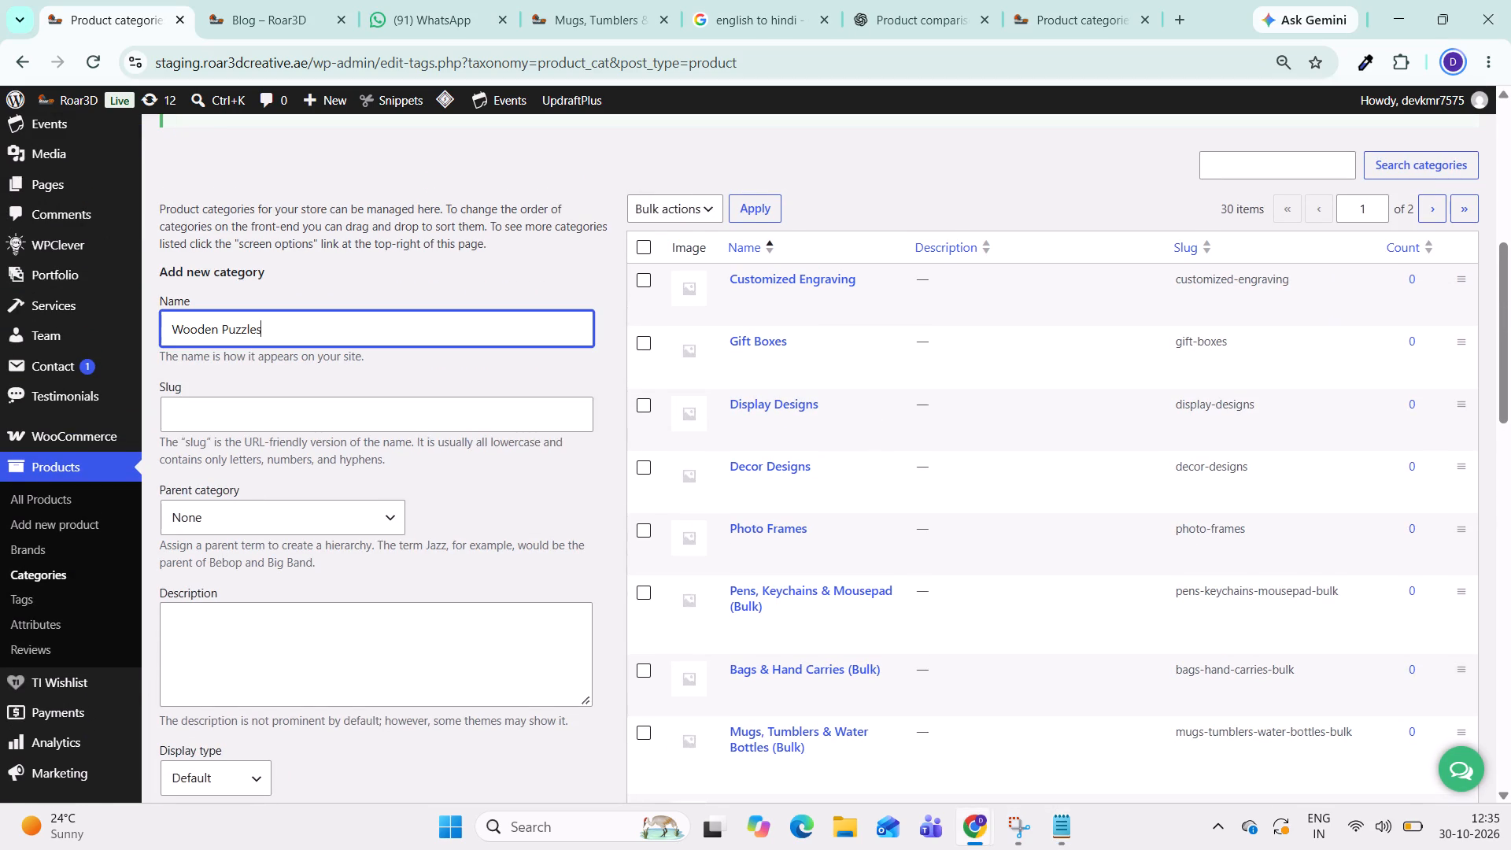
pyautogui.scroll(-3, 393, 479)
pyautogui.click(205, 615)
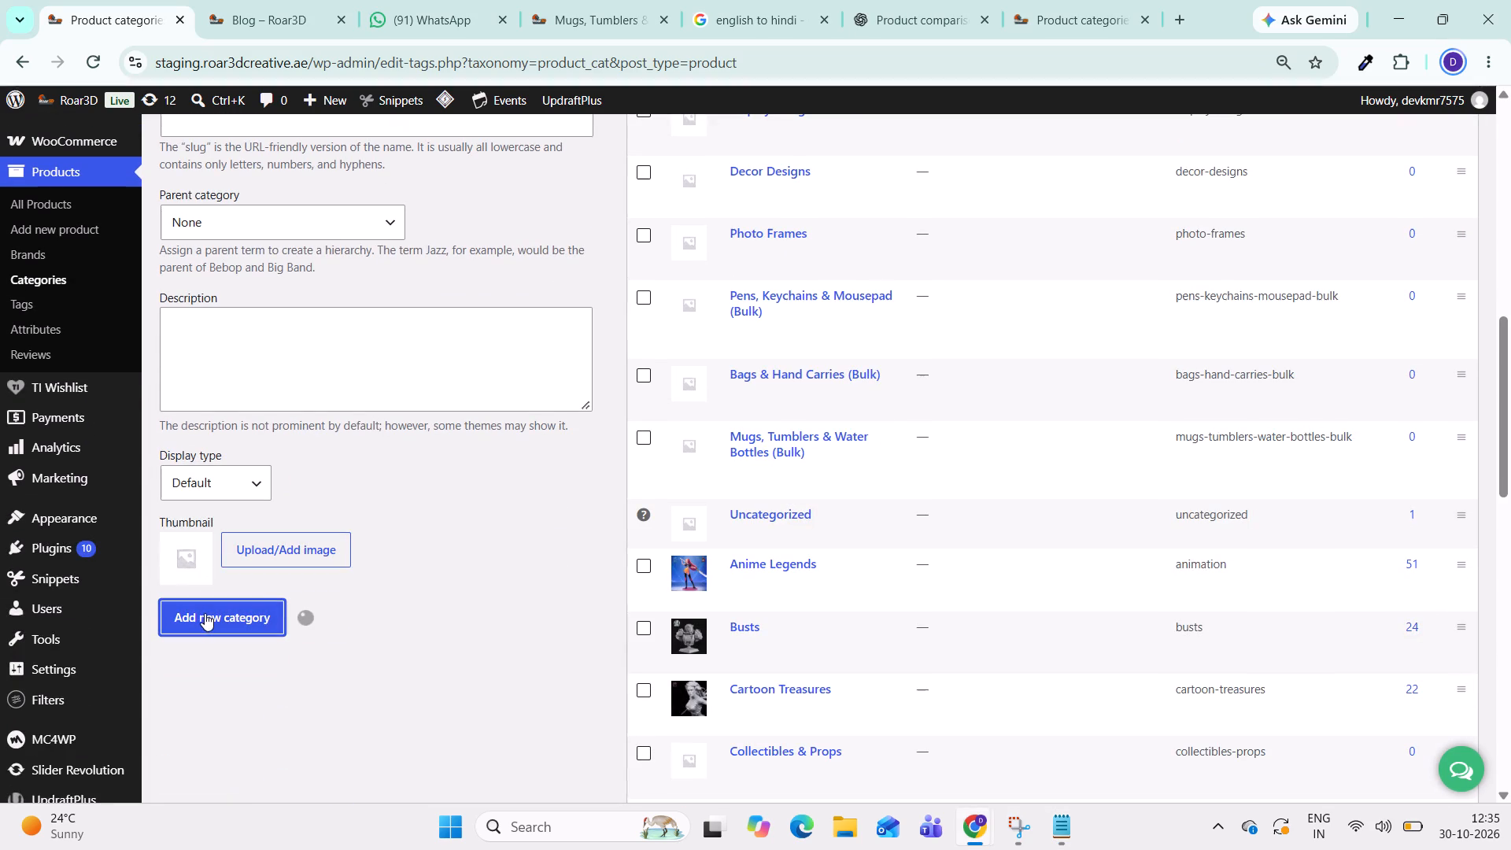
# Review the staging site's product category list and compare it with the category links in roar3dcreative.shop's footer.
pyautogui.scroll(2, 690, 473)
pyautogui.scroll(1, 540, 460)
pyautogui.scroll(-2, 540, 460)
pyautogui.scroll(2, 18, 396)
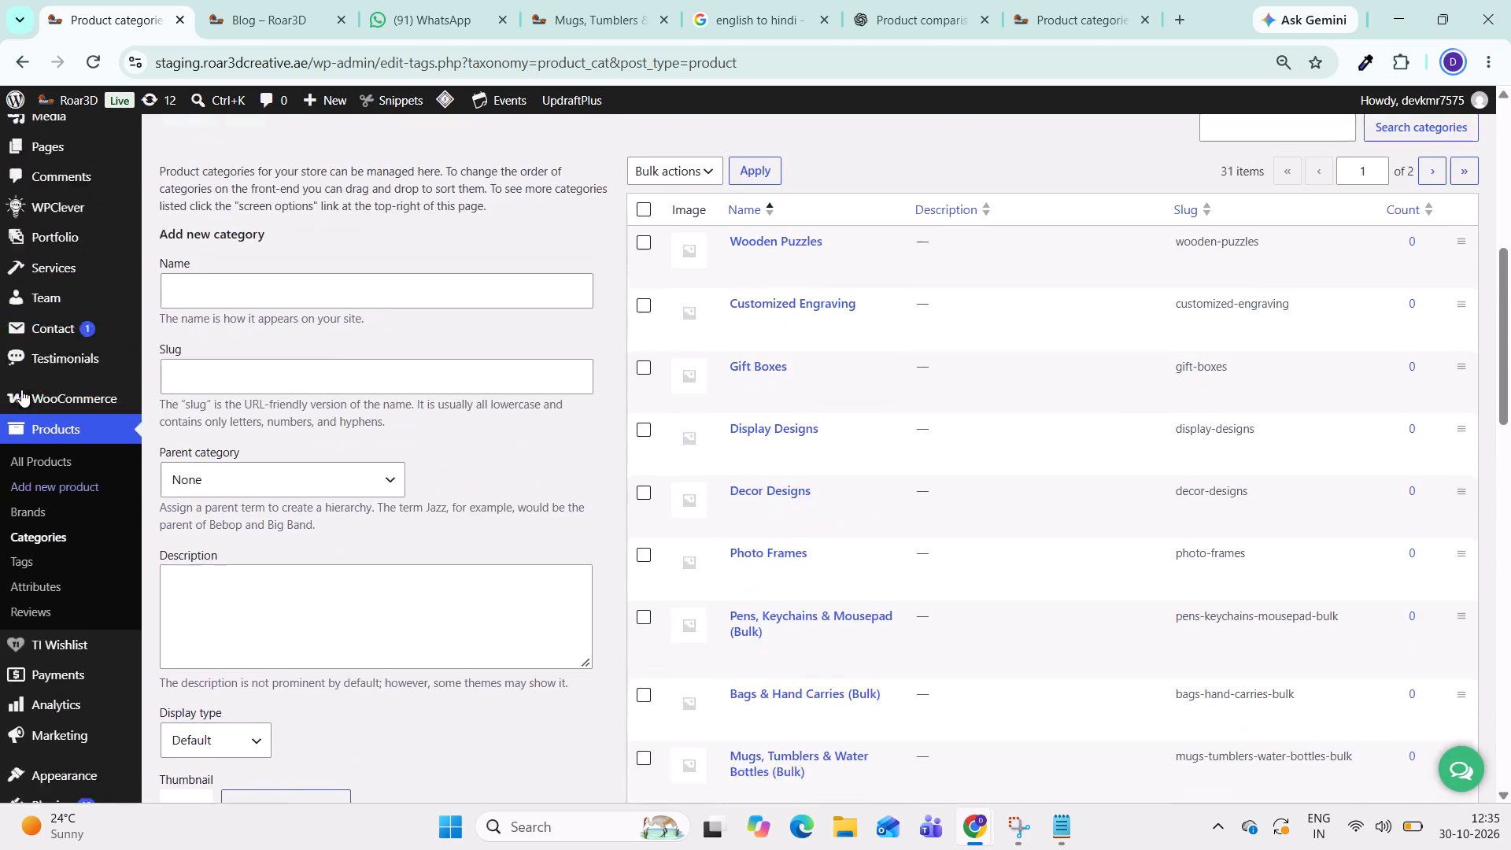
pyautogui.scroll(3, 22, 390)
pyautogui.scroll(-1, 28, 383)
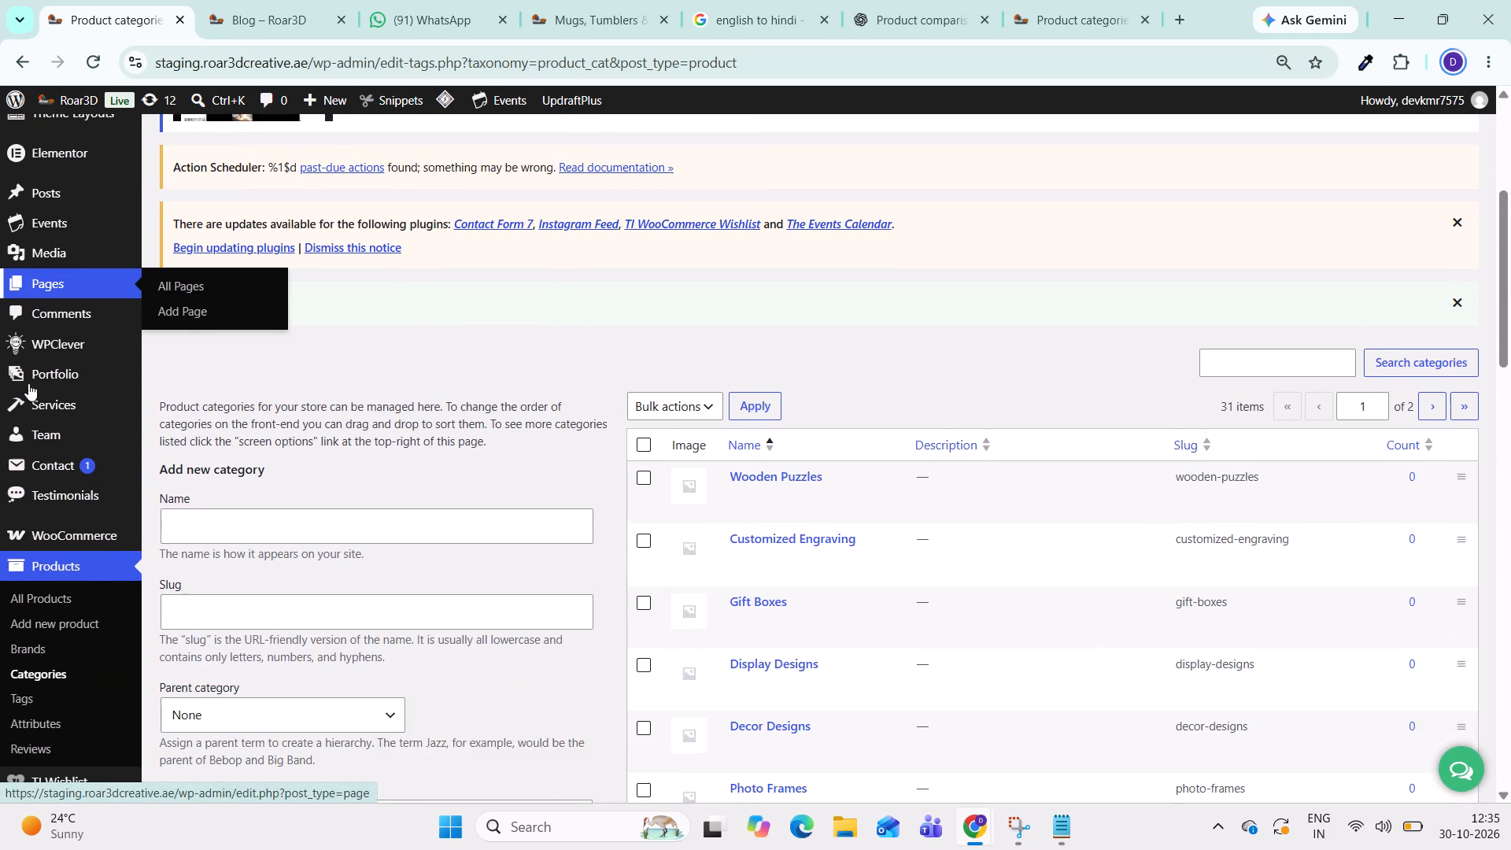
pyautogui.click(578, 26)
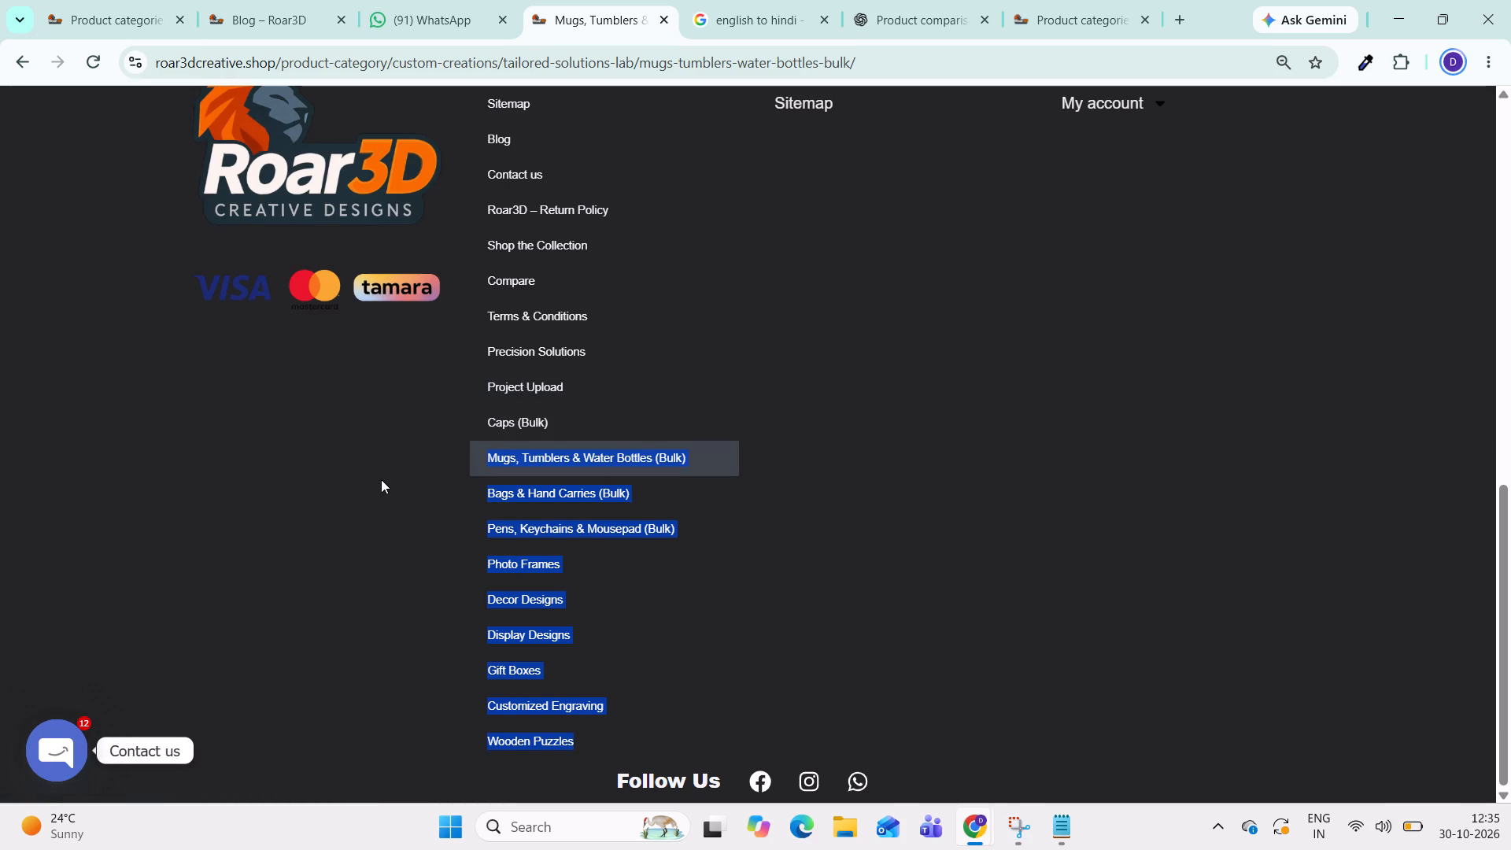
pyautogui.click(130, 23)
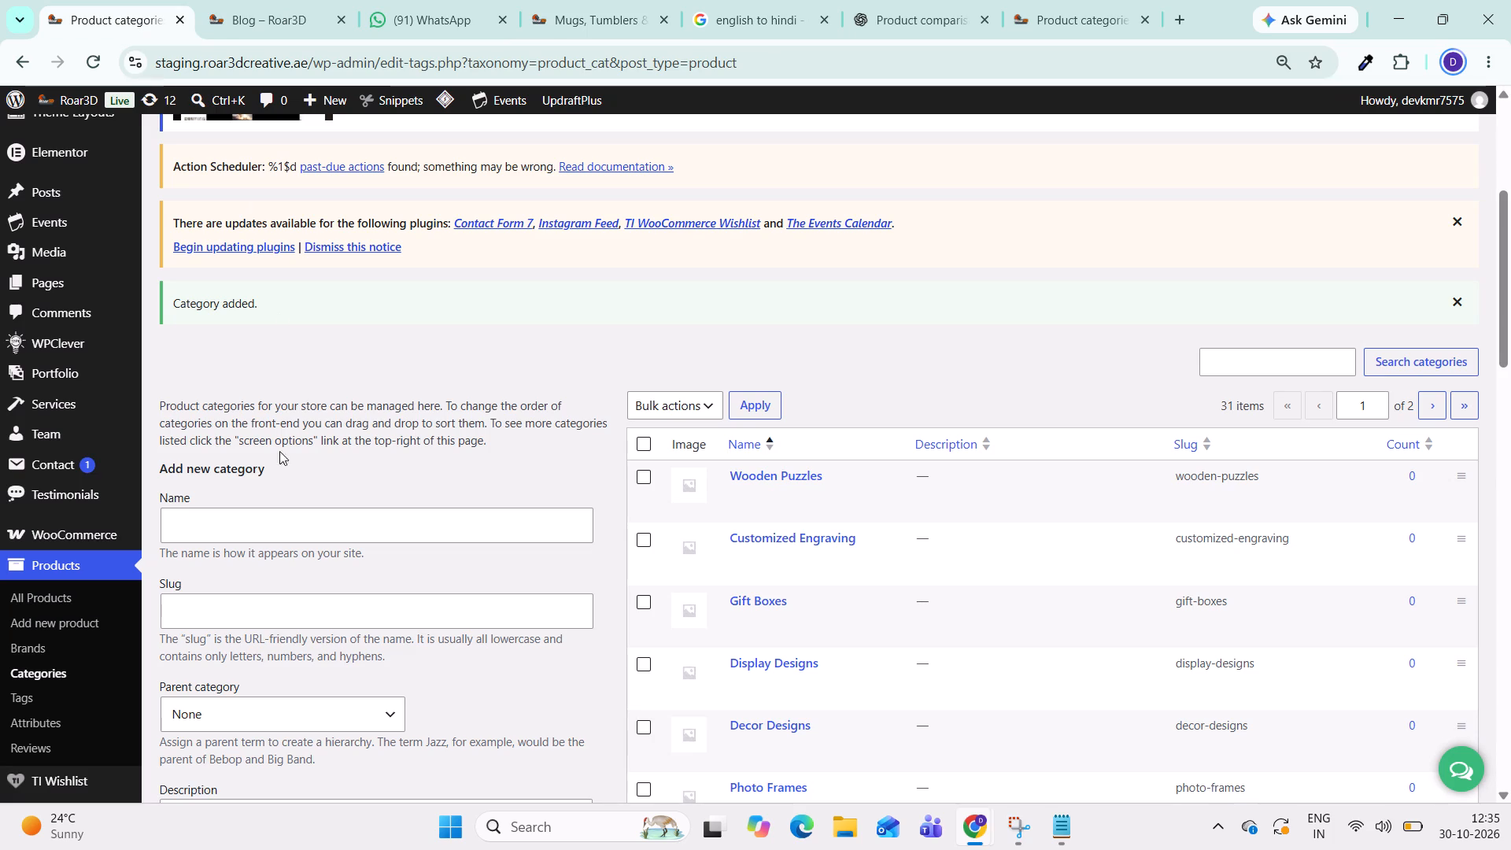
# Open the staging site's Theme Layouts filtered to Footer and bring the list of footer layouts into view.
pyautogui.scroll(-2, 124, 539)
pyautogui.scroll(-1, 84, 465)
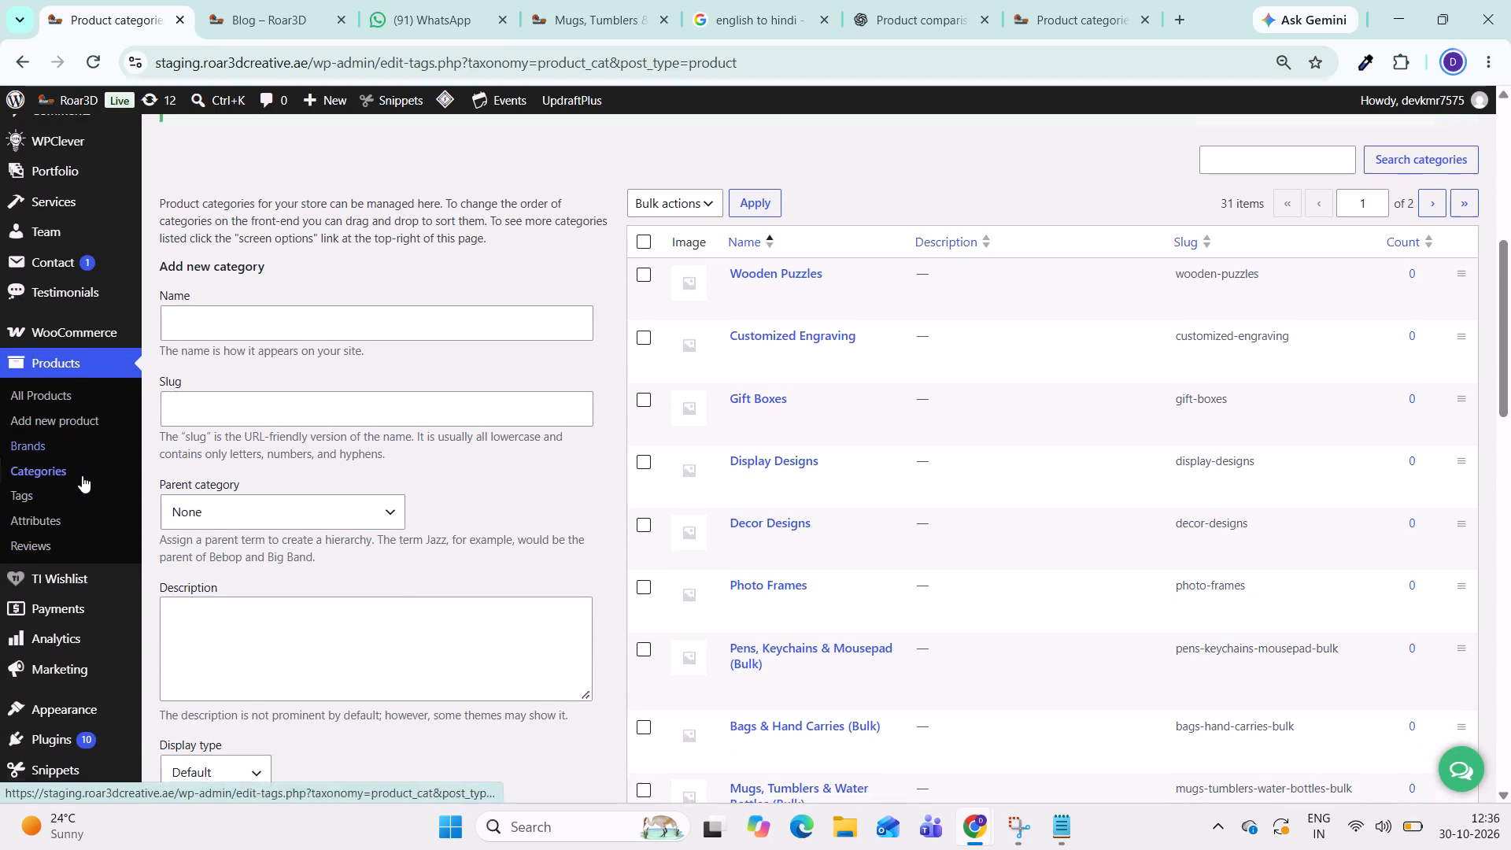
pyautogui.scroll(2, 96, 377)
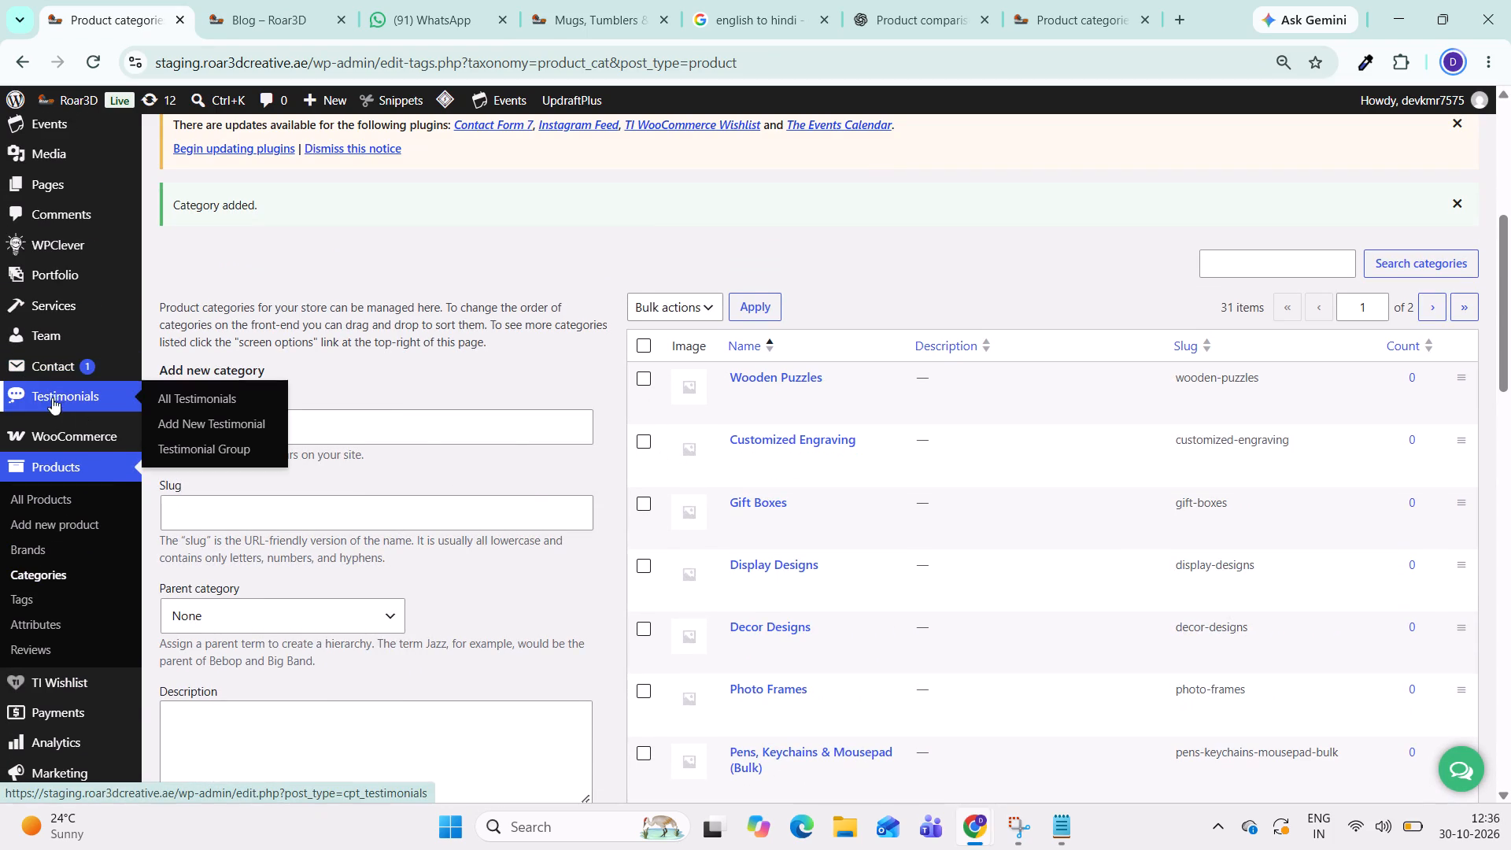
pyautogui.scroll(6, 63, 325)
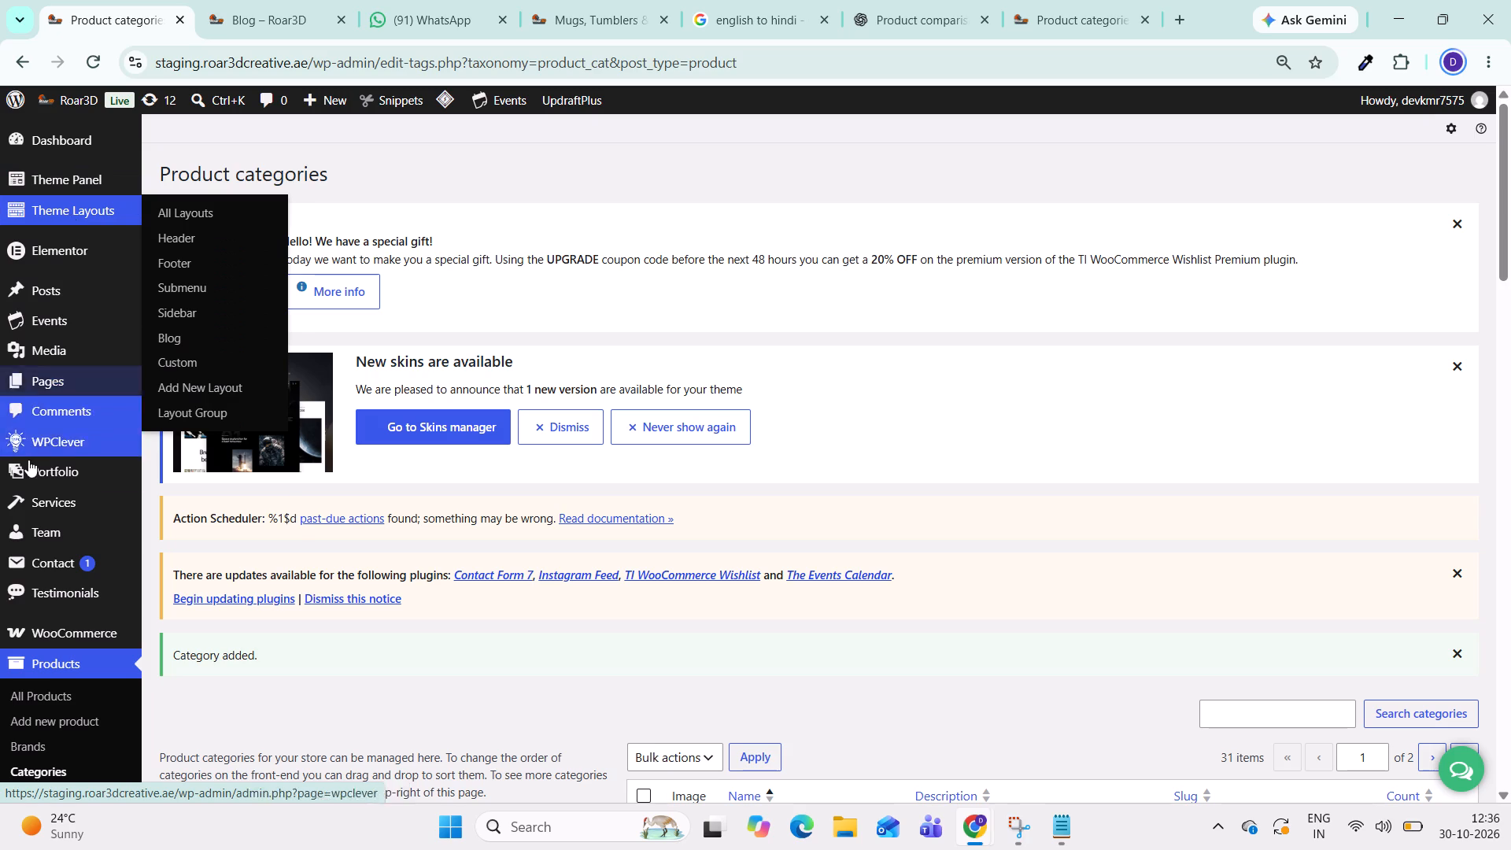
pyautogui.scroll(-2, 62, 420)
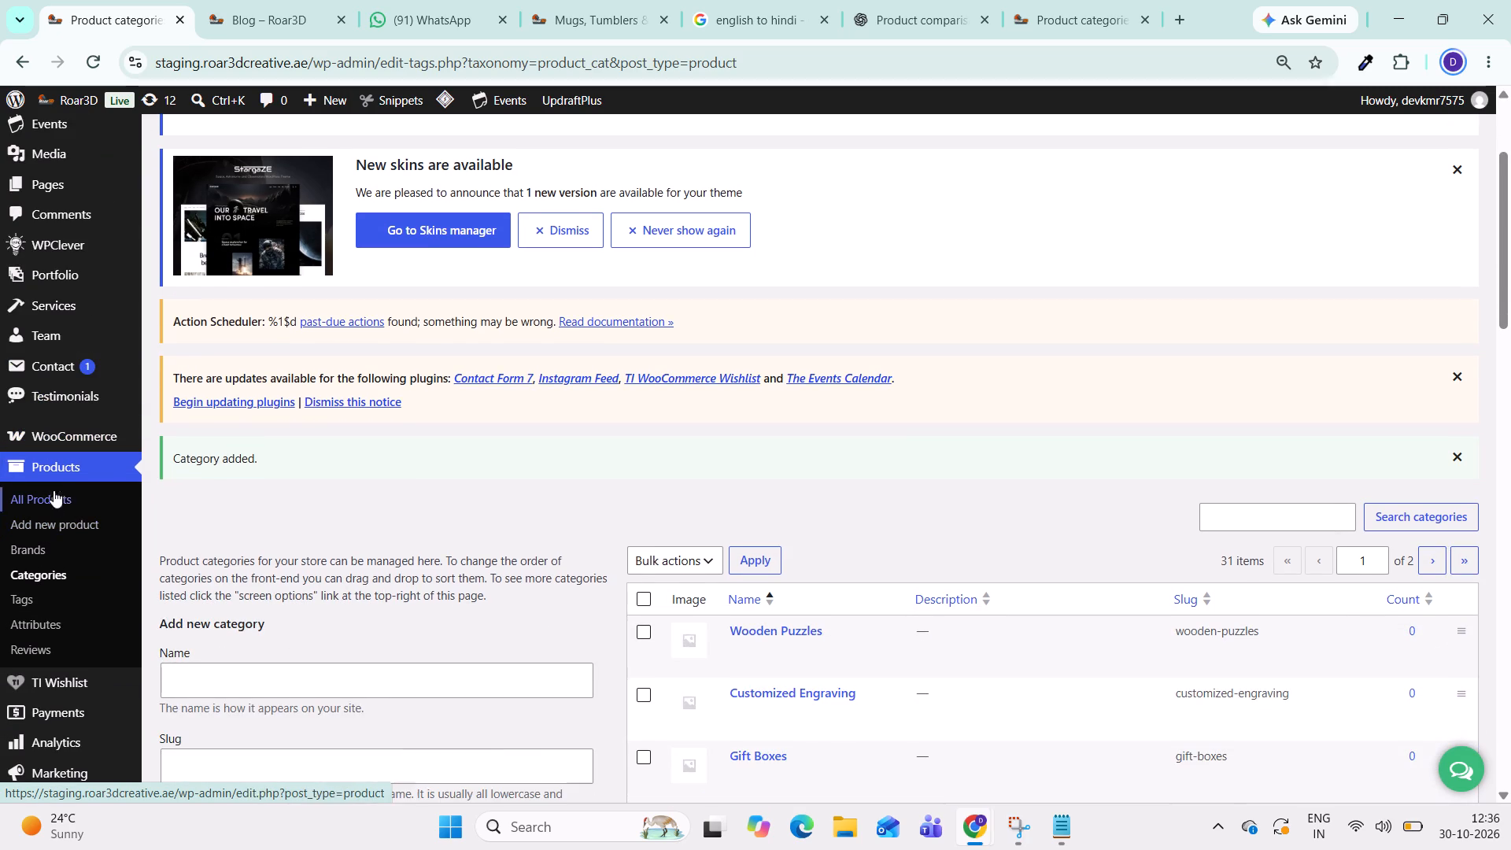
pyautogui.scroll(-3, 64, 449)
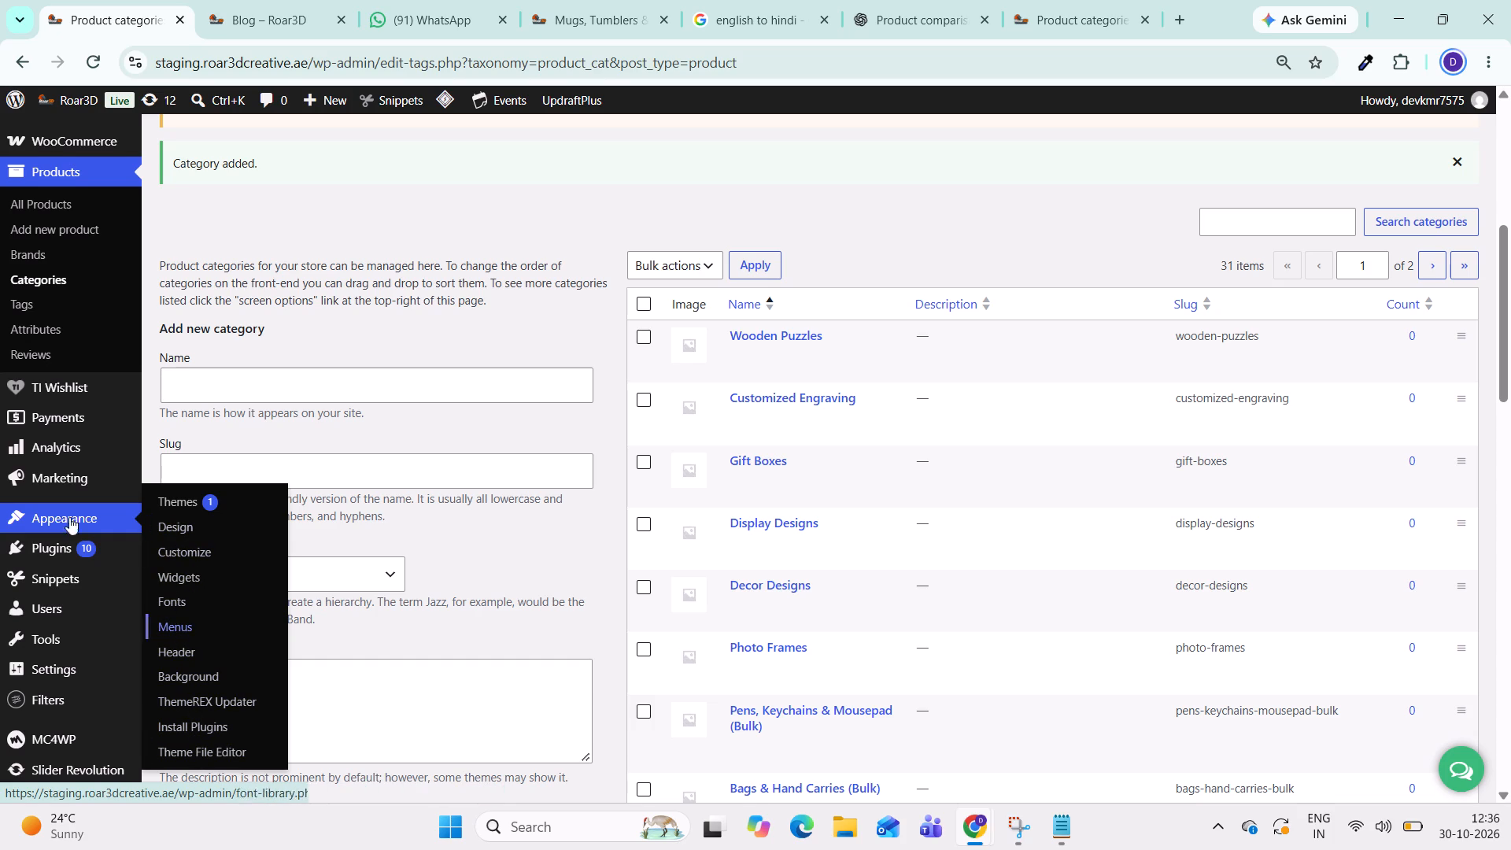
pyautogui.scroll(9, 67, 447)
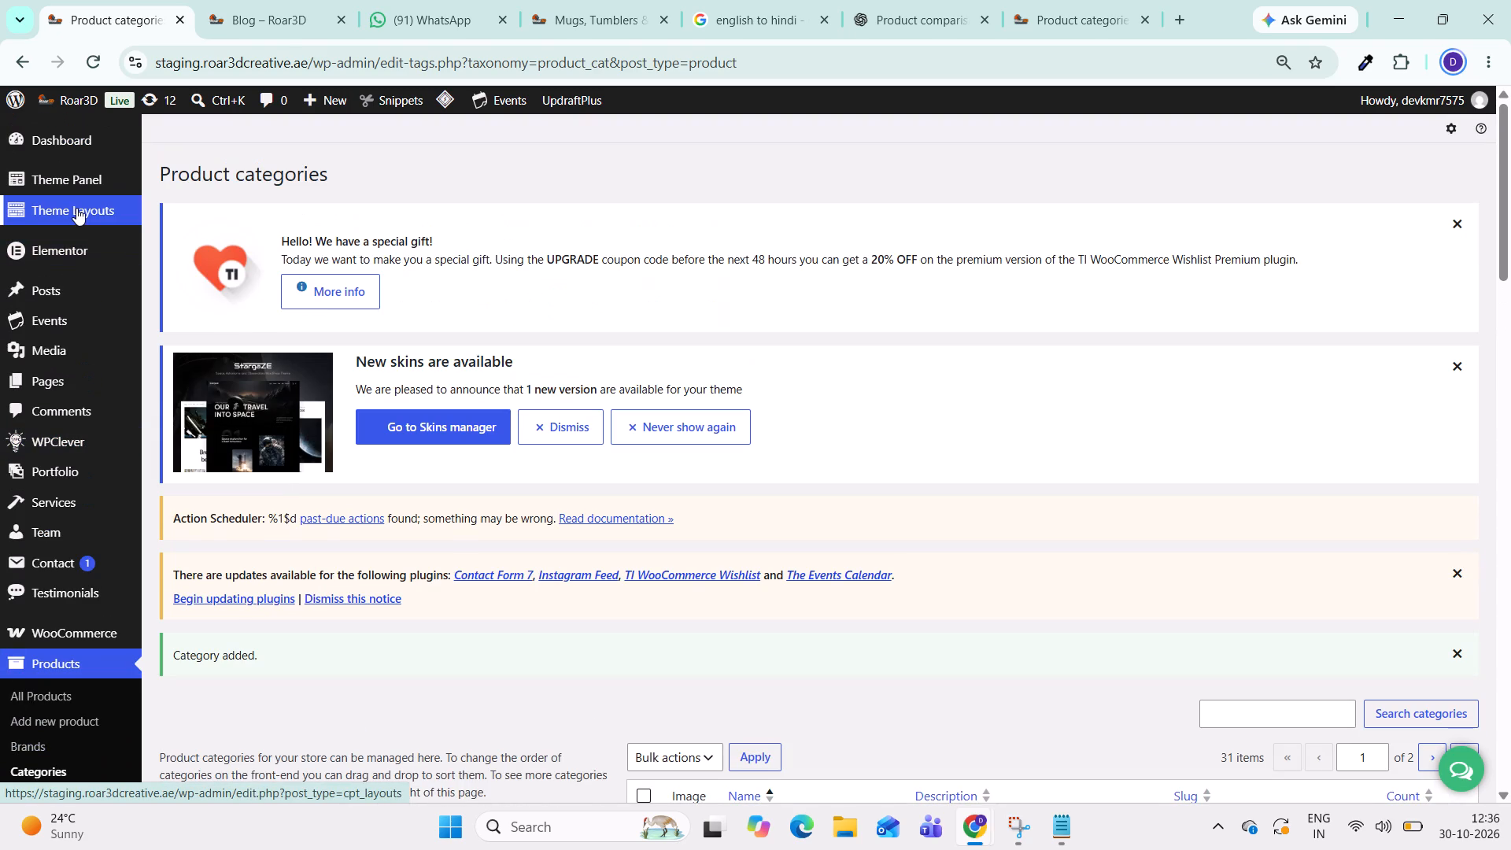
pyautogui.click(183, 266)
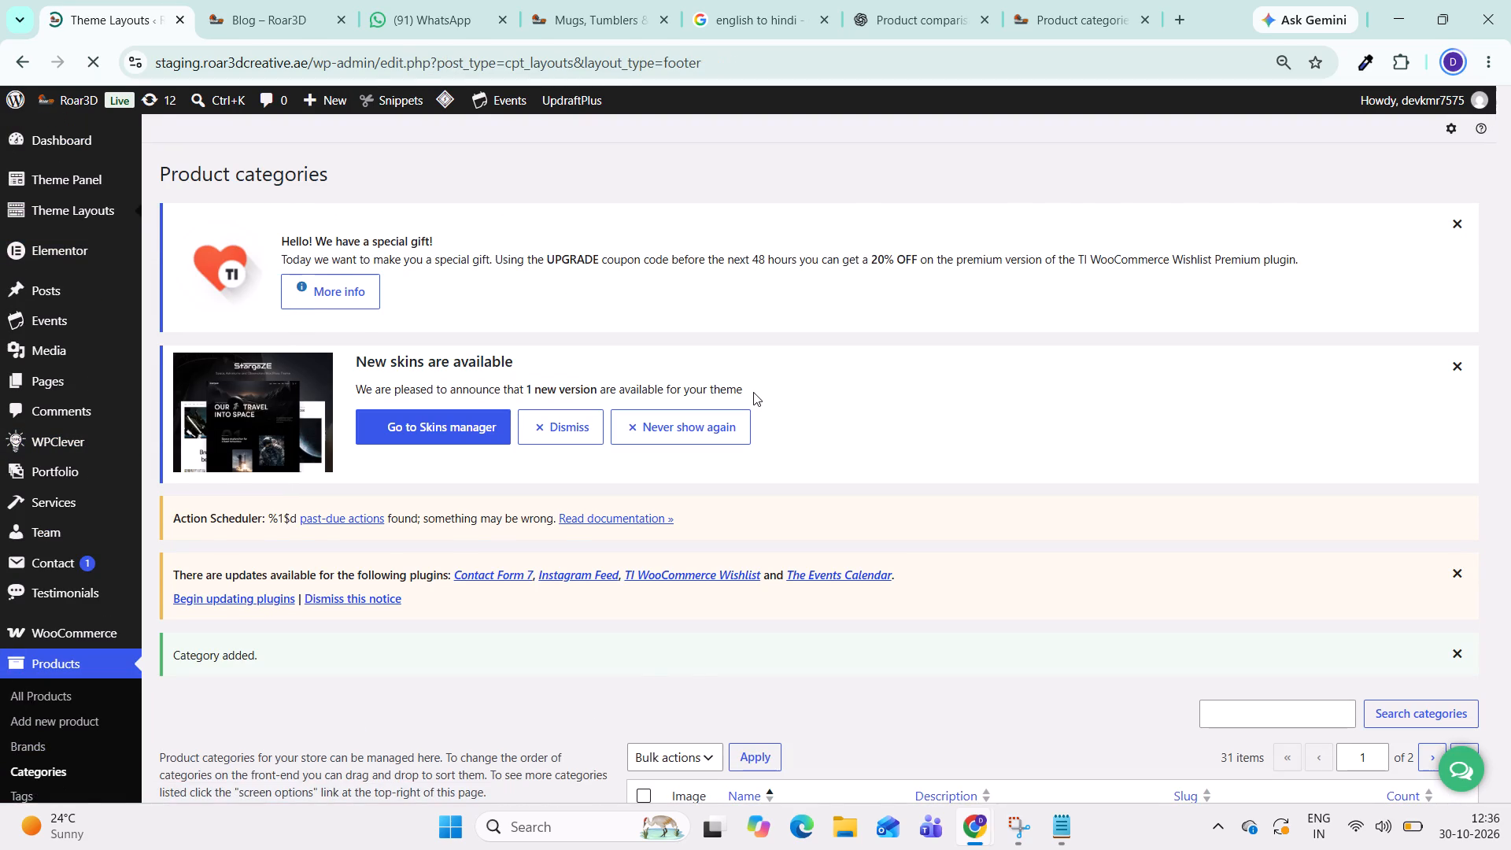
pyautogui.scroll(-5, 753, 392)
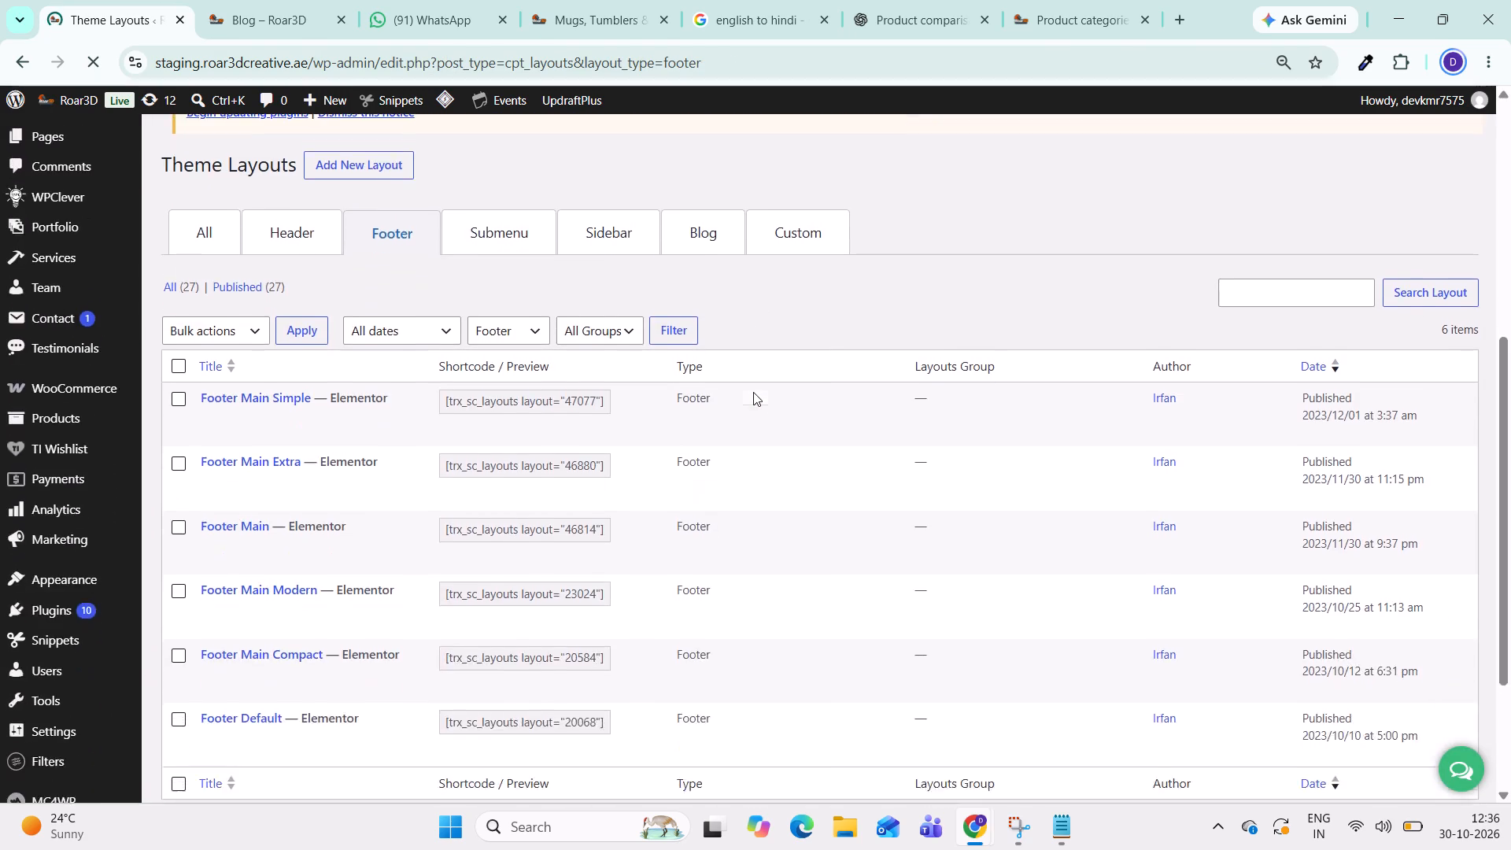